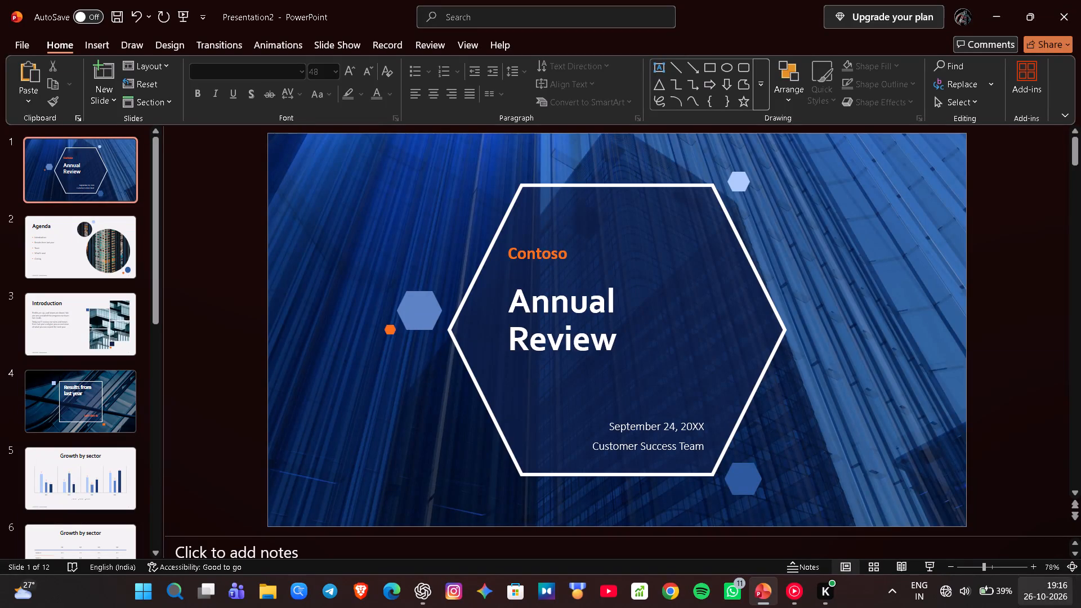
Get the computer onto the Nothing Phone 3A Wi-Fi network, then return to the presentation.
{"action": "left_click", "coordinate": [991, 604]}
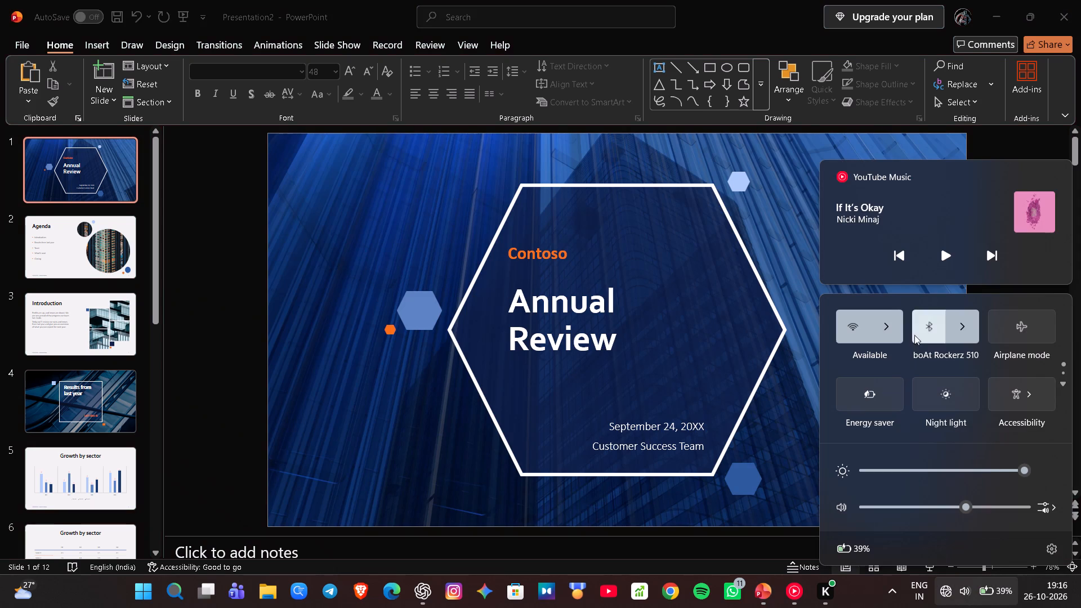
{"action": "left_click", "coordinate": [896, 329]}
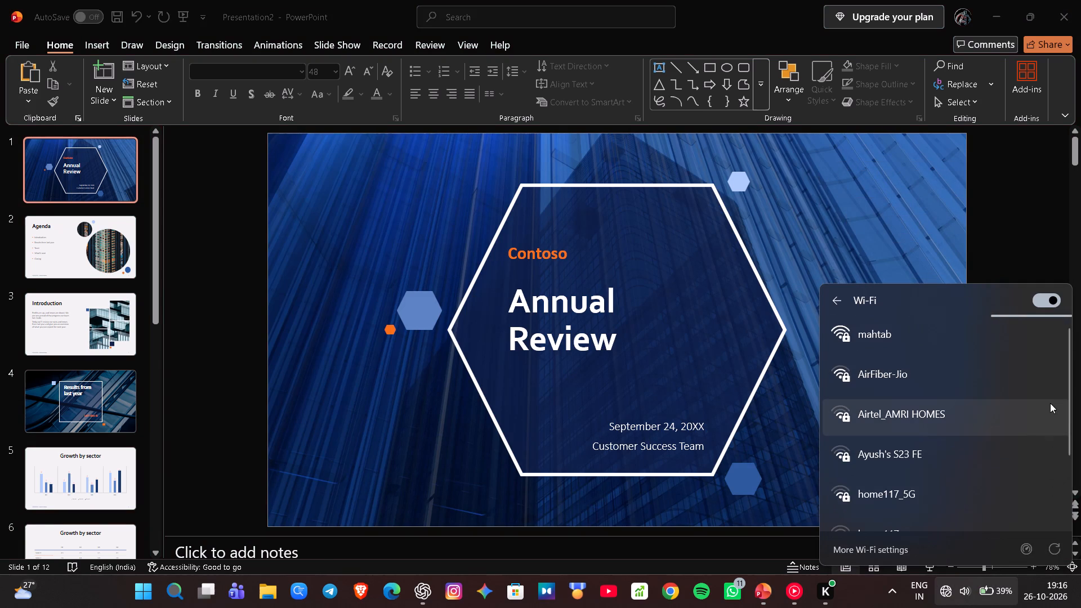
{"action": "left_click", "coordinate": [1067, 379]}
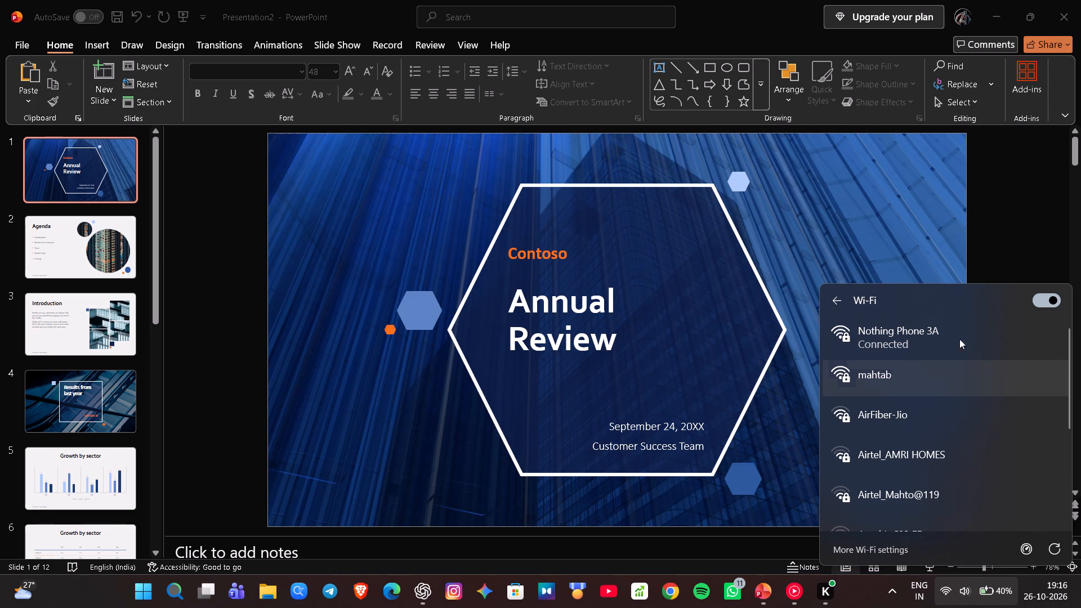
{"action": "left_click", "coordinate": [923, 324]}
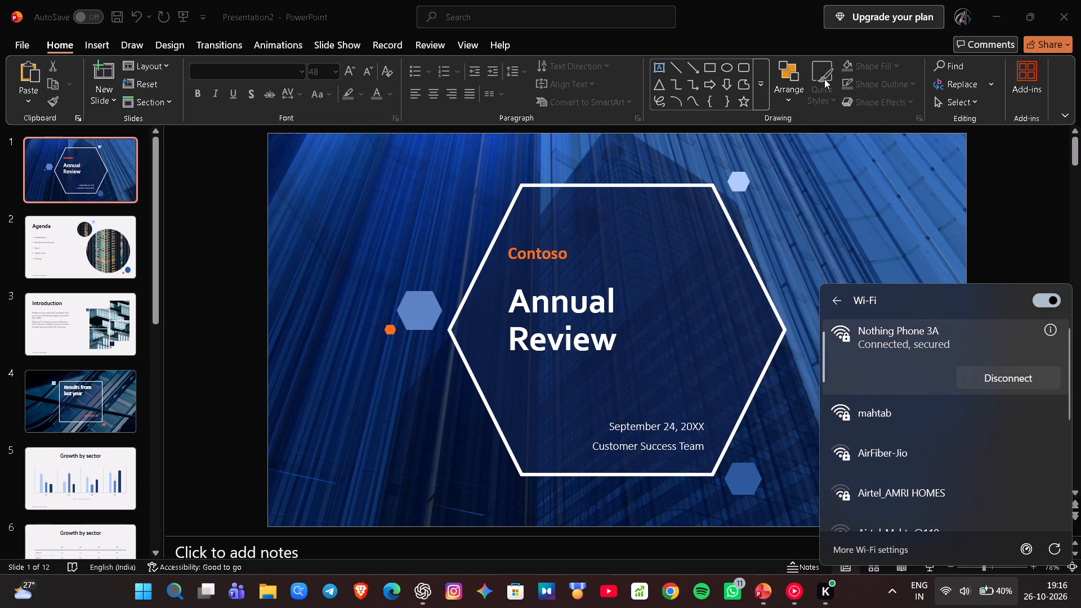
{"action": "left_click", "coordinate": [778, 0]}
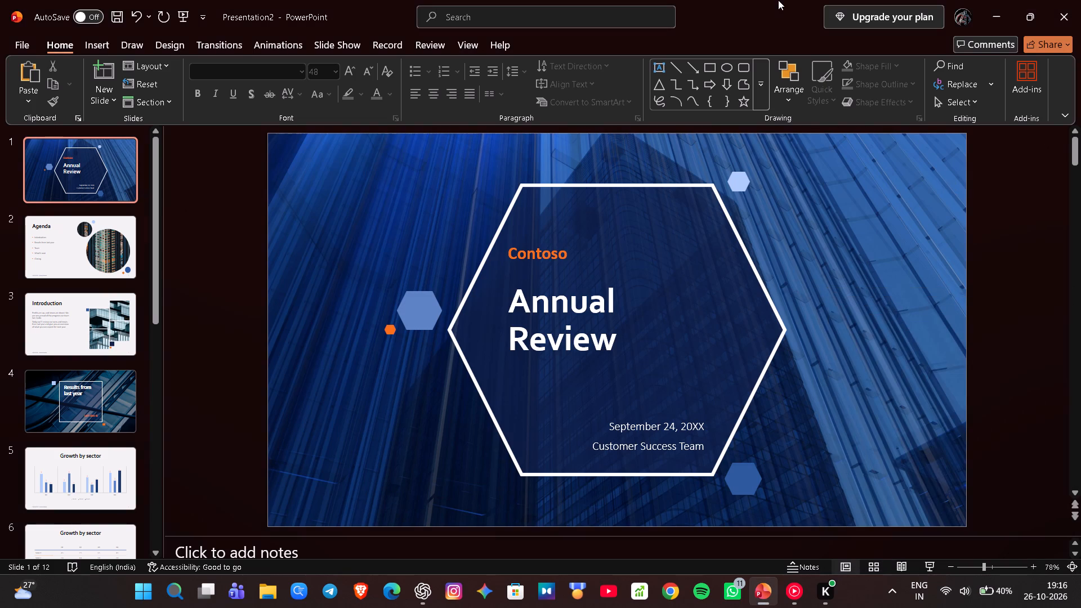
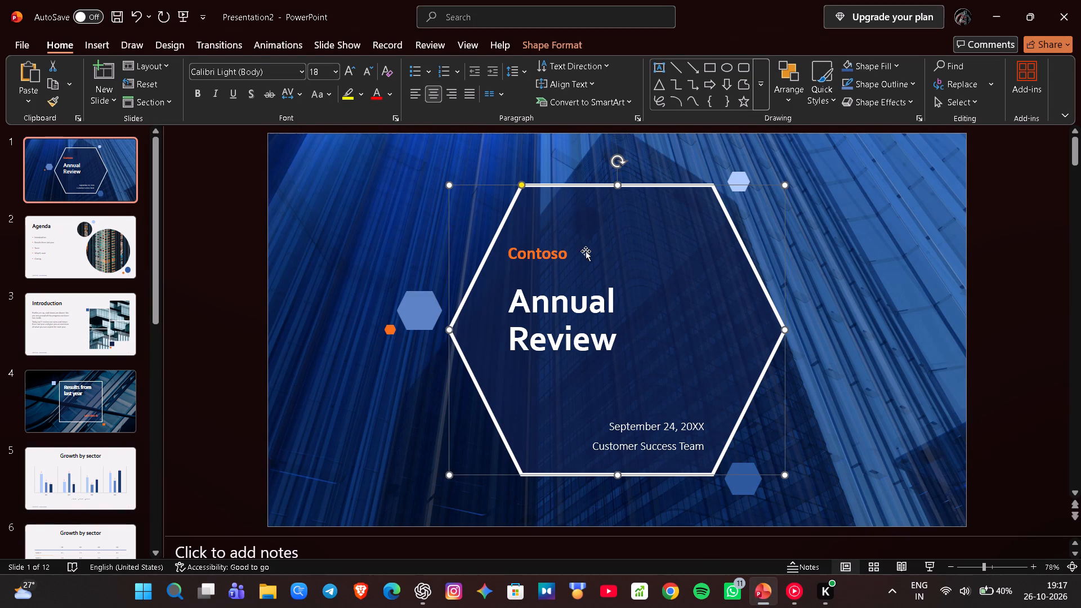
{"action": "left_click", "coordinate": [622, 338]}
{"action": "left_click", "coordinate": [622, 338]}
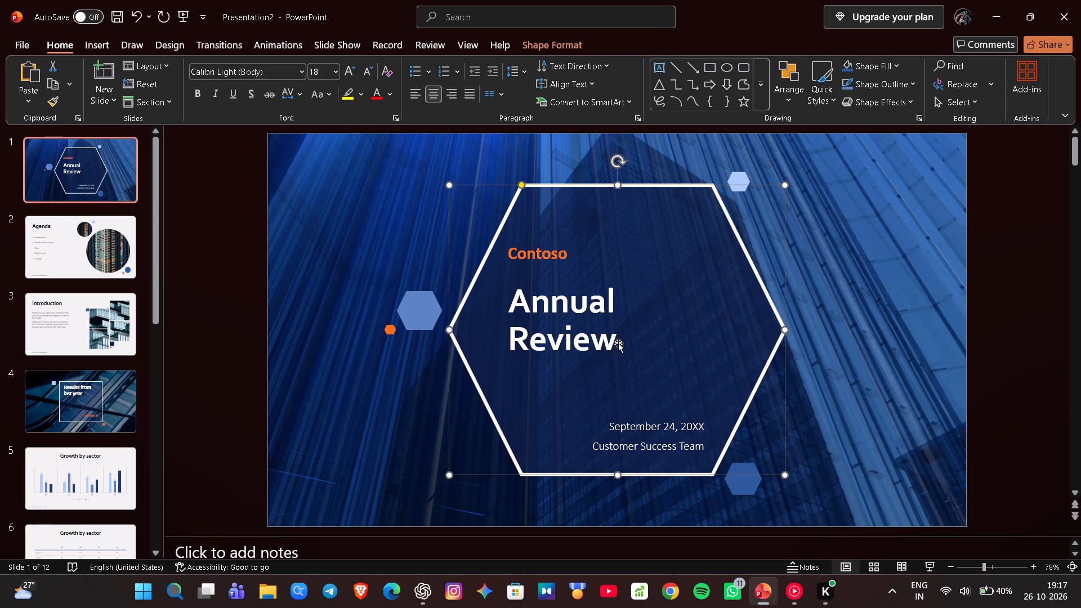
{"action": "left_click", "coordinate": [615, 342]}
{"action": "key", "text": "BackSpace"}
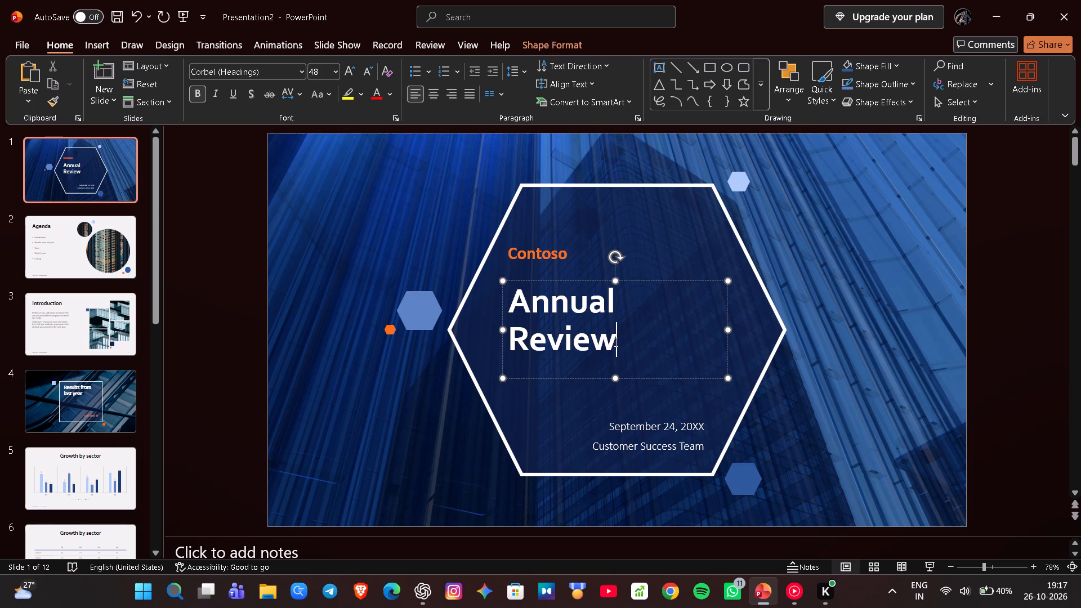
{"action": "key", "text": "BackSpace"}
{"action": "key", "text": "BackSpace"}
{"action": "key", "text": "BackSpace"}
{"action": "key", "text": "BackSpace"}
{"action": "key", "text": "BackSpace"}
{"action": "key", "text": "BackSpace"}
{"action": "key", "text": "BackSpace"}
{"action": "key", "text": "BackSpace"}
{"action": "key", "text": "BackSpace"}
{"action": "key", "text": "BackSpace"}
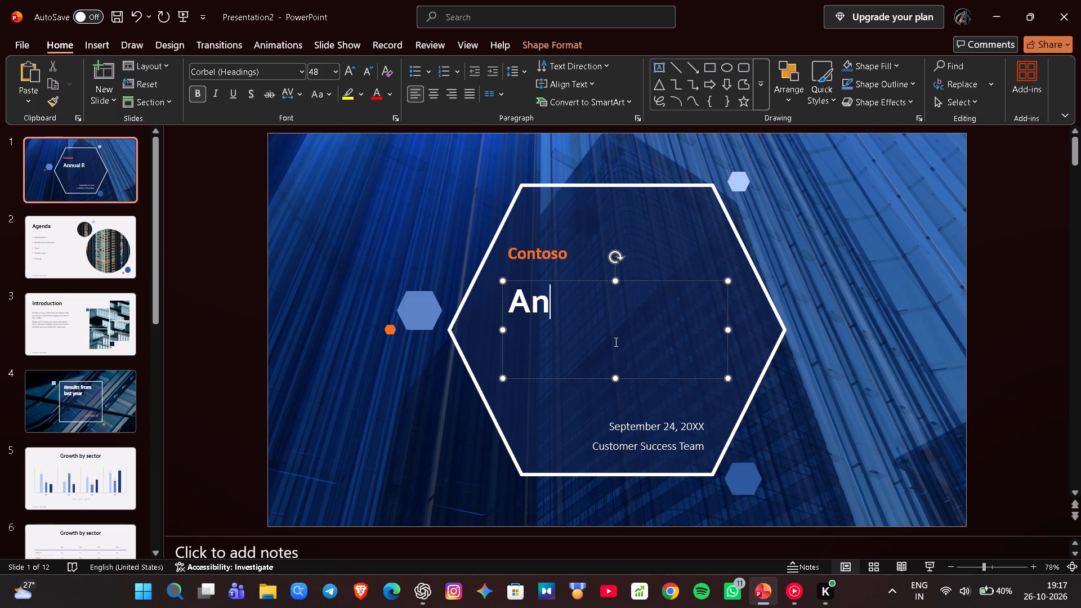
{"action": "key", "text": "BackSpace"}
{"action": "key", "text": "r"}
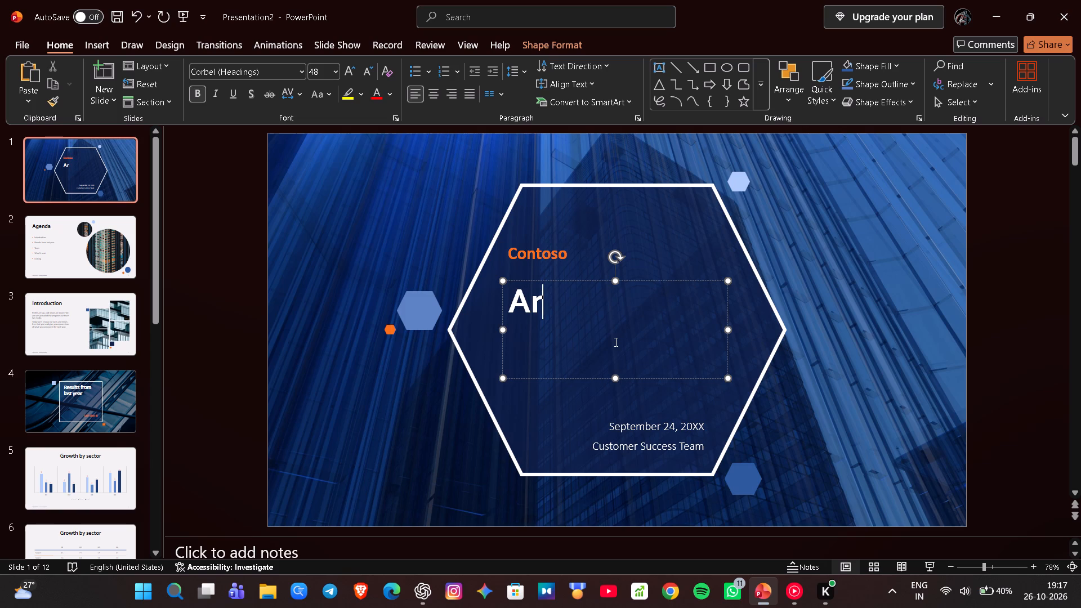
{"action": "type", "text": "tificial"}
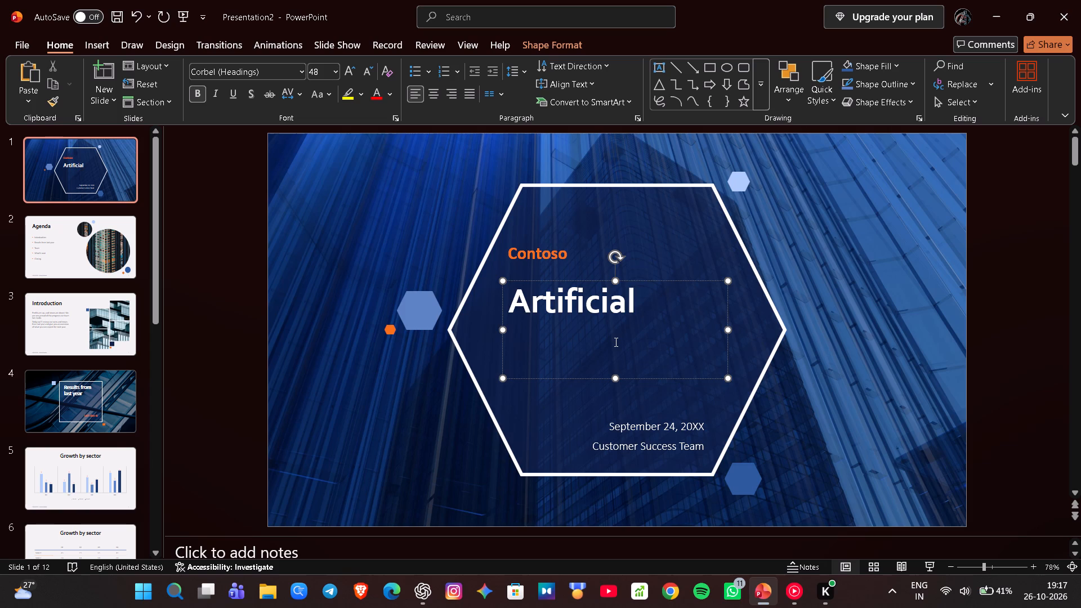
{"action": "key", "text": "Return"}
{"action": "key", "text": "i"}
{"action": "key", "text": "BackSpace"}
{"action": "key", "text": "i"}
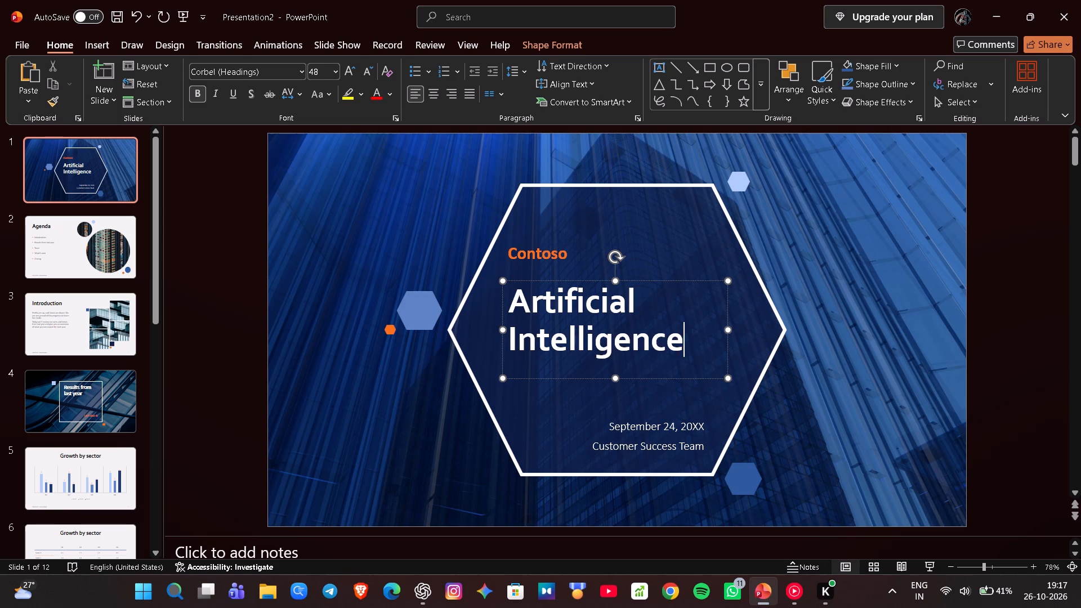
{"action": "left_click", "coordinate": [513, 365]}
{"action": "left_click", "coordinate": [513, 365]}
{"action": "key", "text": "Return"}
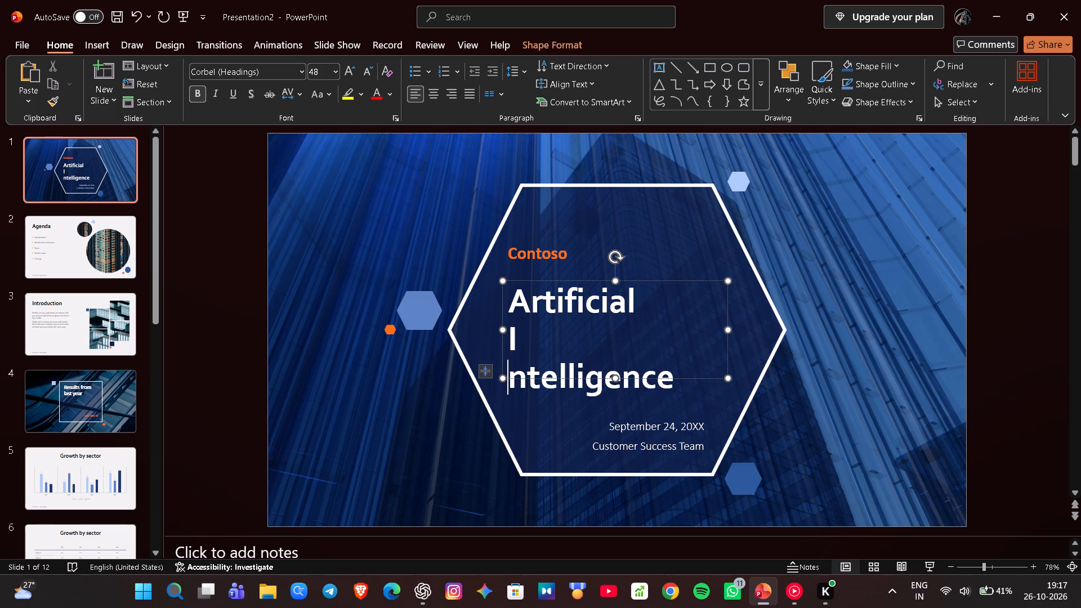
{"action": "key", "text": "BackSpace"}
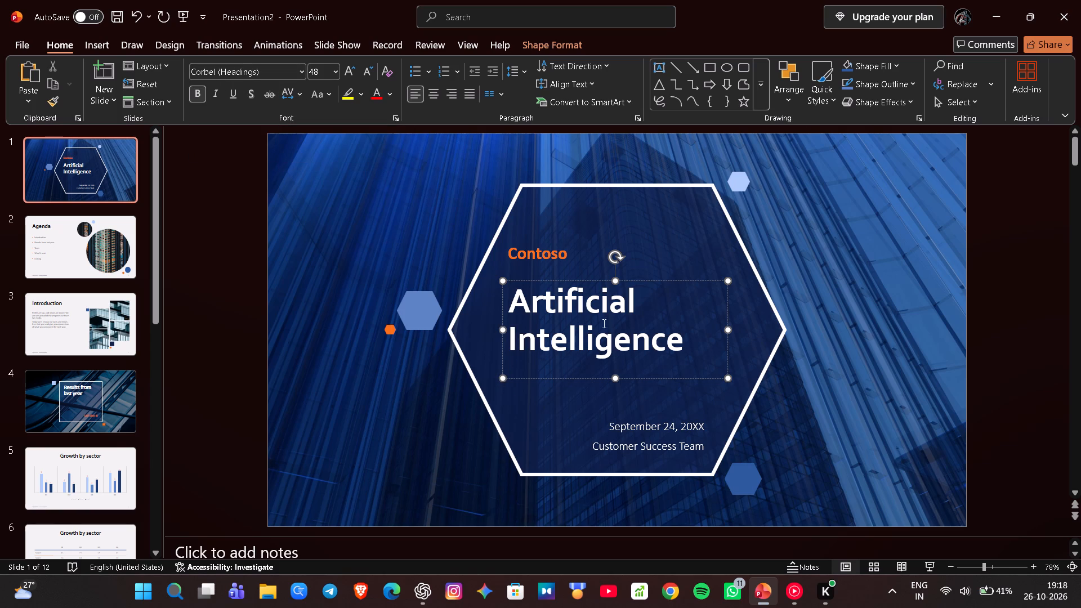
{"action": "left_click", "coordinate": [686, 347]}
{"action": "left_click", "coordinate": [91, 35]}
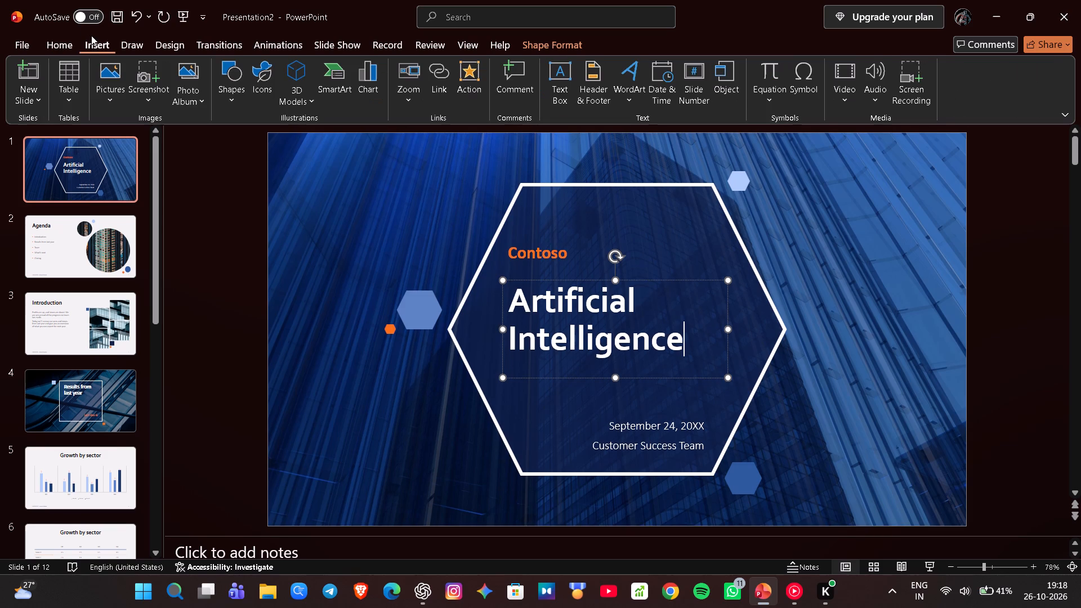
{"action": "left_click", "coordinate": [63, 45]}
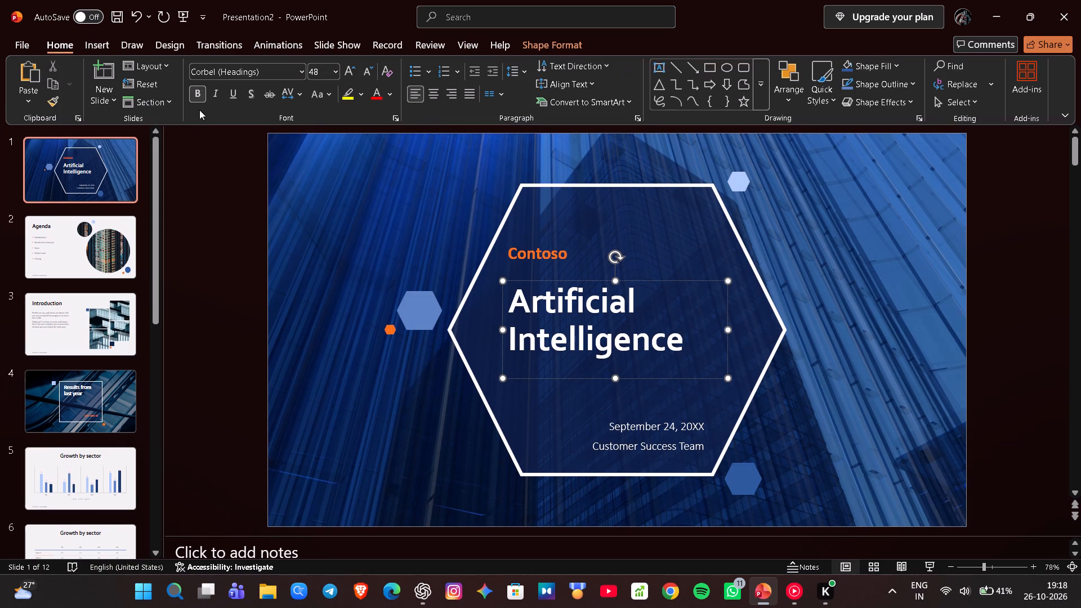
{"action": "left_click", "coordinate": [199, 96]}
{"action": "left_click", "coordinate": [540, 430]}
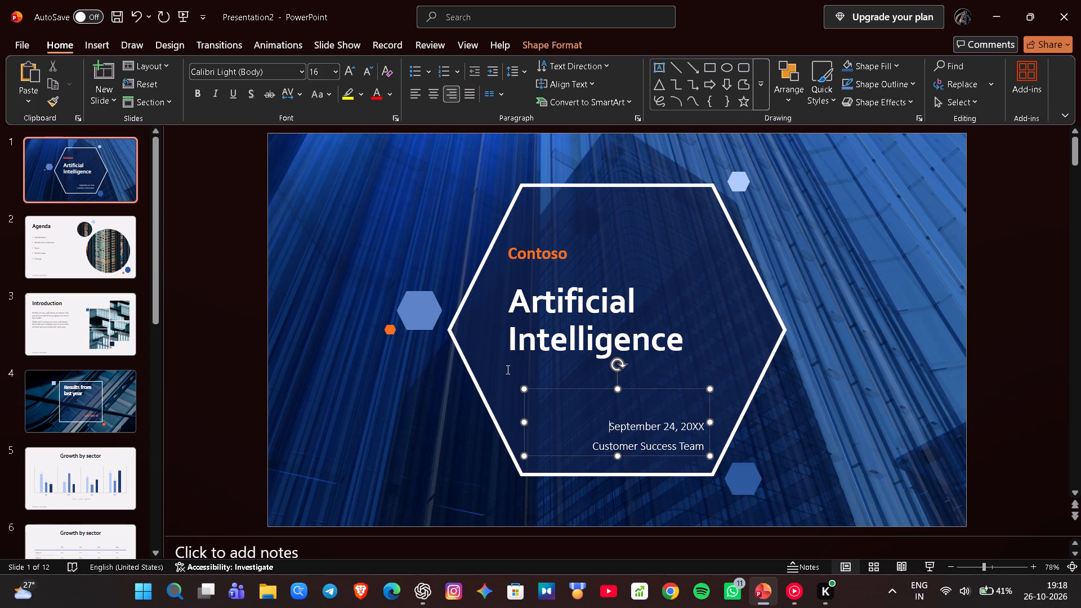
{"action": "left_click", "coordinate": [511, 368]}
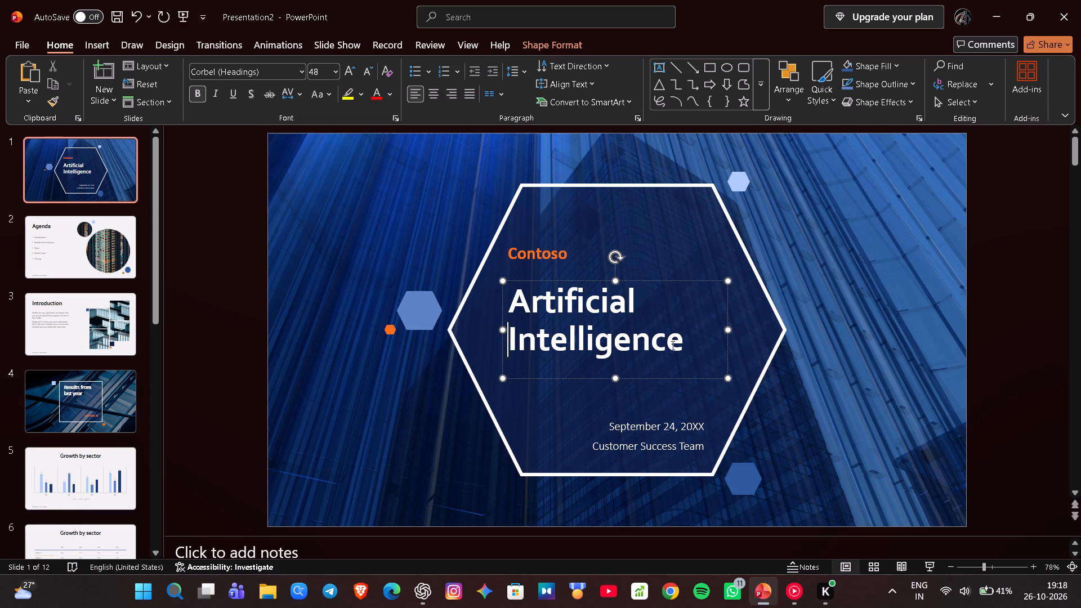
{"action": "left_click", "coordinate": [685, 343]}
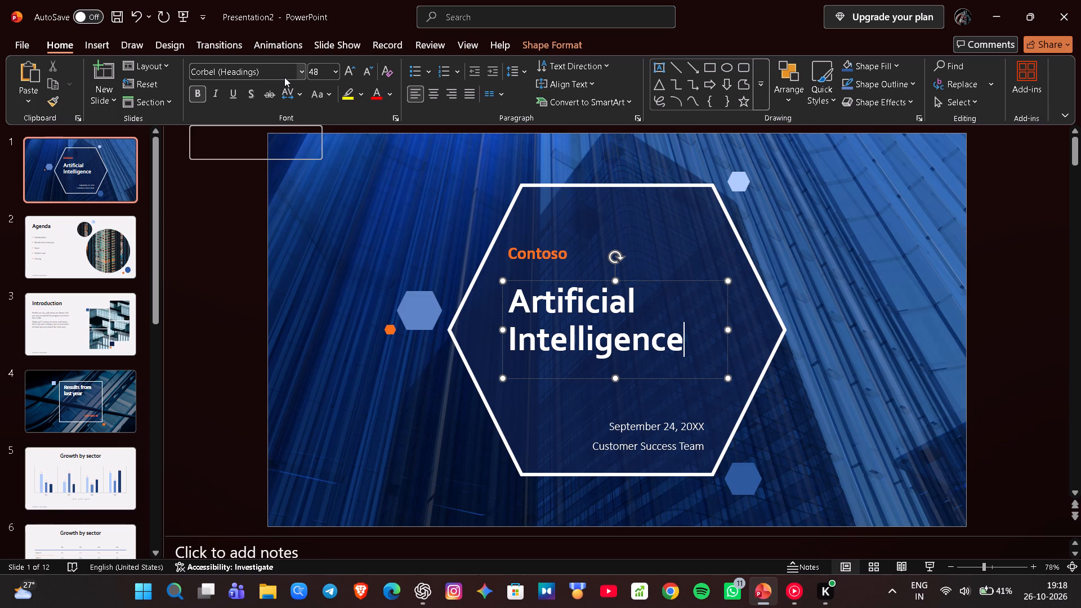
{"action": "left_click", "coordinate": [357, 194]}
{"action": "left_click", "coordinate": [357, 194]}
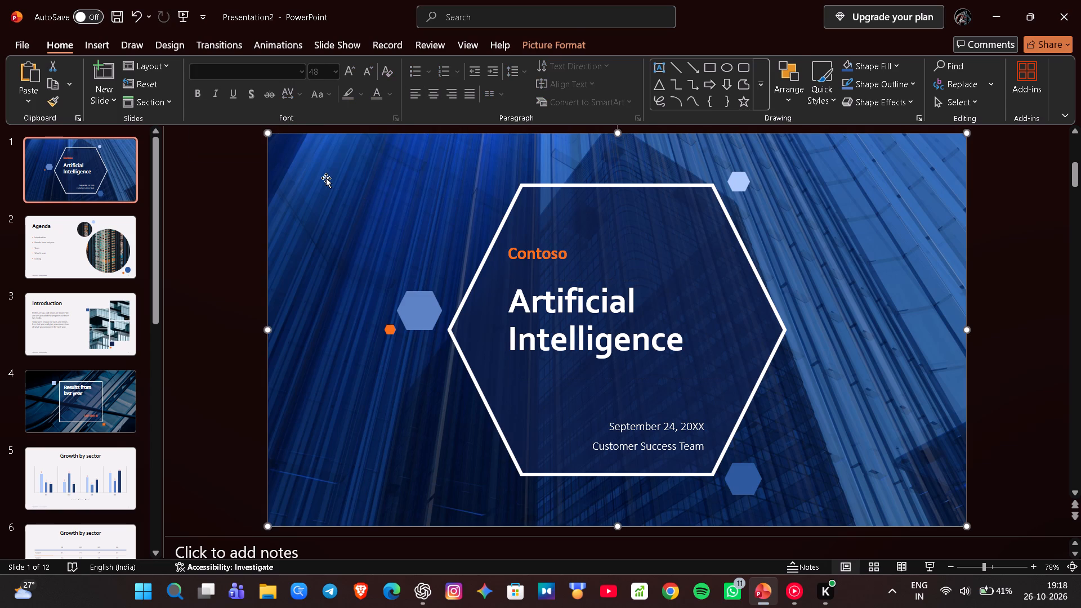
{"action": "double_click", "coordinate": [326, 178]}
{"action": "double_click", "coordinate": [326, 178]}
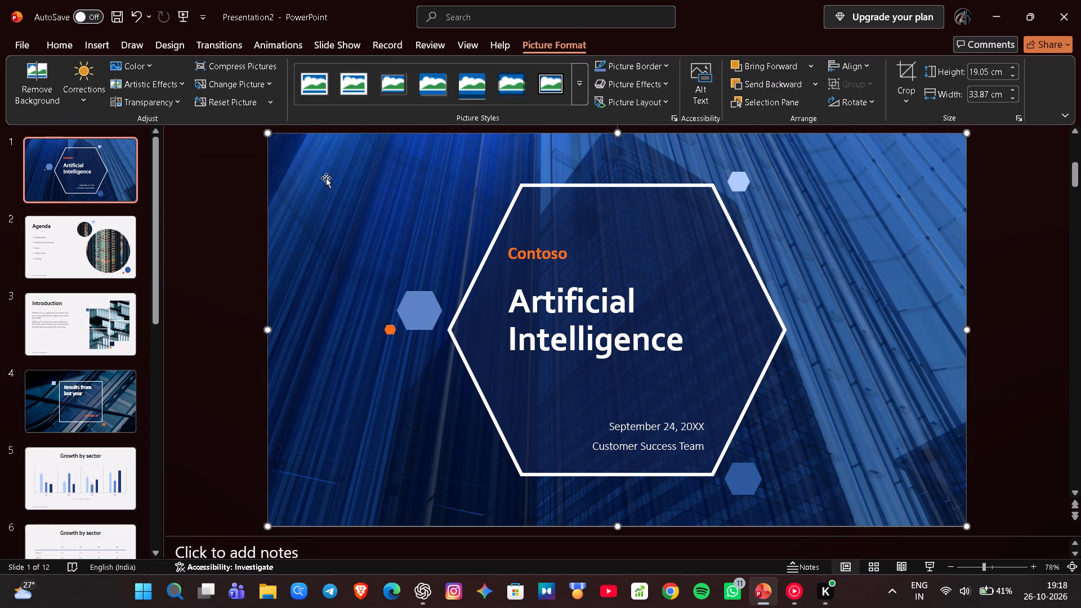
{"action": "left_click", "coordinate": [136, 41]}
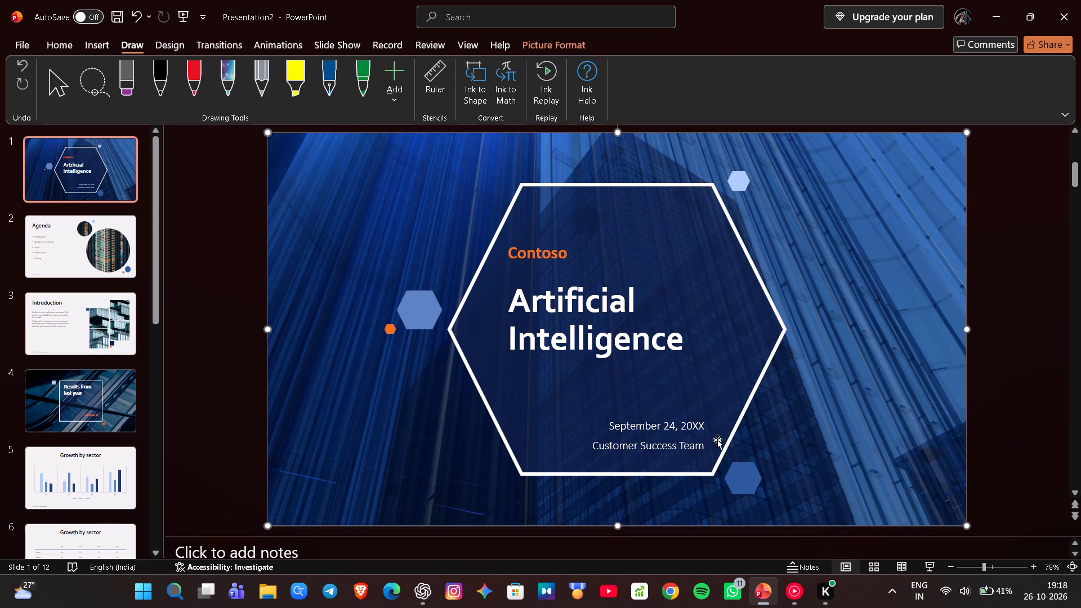
Delete the date and the "Customer Success Team" line from the subtitle box on slide 1.
{"action": "left_click", "coordinate": [690, 432]}
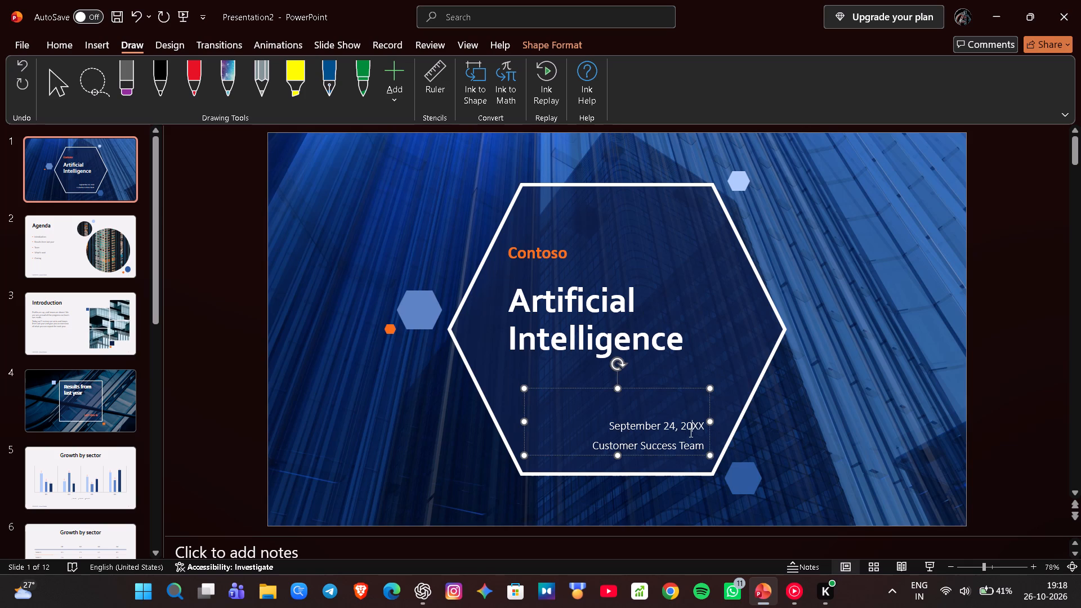
{"action": "left_click", "coordinate": [703, 445]}
{"action": "key", "text": "BackSpace"}
{"action": "key", "text": "BackSpace"}
{"action": "key", "text": "BackSpace"}
{"action": "key", "text": "BackSpace"}
{"action": "key", "text": "BackSpace"}
{"action": "key", "text": "BackSpace"}
{"action": "key", "text": "BackSpace"}
{"action": "key", "text": "BackSpace"}
{"action": "key", "text": "BackSpace"}
{"action": "key", "text": "BackSpace"}
{"action": "key", "text": "BackSpace"}
{"action": "key", "text": "BackSpace"}
{"action": "key", "text": "BackSpace"}
{"action": "key", "text": "BackSpace"}
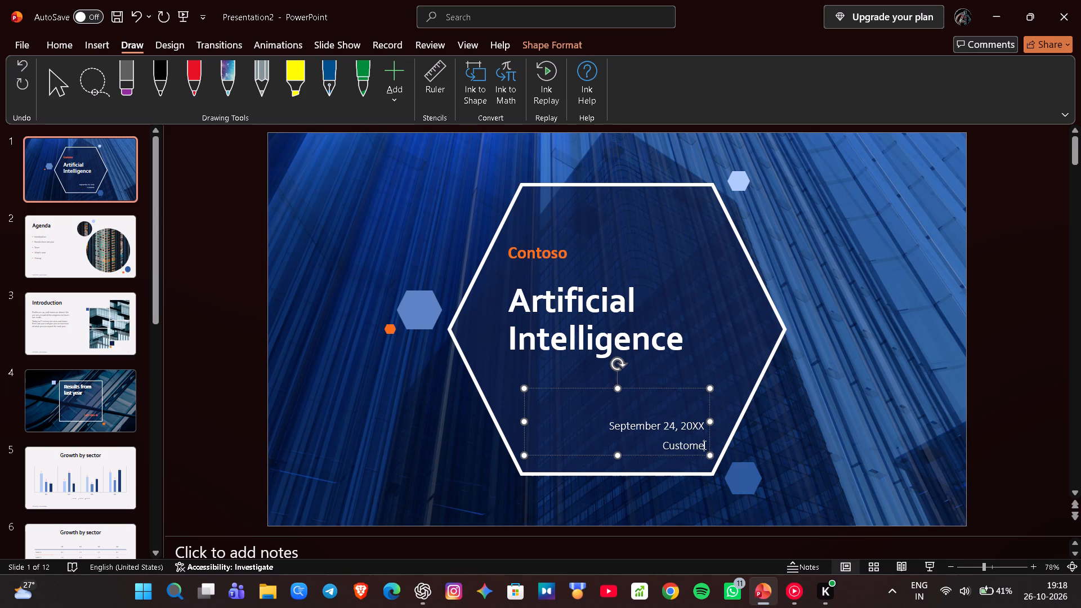
{"action": "key", "text": "BackSpace"}
{"action": "key", "text": "BackSpace"}
{"action": "key", "text": "BackSpace"}
{"action": "key", "text": "BackSpace"}
{"action": "key", "text": "BackSpace"}
{"action": "key", "text": "BackSpace"}
{"action": "key", "text": "BackSpace"}
{"action": "key", "text": "BackSpace"}
{"action": "key", "text": "BackSpace"}
{"action": "key", "text": "BackSpace"}
{"action": "key", "text": "BackSpace"}
{"action": "key", "text": "BackSpace"}
{"action": "key", "text": "BackSpace"}
{"action": "key", "text": "BackSpace"}
{"action": "key", "text": "BackSpace"}
{"action": "key", "text": "BackSpace"}
{"action": "key", "text": "BackSpace"}
{"action": "key", "text": "BackSpace"}
{"action": "key", "text": "BackSpace"}
{"action": "key", "text": "BackSpace"}
{"action": "key", "text": "BackSpace"}
{"action": "key", "text": "BackSpace"}
{"action": "key", "text": "BackSpace"}
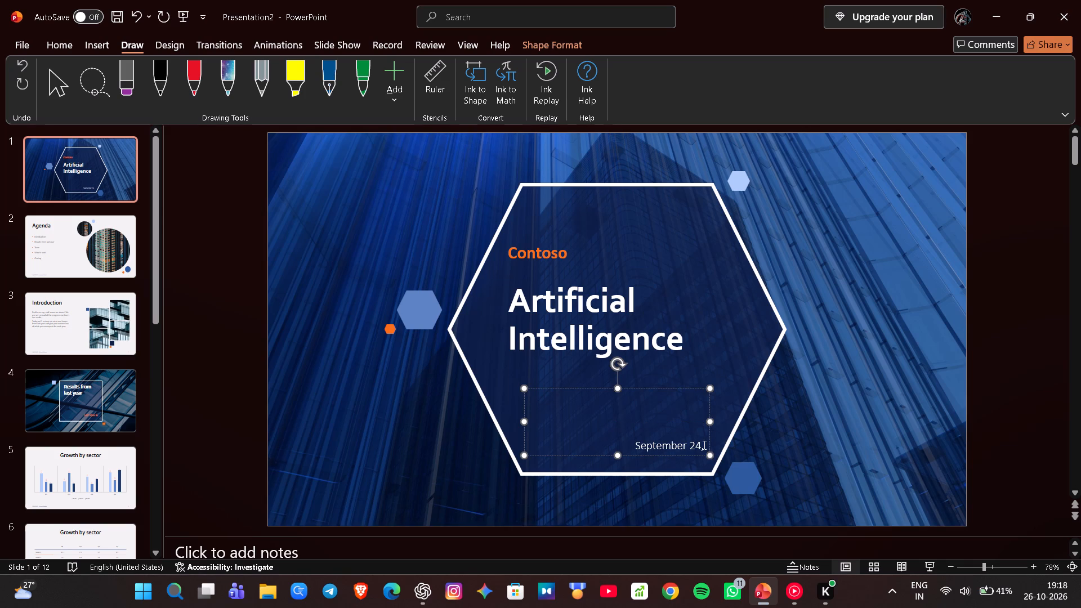
{"action": "key", "text": "BackSpace"}
{"action": "key", "text": "BackSpace"}
{"action": "key", "text": "BackSpace"}
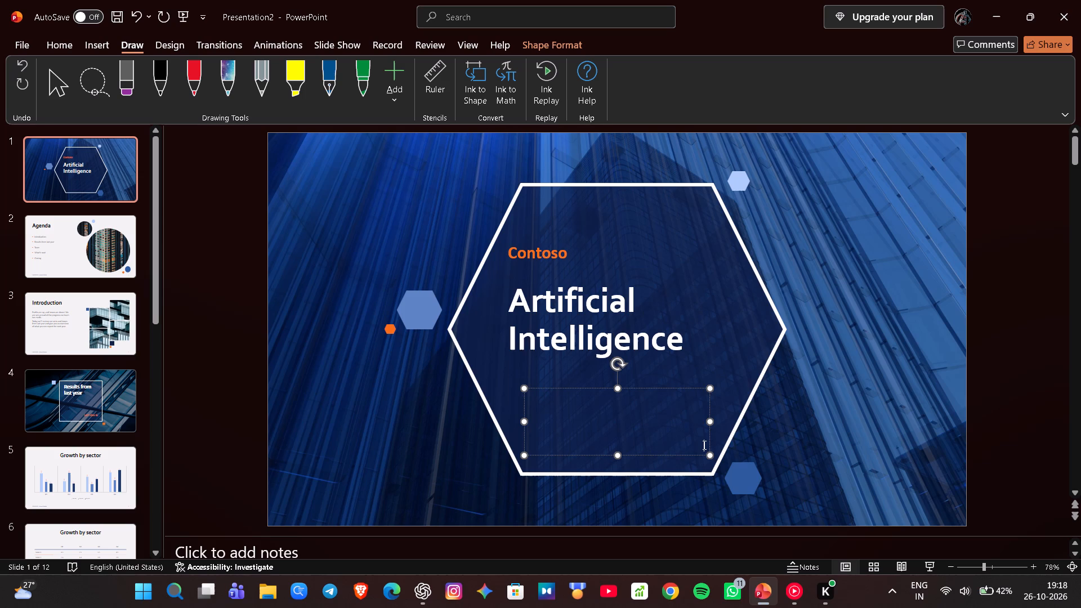
{"action": "left_click", "coordinate": [675, 420]}
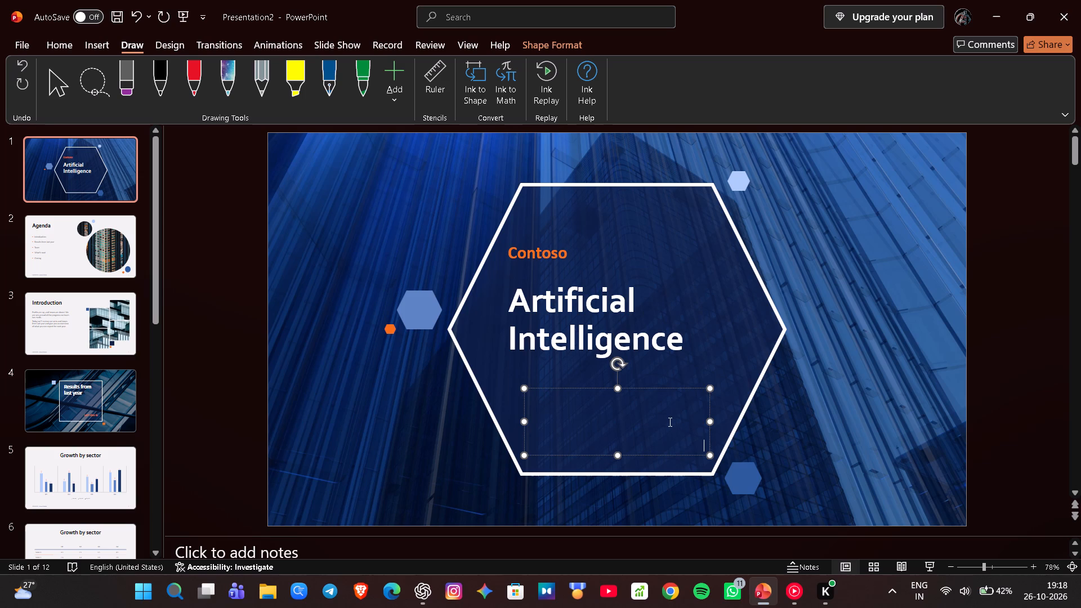
{"action": "left_click", "coordinate": [669, 422]}
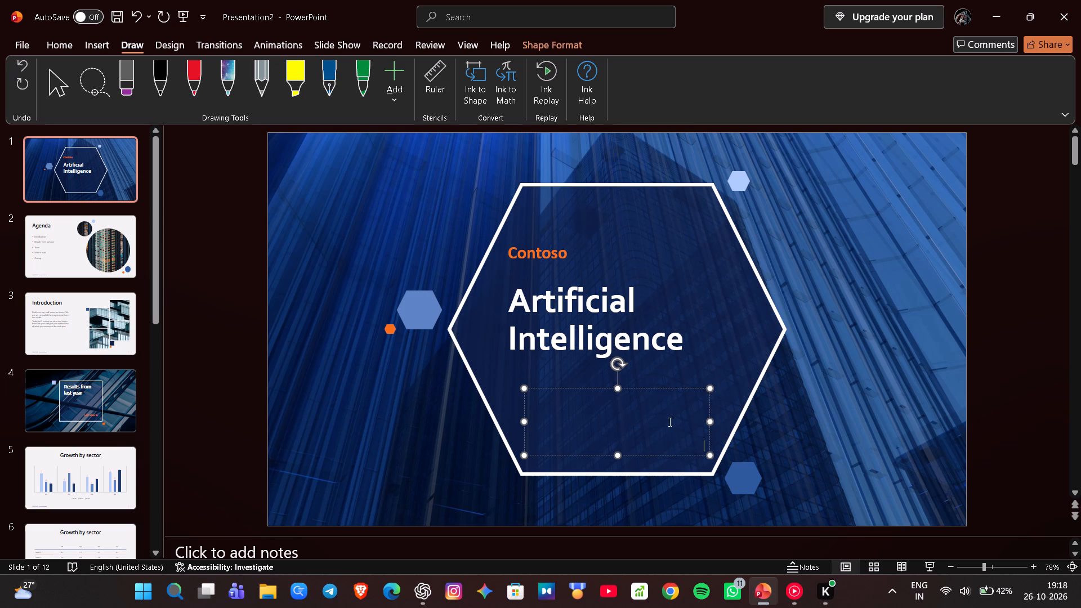
Set the text in the empty subtitle box on slide 1 to Arial, size 24.
{"action": "left_click", "coordinate": [669, 422]}
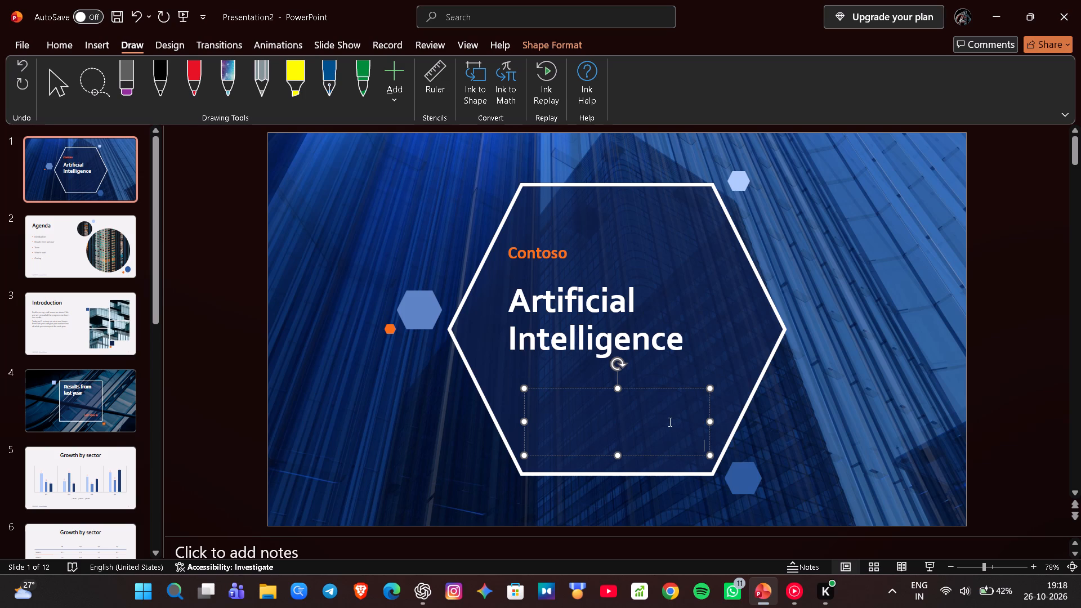
{"action": "left_click", "coordinate": [669, 422]}
{"action": "key", "text": "p"}
{"action": "key", "text": "BackSpace"}
{"action": "left_click", "coordinate": [96, 39]}
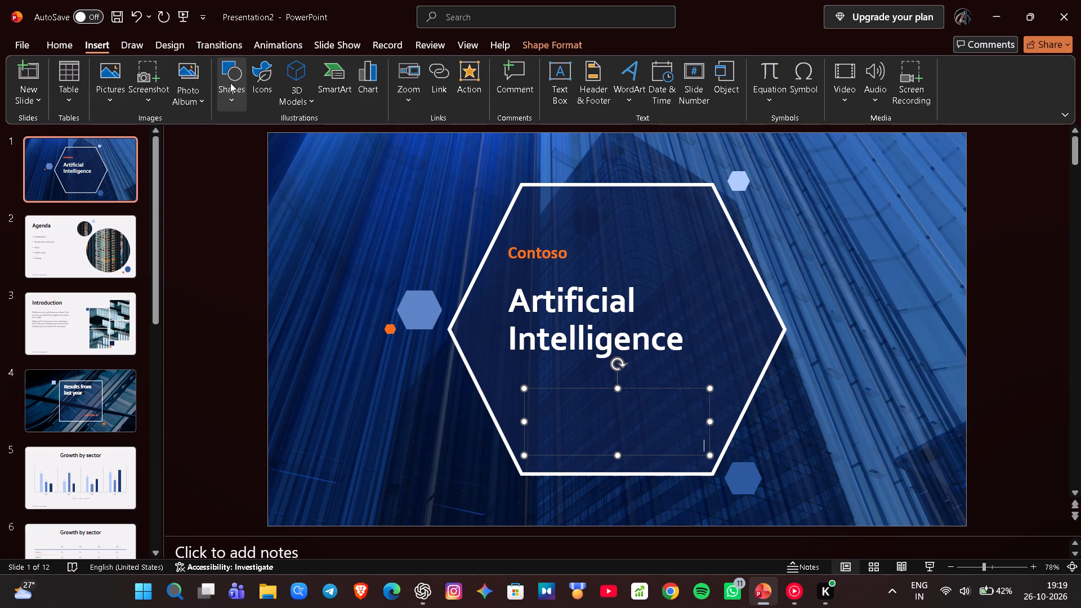
{"action": "left_click", "coordinate": [66, 38]}
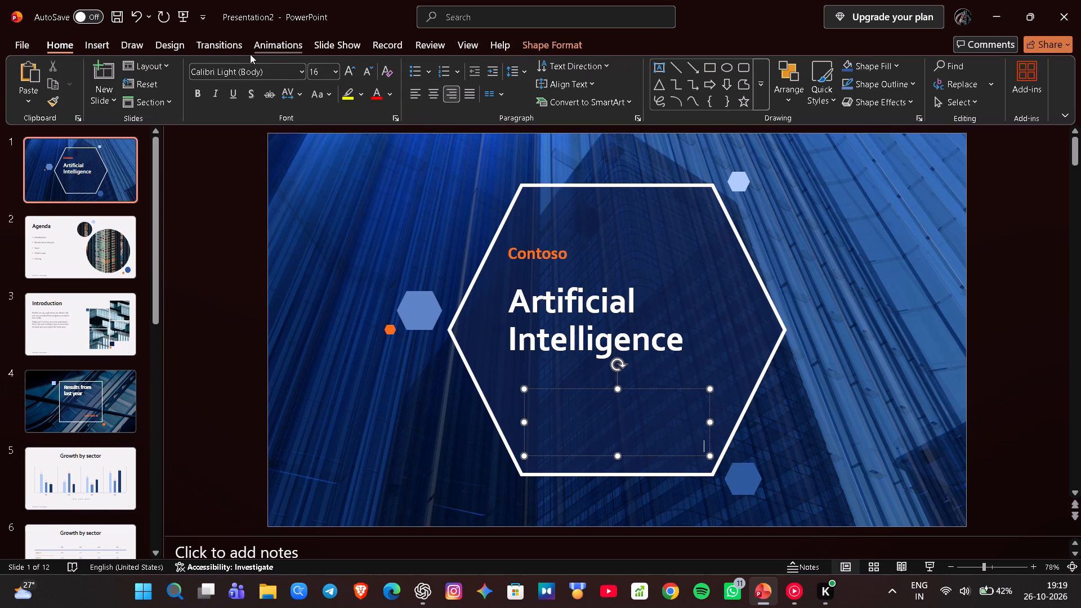
{"action": "left_click", "coordinate": [300, 73]}
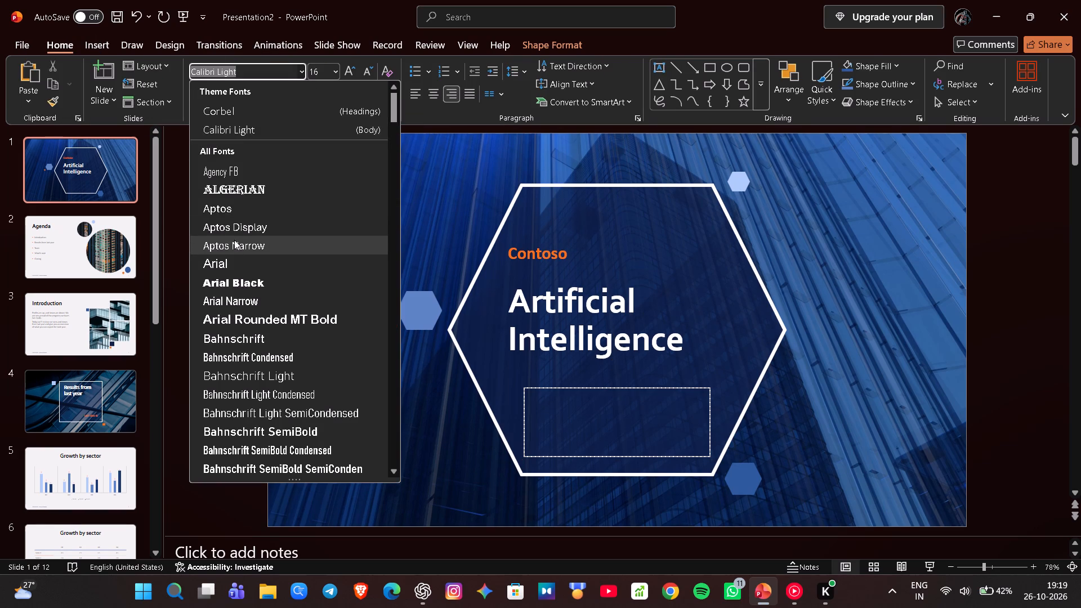
{"action": "left_click", "coordinate": [234, 263]}
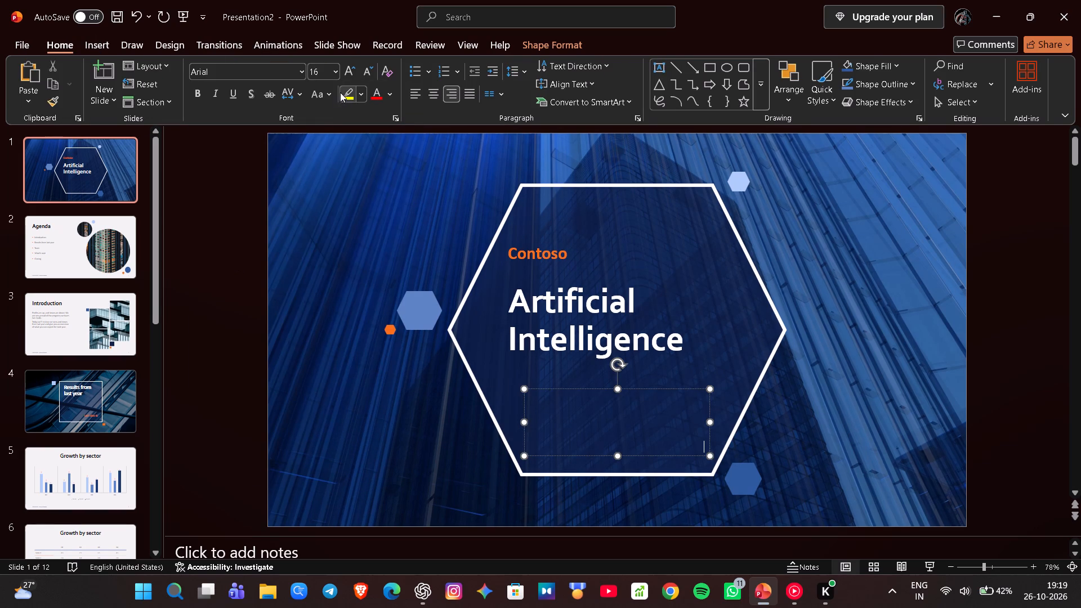
{"action": "left_click", "coordinate": [332, 68]}
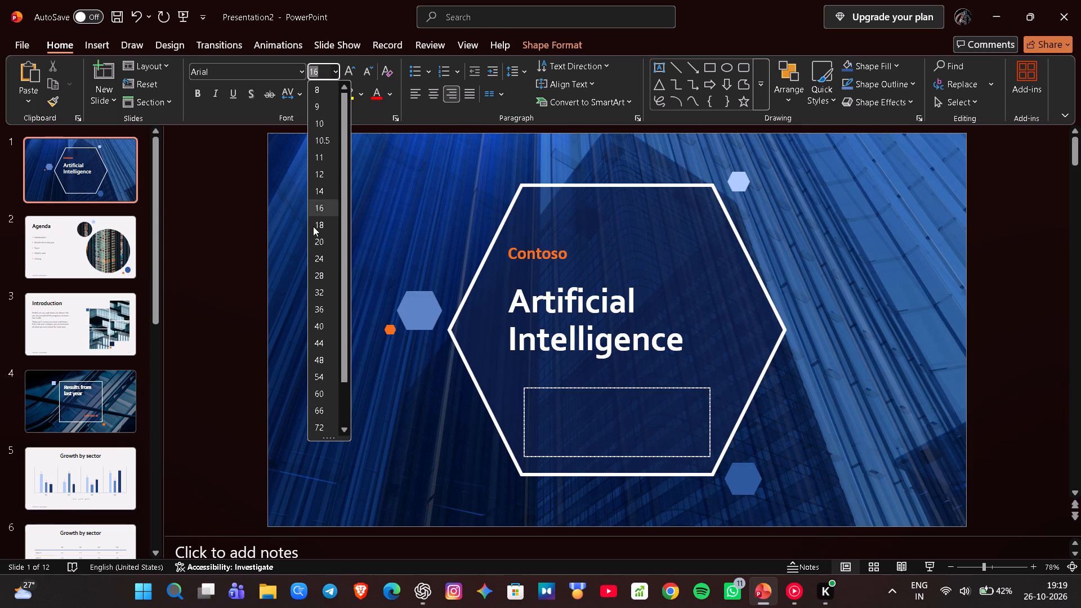
{"action": "left_click", "coordinate": [324, 276]}
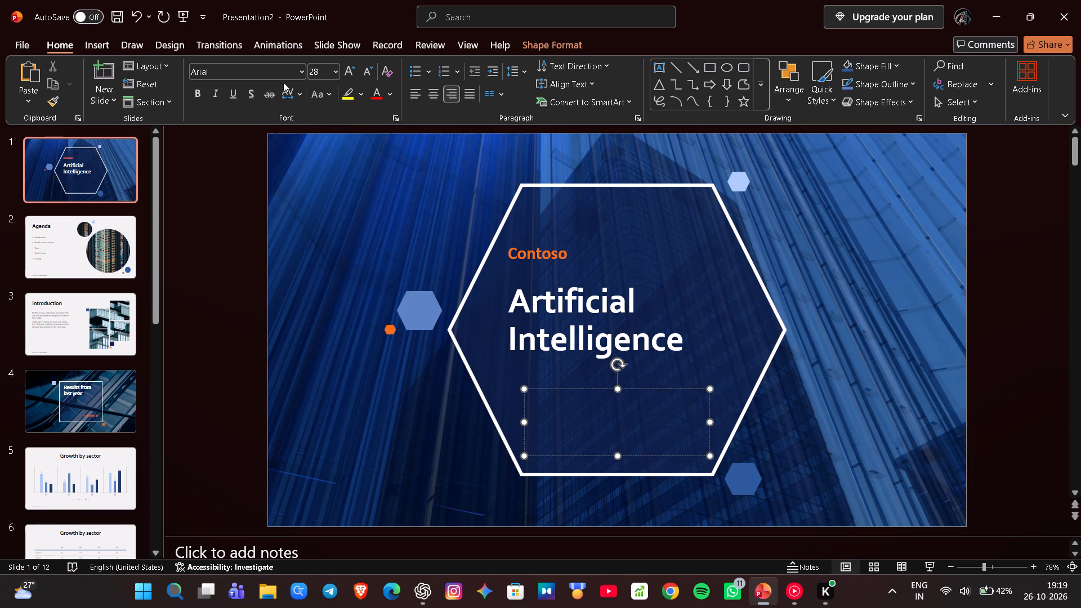
{"action": "left_click", "coordinate": [336, 68]}
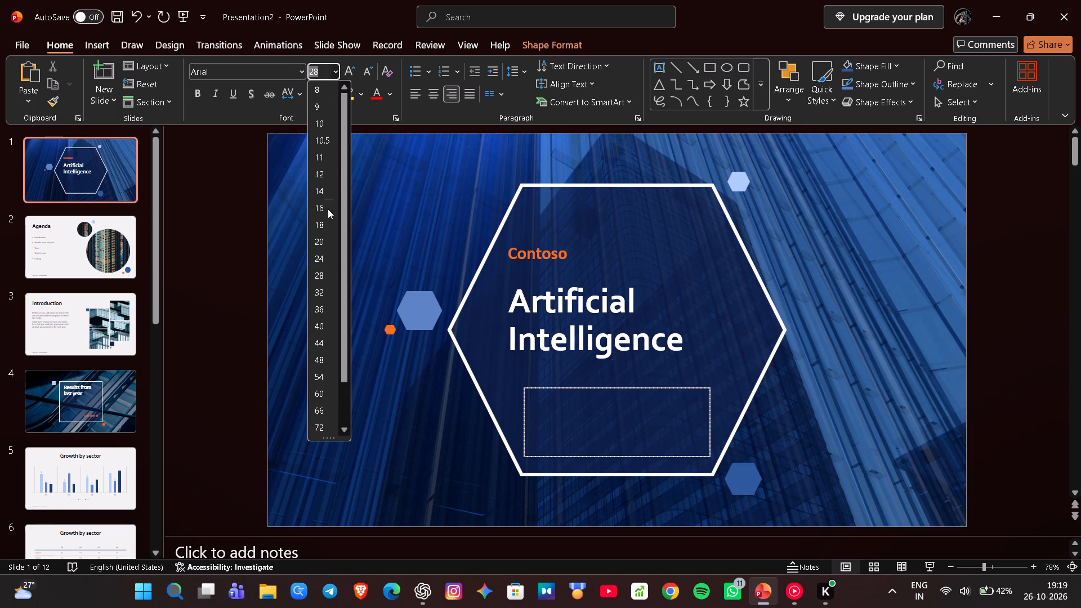
{"action": "left_click", "coordinate": [314, 251]}
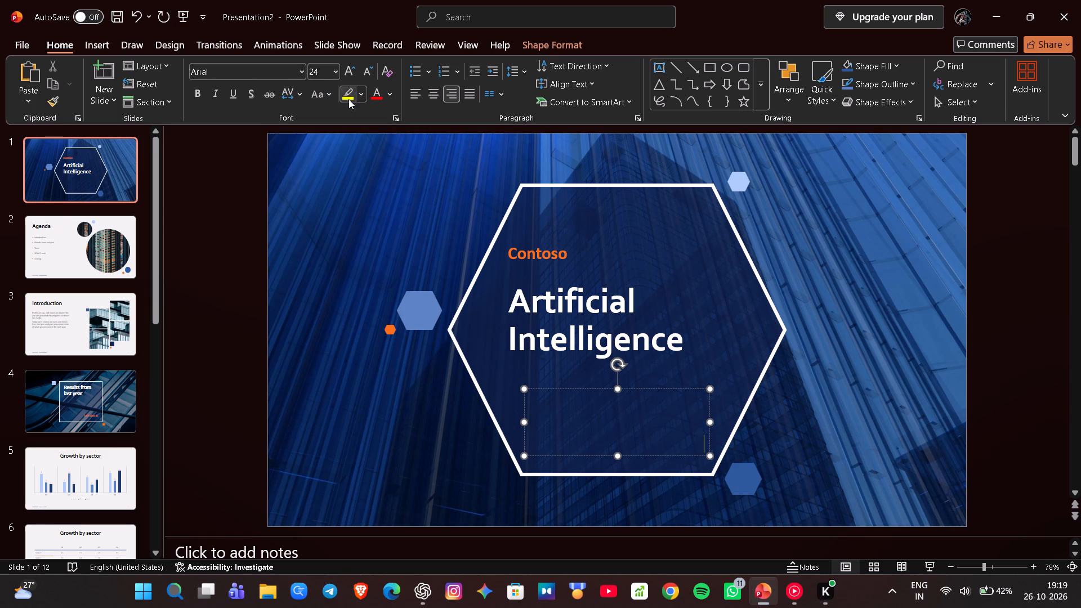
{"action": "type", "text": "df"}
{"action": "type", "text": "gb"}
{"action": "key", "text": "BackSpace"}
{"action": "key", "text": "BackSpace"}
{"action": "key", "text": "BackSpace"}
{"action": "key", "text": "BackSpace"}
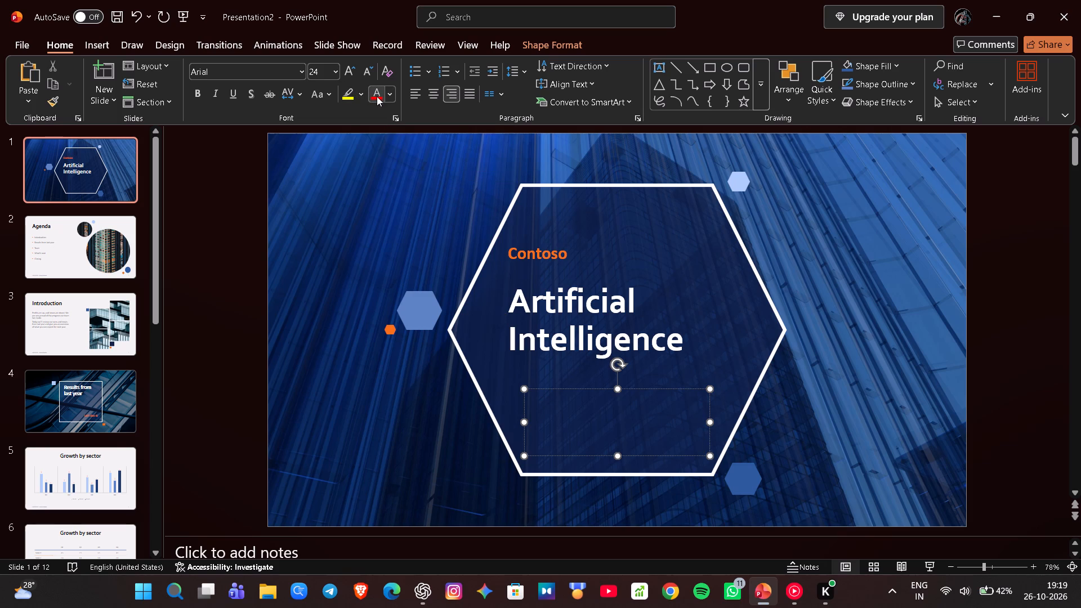
Set the font colour of the empty subtitle box on slide 1 to a light orange theme colour.
{"action": "left_click", "coordinate": [391, 95]}
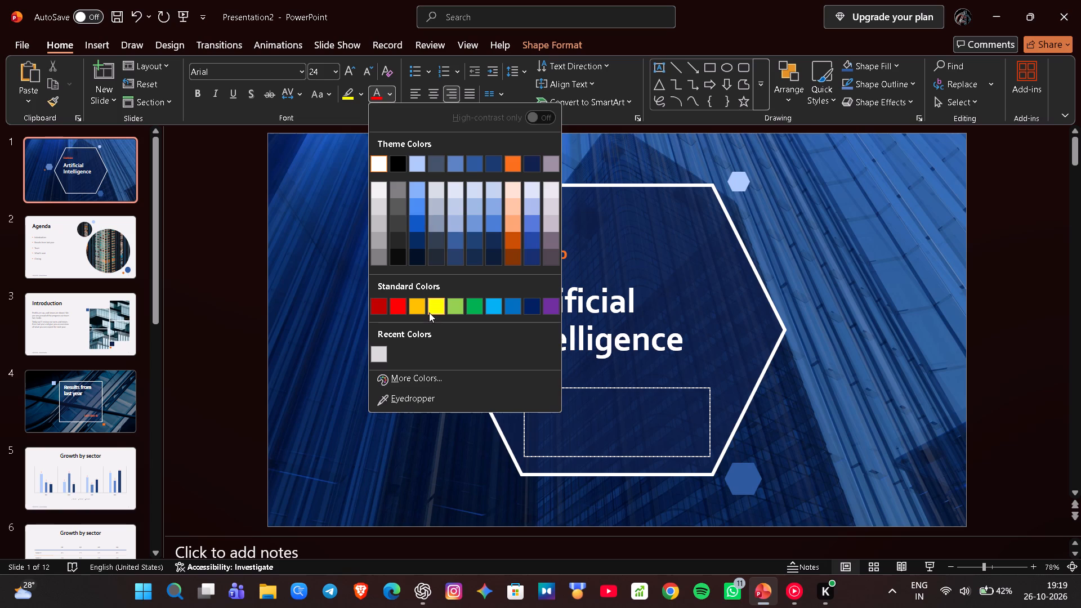
{"action": "left_click", "coordinate": [515, 225]}
{"action": "key", "text": "p"}
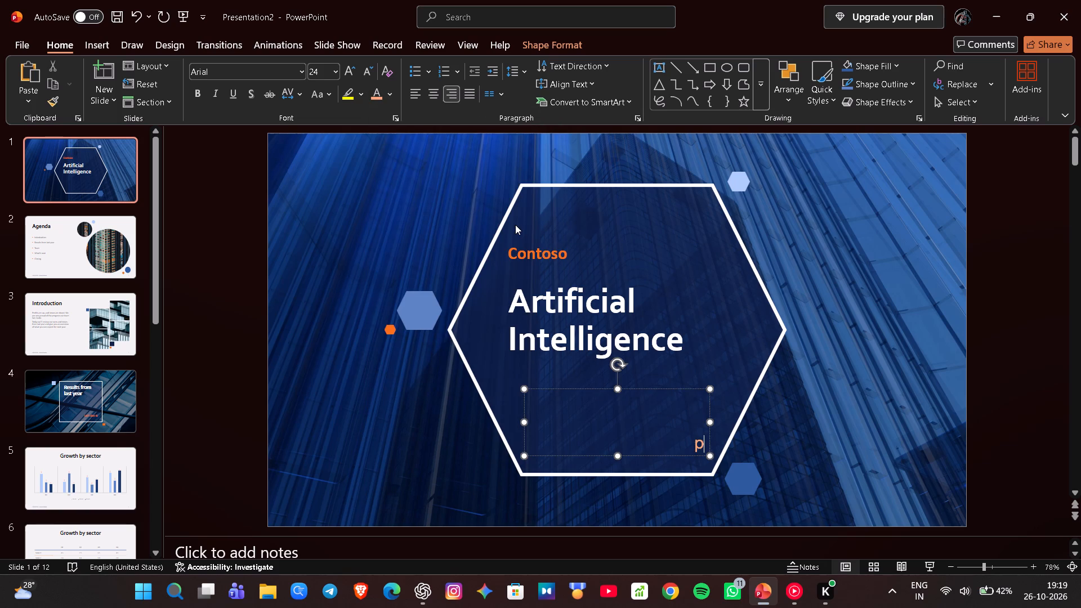
{"action": "key", "text": "BackSpace"}
Enter "Presented by :-" followed by the presenter's name in the subtitle box on slide 1.
{"action": "key", "text": "p"}
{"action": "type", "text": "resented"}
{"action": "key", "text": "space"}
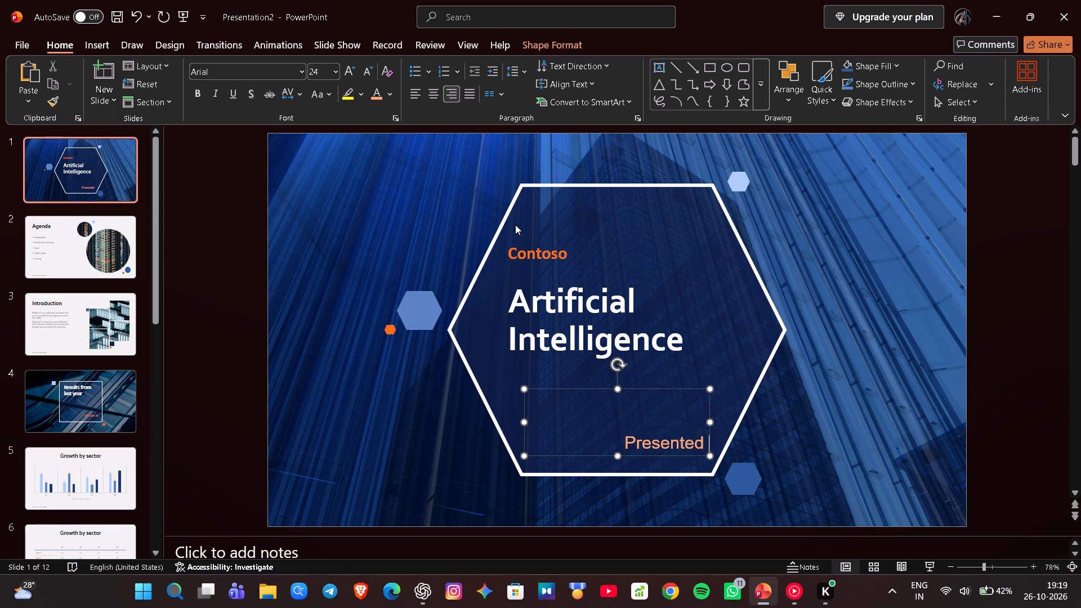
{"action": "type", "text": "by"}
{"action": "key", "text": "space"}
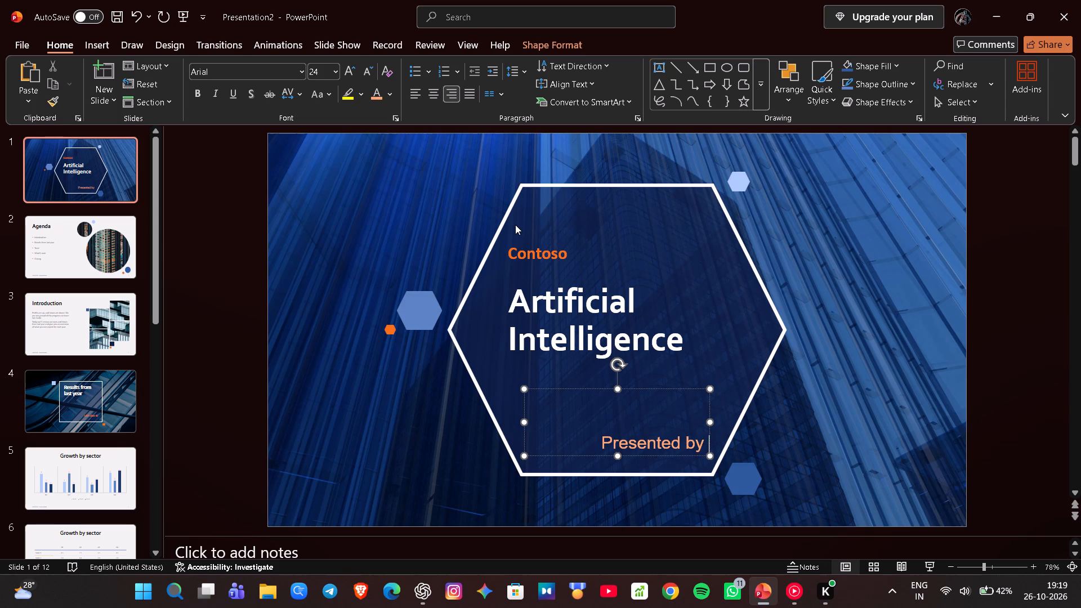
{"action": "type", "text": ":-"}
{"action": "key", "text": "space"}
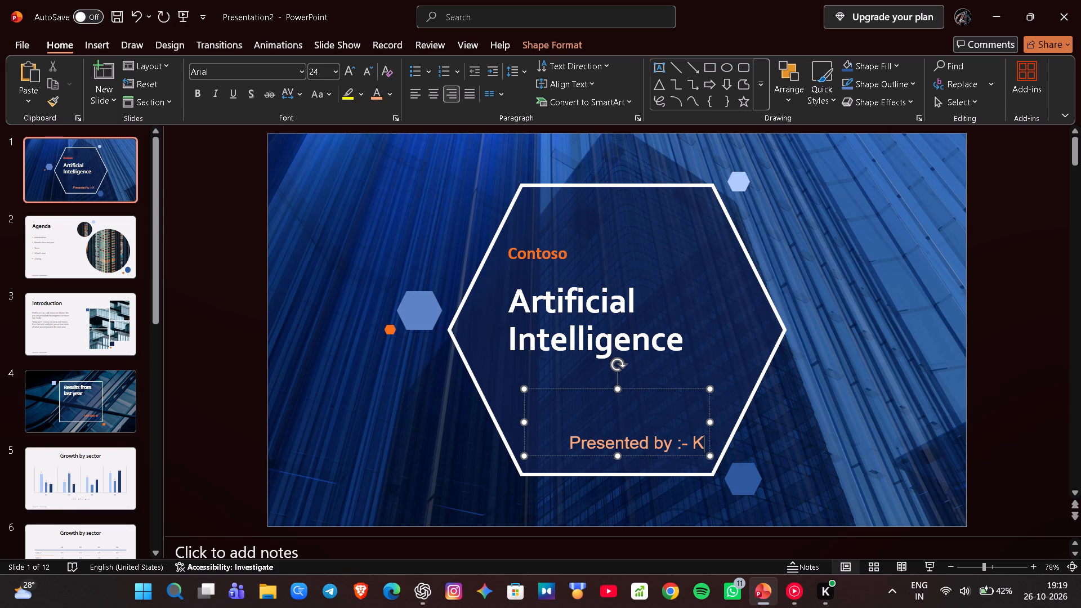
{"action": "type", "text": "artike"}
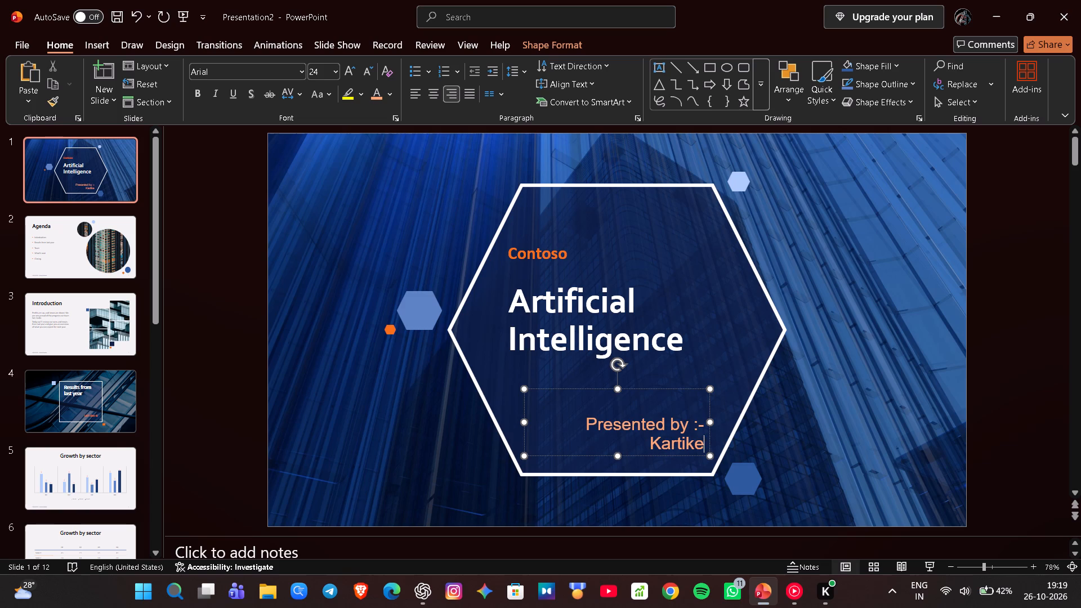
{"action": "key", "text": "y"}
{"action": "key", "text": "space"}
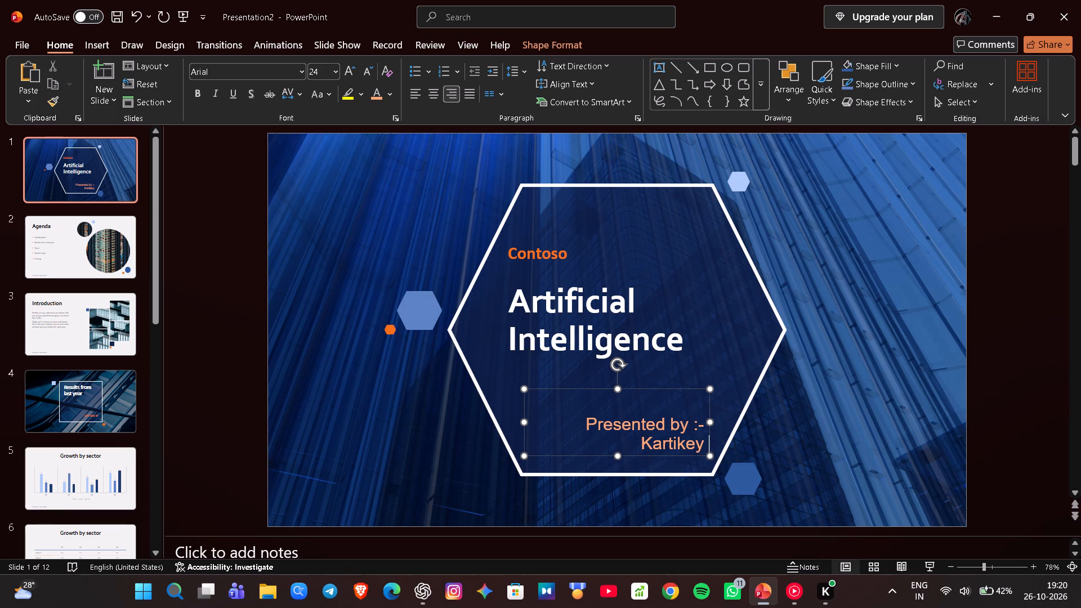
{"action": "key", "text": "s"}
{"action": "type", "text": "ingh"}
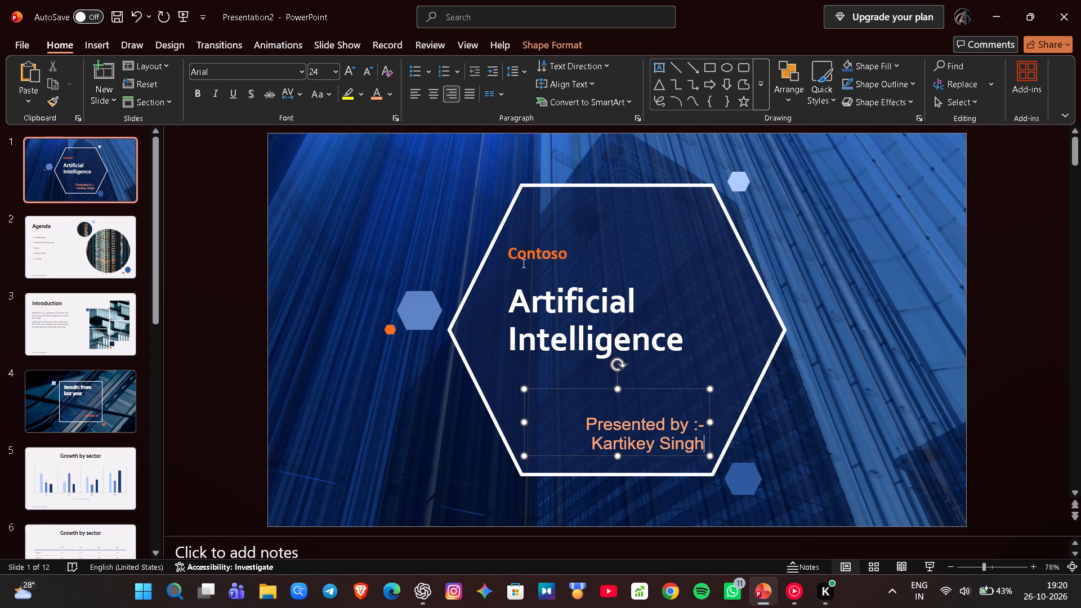
Delete the "Contoso" text above the title on slide 1.
{"action": "left_click", "coordinate": [572, 249]}
{"action": "key", "text": "BackSpace"}
{"action": "key", "text": "BackSpace"}
{"action": "key", "text": "BackSpace"}
{"action": "key", "text": "BackSpace"}
{"action": "key", "text": "BackSpace"}
{"action": "key", "text": "BackSpace"}
{"action": "key", "text": "BackSpace"}
{"action": "key", "text": "BackSpace"}
{"action": "key", "text": "BackSpace"}
{"action": "key", "text": "BackSpace"}
{"action": "key", "text": "BackSpace"}
{"action": "key", "text": "BackSpace"}
{"action": "key", "text": "BackSpace"}
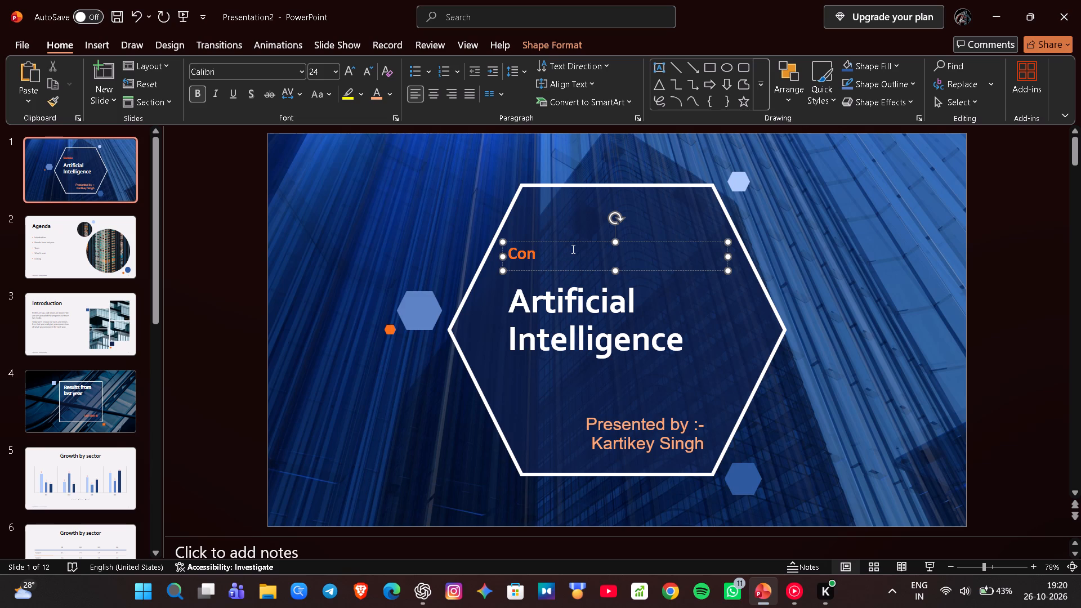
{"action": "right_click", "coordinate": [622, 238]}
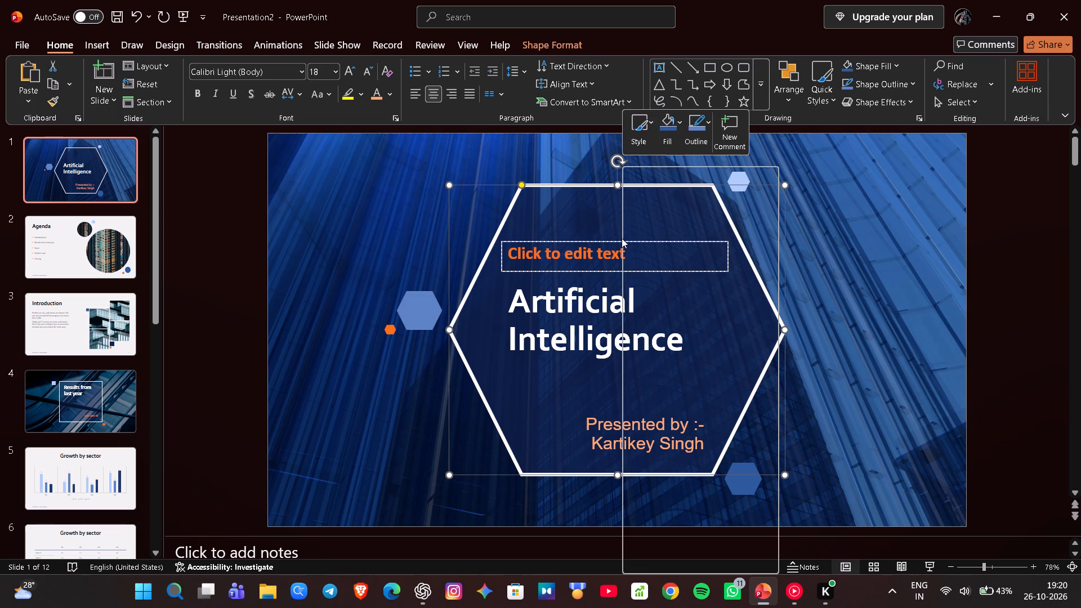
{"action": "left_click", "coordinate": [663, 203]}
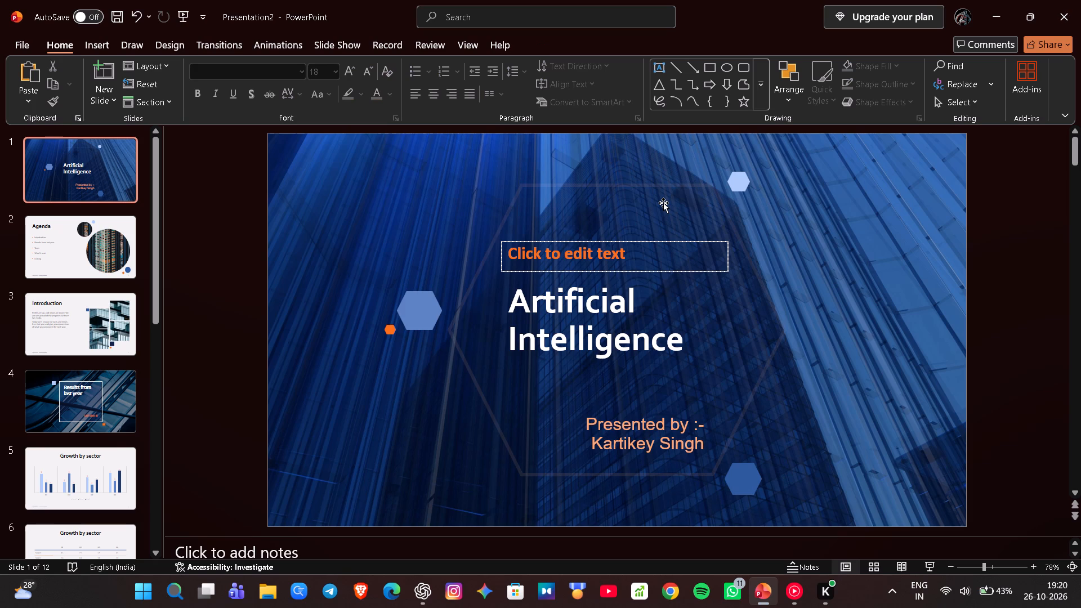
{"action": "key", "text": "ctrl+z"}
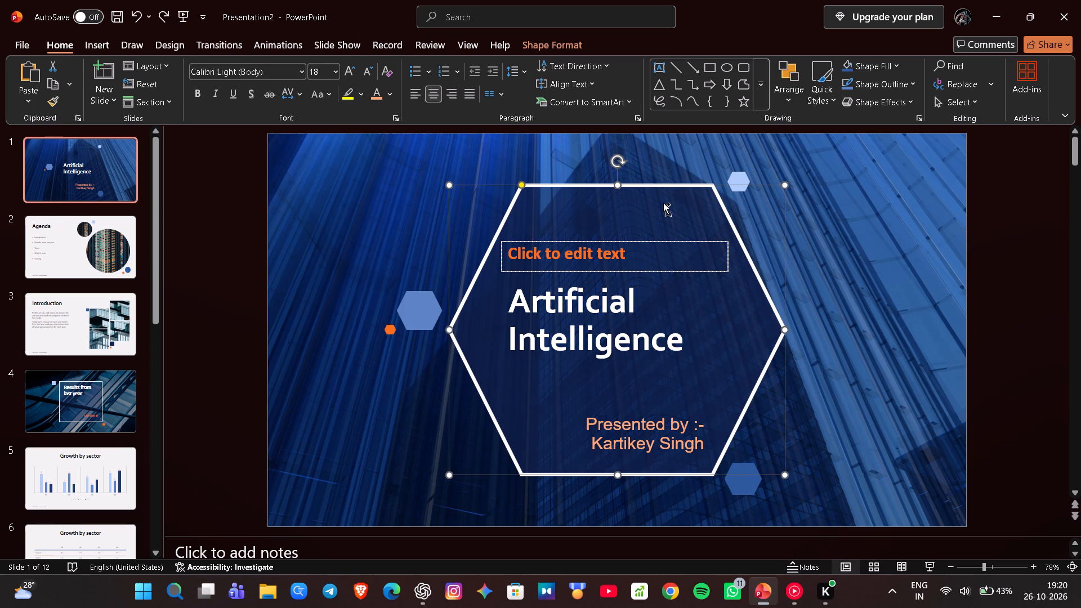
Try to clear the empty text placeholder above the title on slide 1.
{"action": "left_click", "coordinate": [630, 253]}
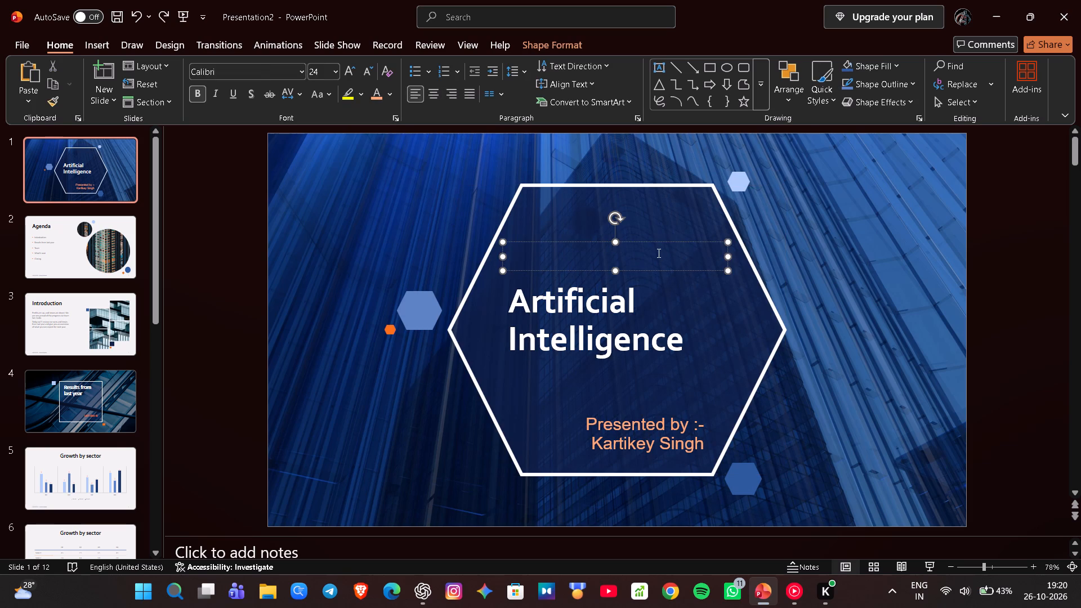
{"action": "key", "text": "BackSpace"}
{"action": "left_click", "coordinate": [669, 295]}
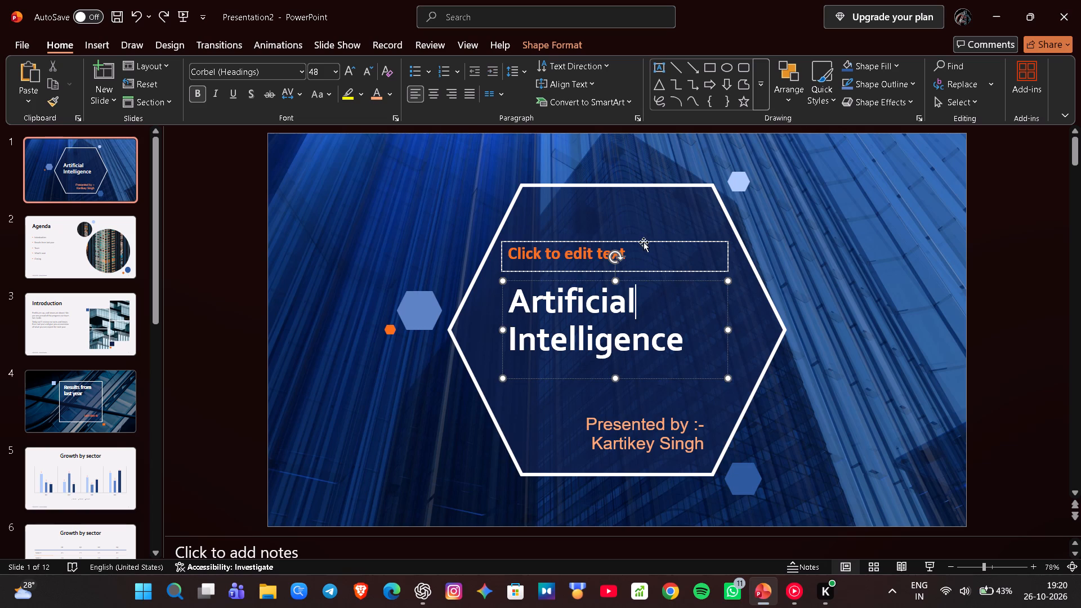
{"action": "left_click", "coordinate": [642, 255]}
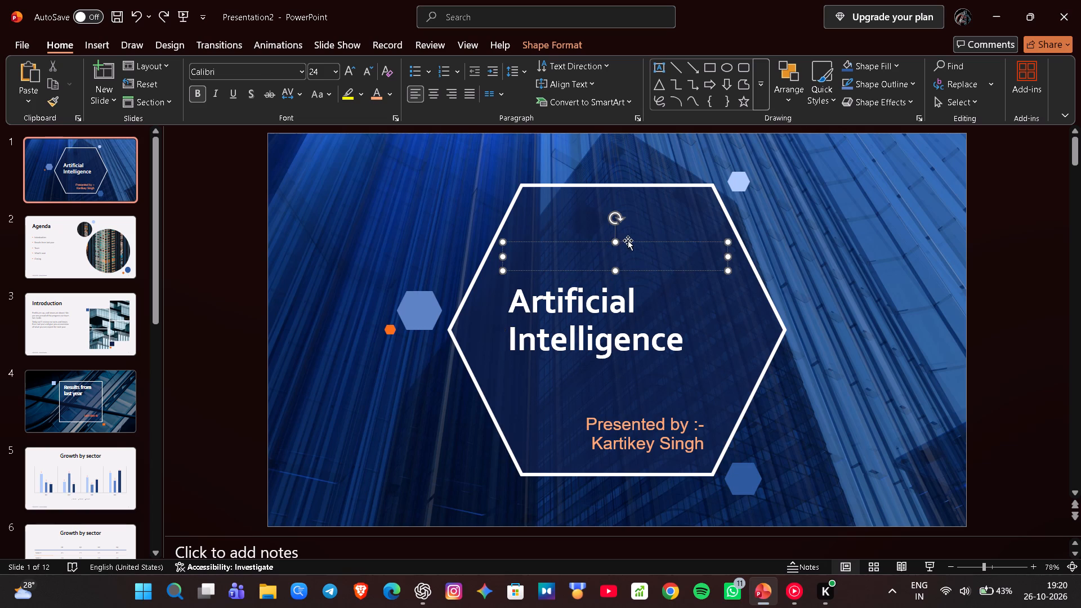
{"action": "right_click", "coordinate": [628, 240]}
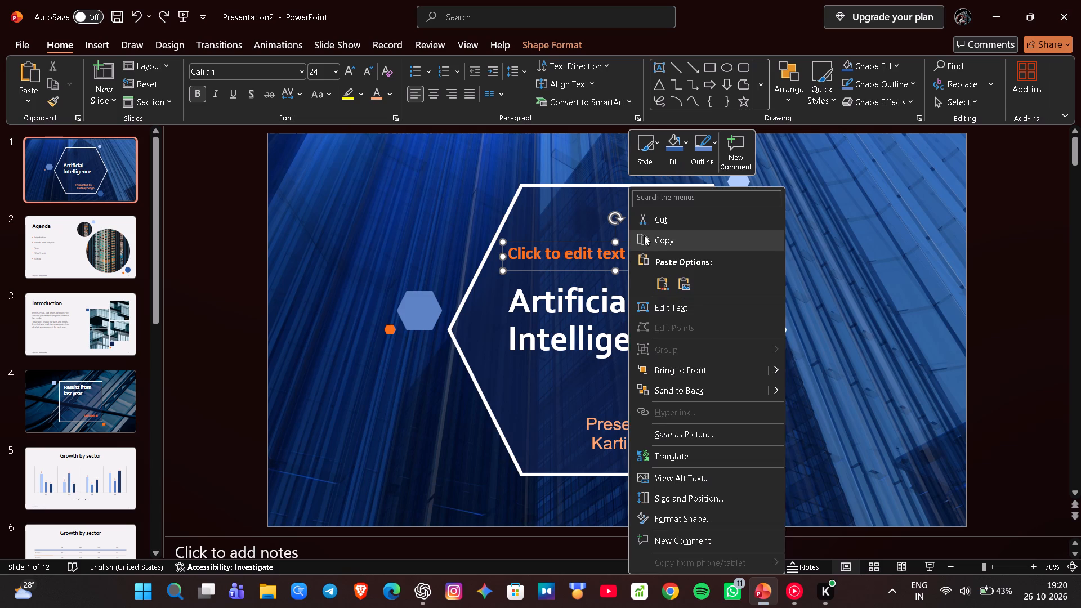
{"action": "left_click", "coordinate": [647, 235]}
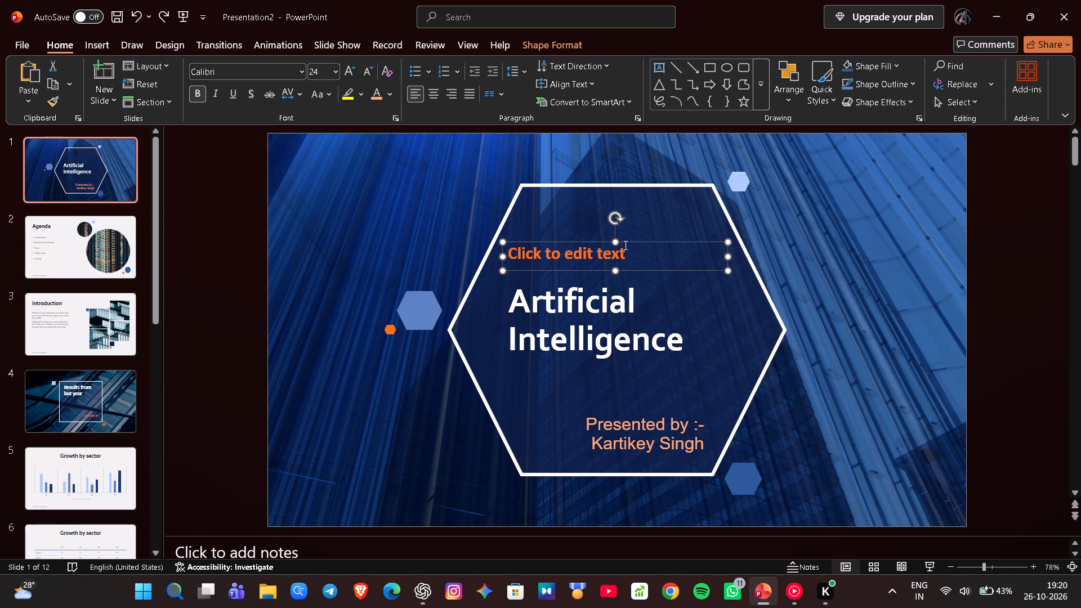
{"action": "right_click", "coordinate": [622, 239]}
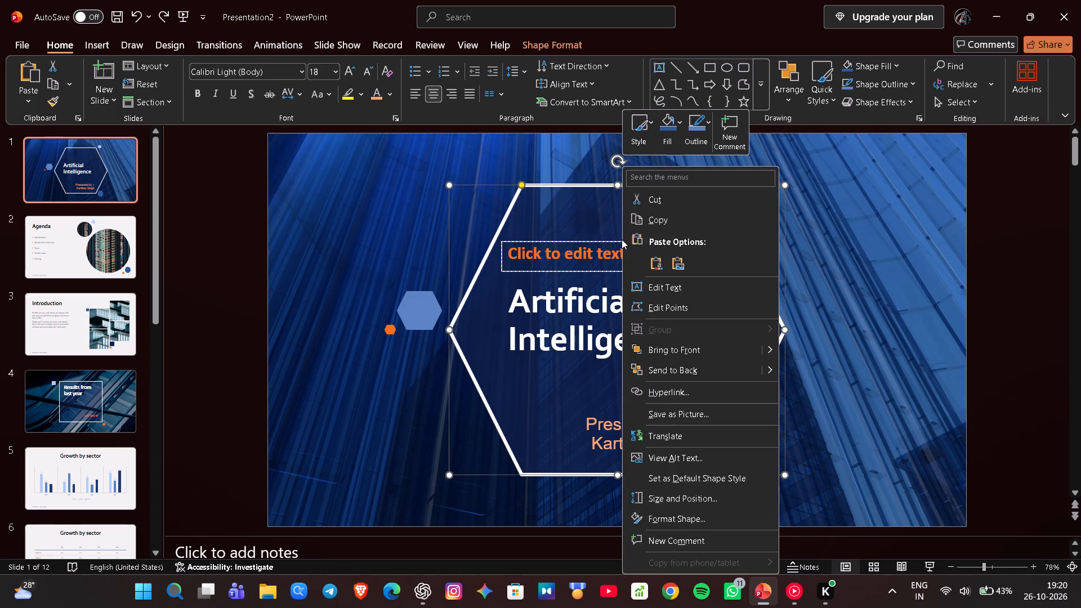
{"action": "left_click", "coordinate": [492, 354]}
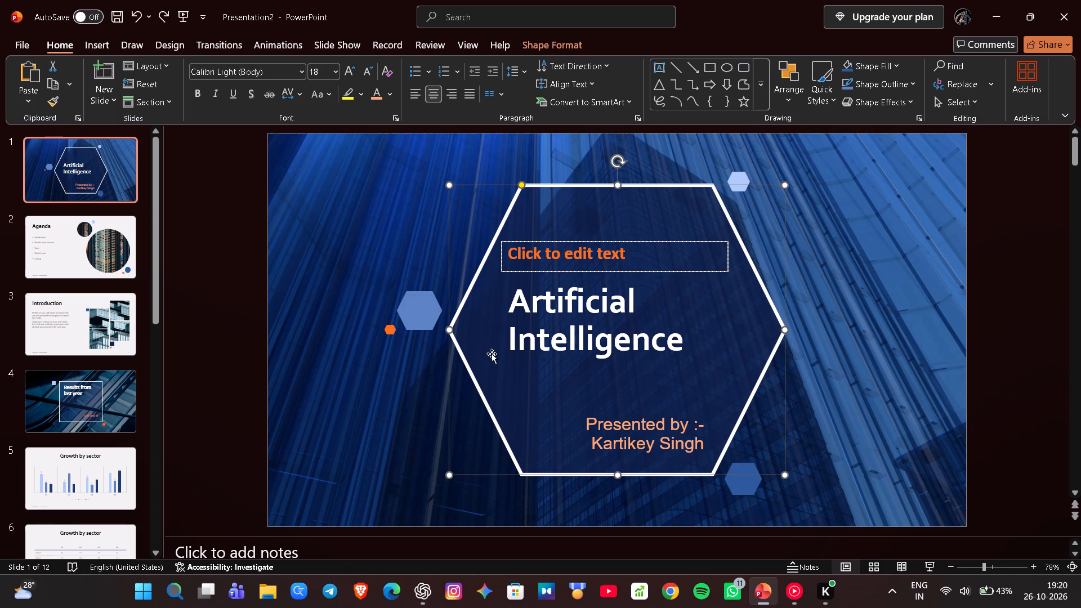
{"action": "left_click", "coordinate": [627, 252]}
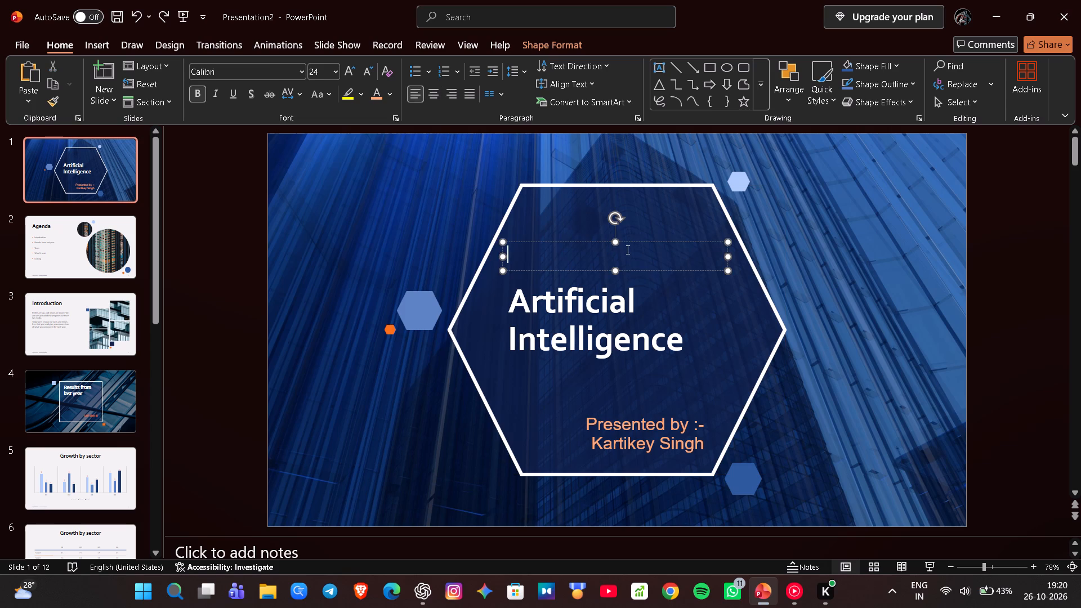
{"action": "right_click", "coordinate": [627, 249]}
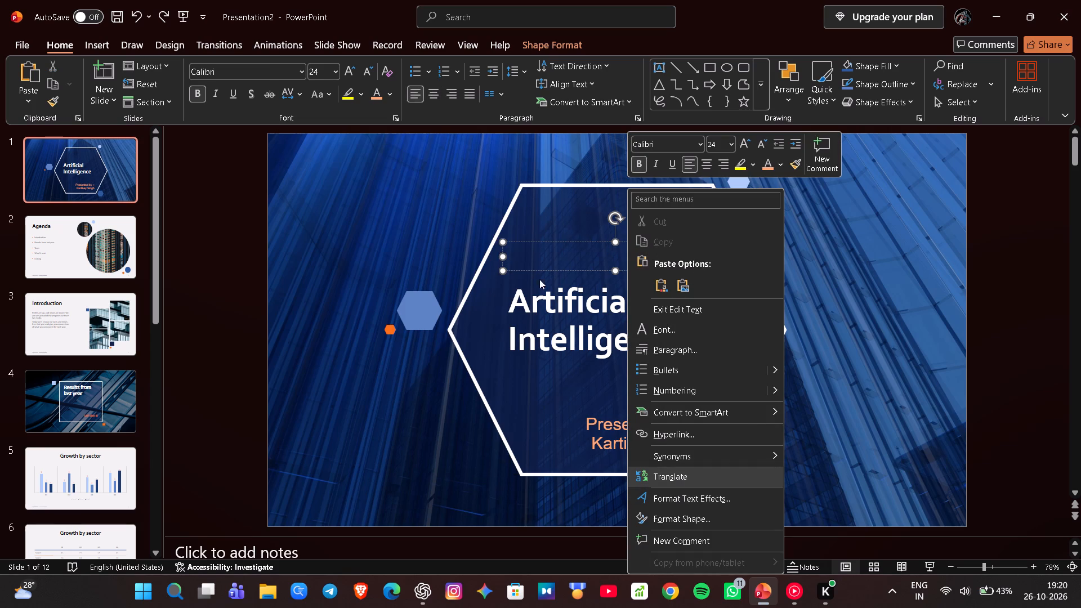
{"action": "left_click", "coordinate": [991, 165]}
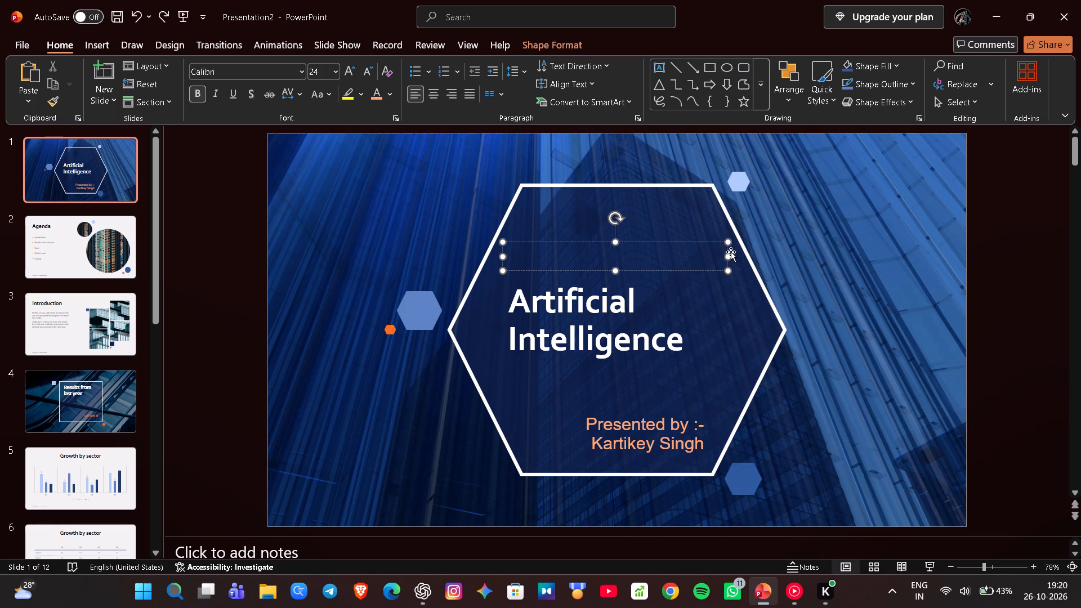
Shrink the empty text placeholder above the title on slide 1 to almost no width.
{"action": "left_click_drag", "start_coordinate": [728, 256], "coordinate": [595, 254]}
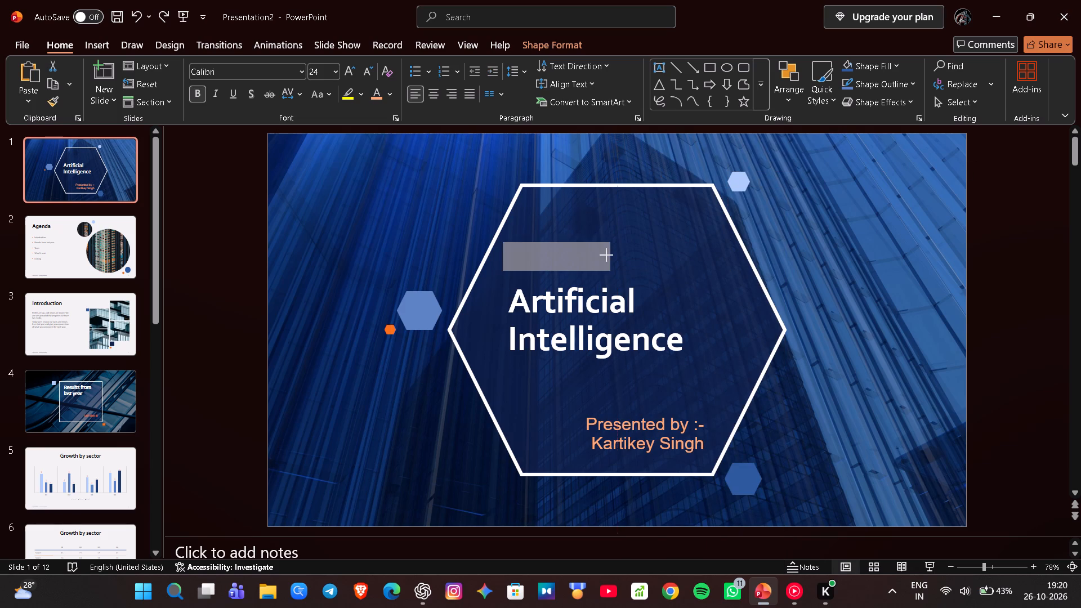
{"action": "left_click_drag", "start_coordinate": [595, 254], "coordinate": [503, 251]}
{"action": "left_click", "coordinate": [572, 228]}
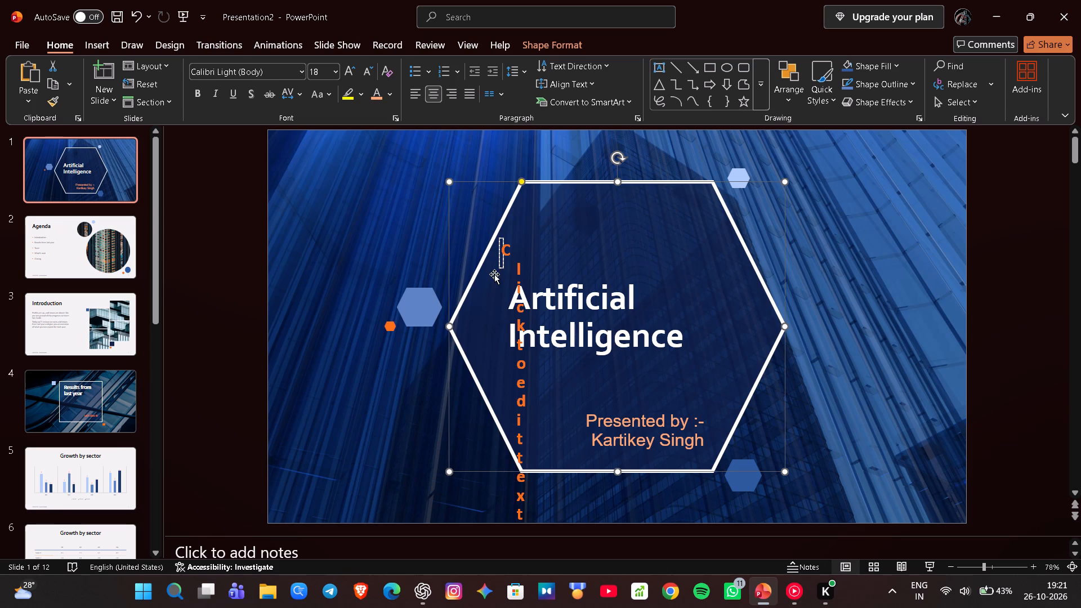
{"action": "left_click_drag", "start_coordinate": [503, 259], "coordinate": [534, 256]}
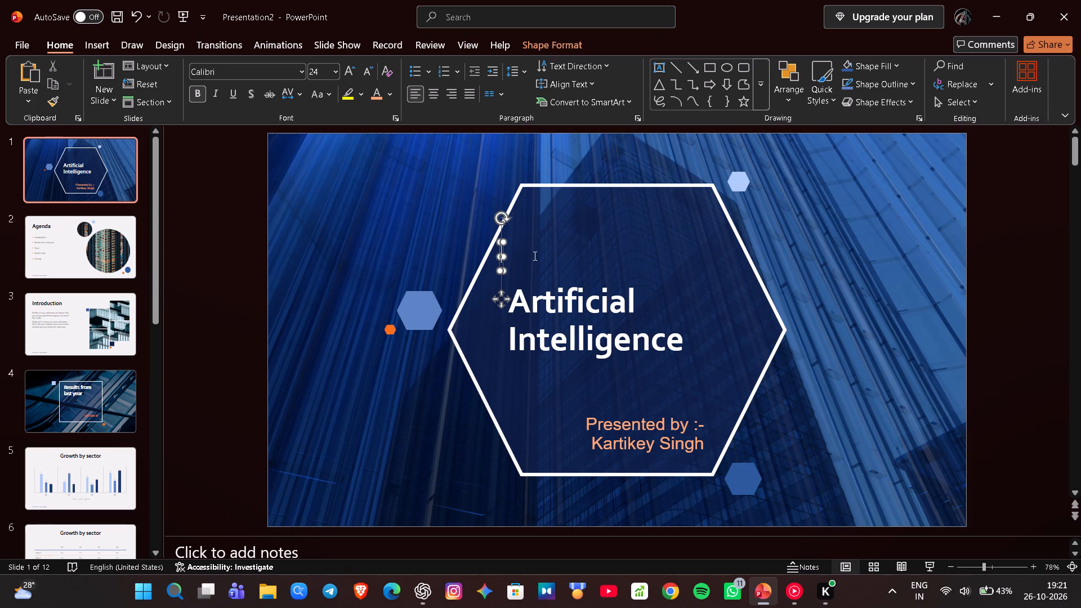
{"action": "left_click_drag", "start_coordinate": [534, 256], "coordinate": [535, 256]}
Cut the empty text placeholder above the title from slide 1.
{"action": "right_click", "coordinate": [500, 266]}
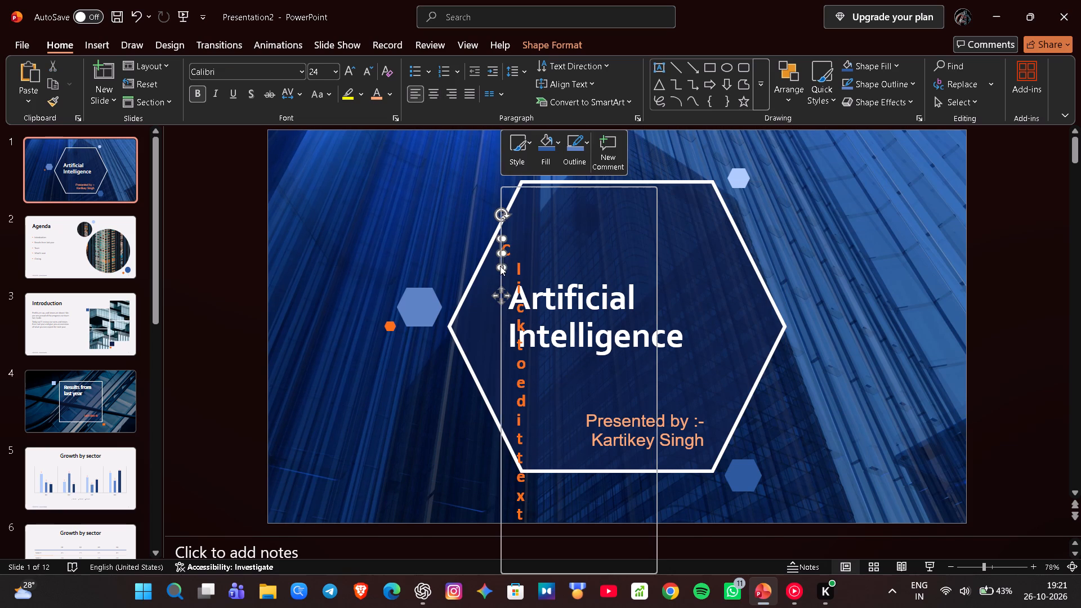
{"action": "left_click", "coordinate": [538, 230]}
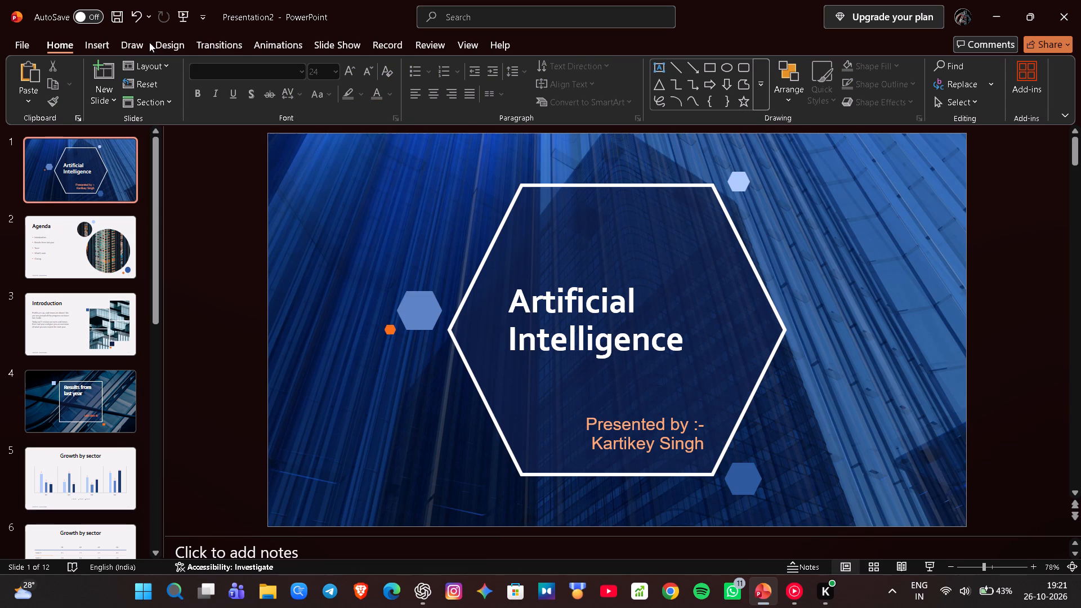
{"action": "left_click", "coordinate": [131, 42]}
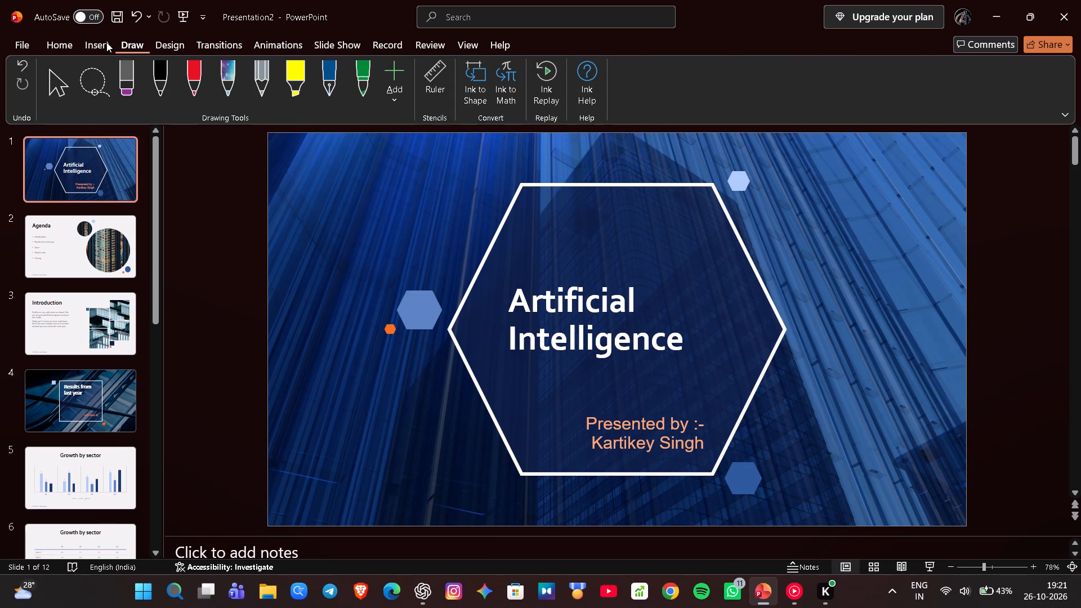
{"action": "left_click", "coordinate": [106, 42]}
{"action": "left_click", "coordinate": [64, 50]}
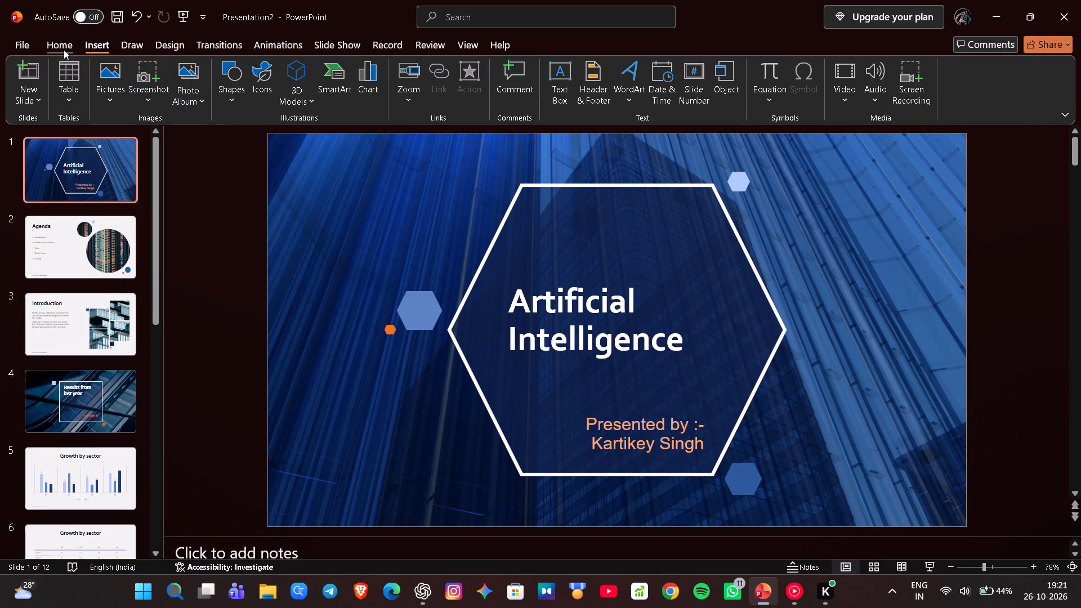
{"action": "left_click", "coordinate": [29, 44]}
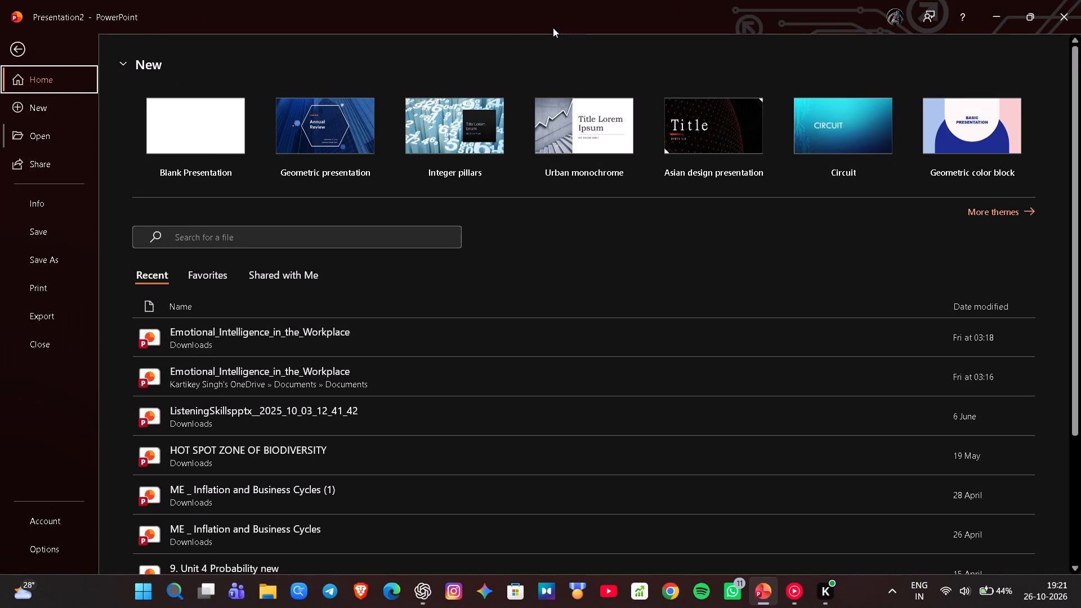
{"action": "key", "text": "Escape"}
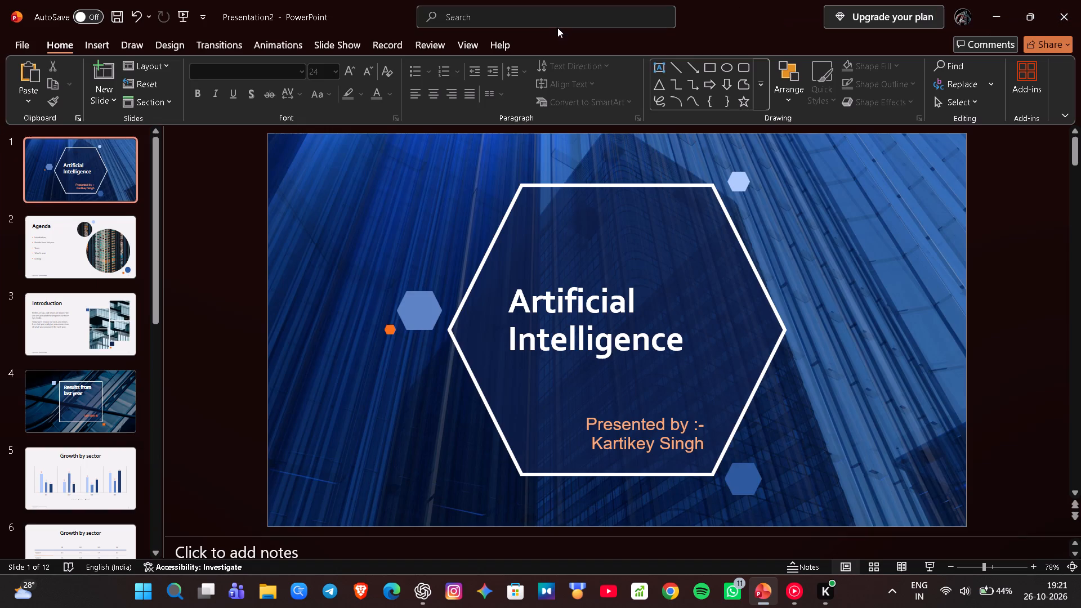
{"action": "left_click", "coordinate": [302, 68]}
Cut the small orange hexagon next to the light blue hexagon from slide 1.
{"action": "left_click", "coordinate": [394, 334]}
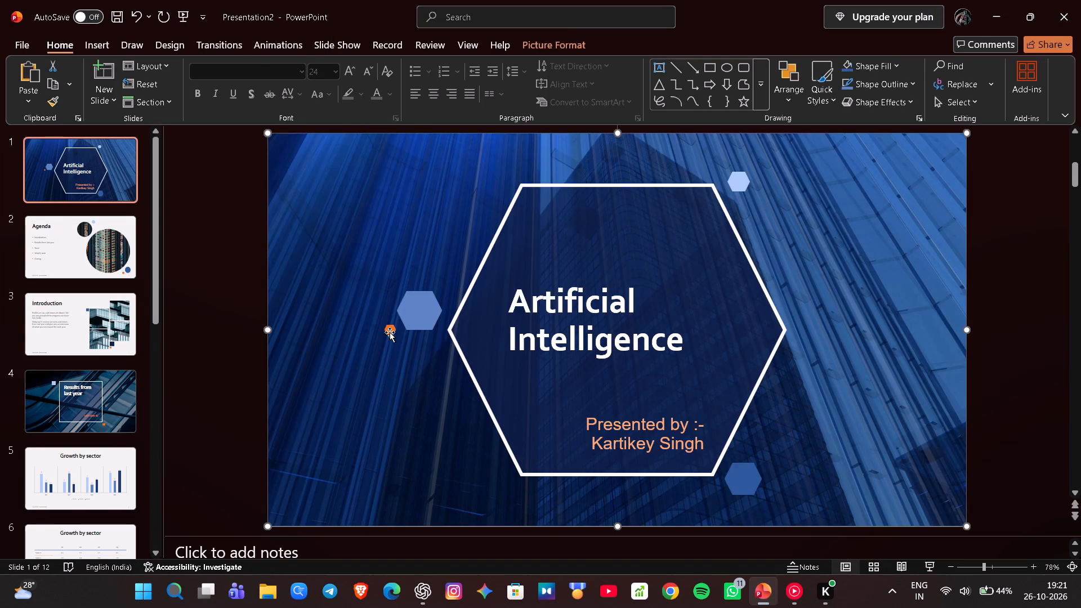
{"action": "left_click", "coordinate": [390, 332]}
{"action": "right_click", "coordinate": [390, 332]}
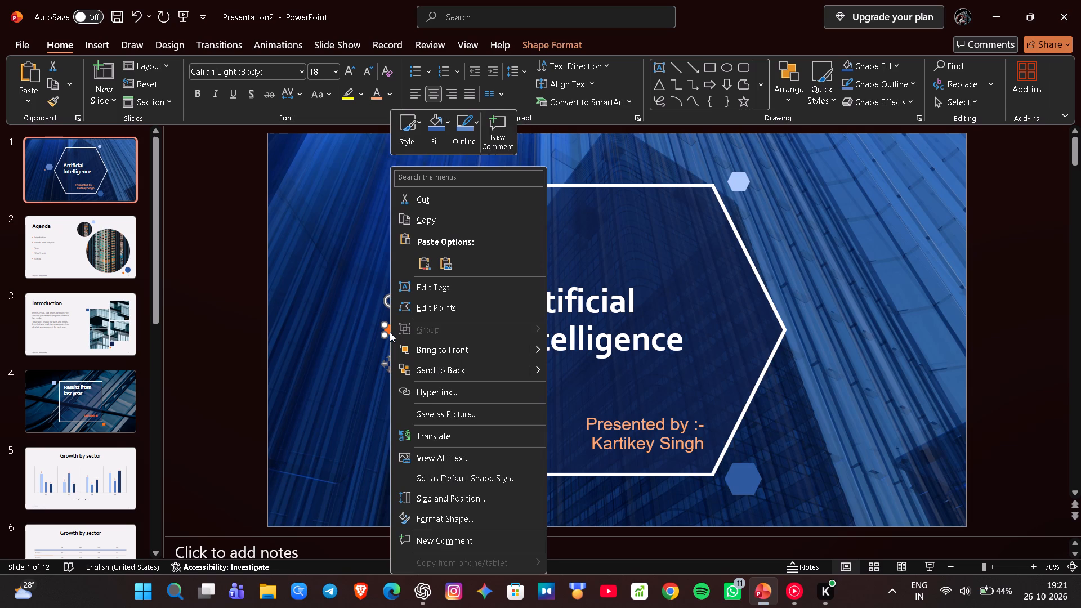
{"action": "left_click", "coordinate": [443, 203]}
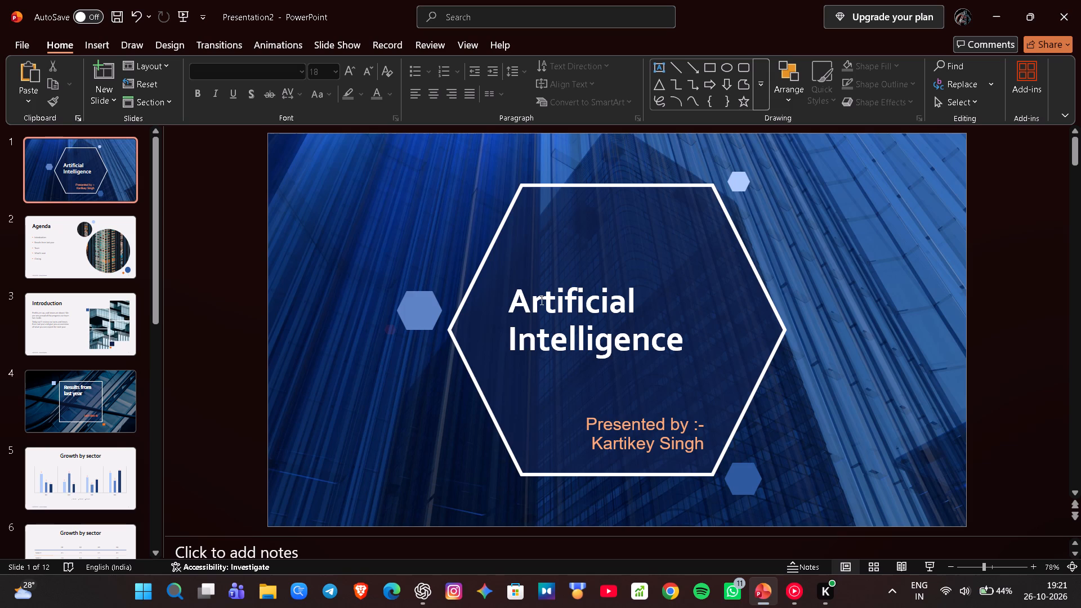
Start a new line below "Intelligence" in the title of slide 1.
{"action": "left_click", "coordinate": [684, 336]}
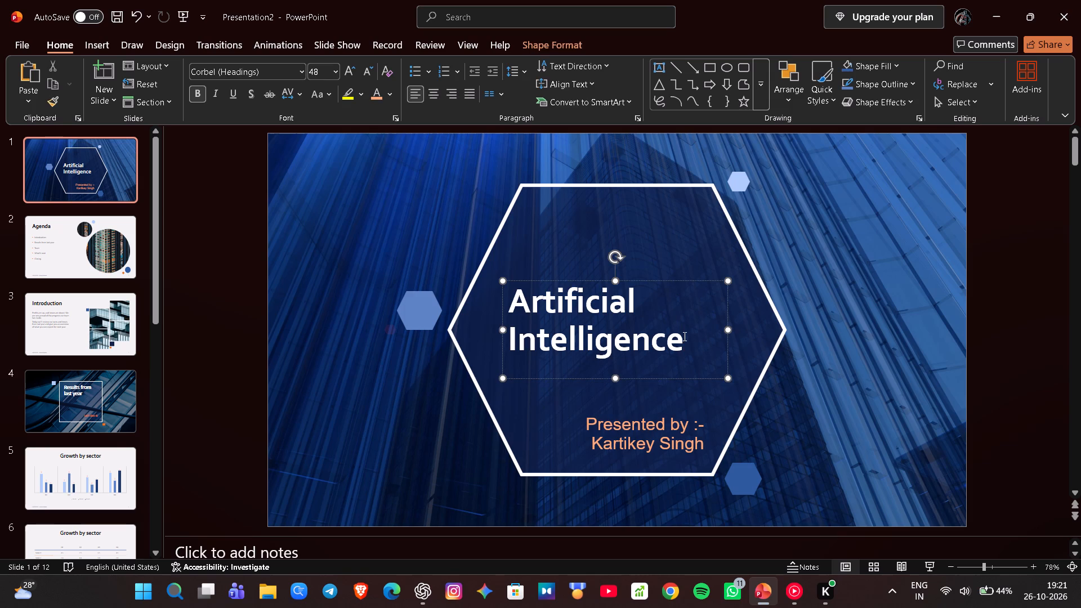
{"action": "key", "text": "shift+Return"}
{"action": "key", "text": "i"}
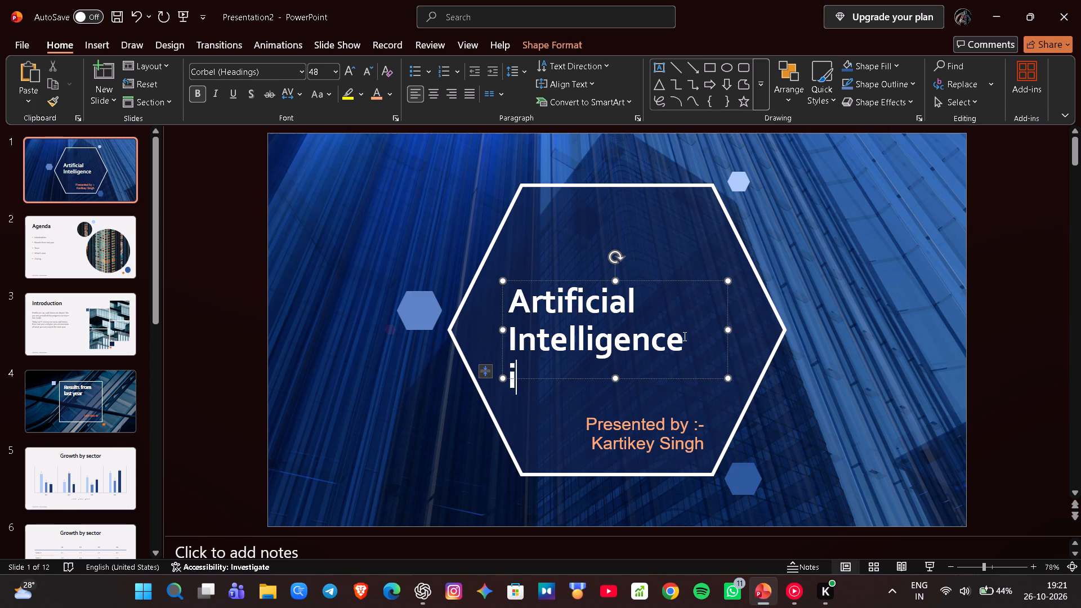
{"action": "key", "text": "BackSpace"}
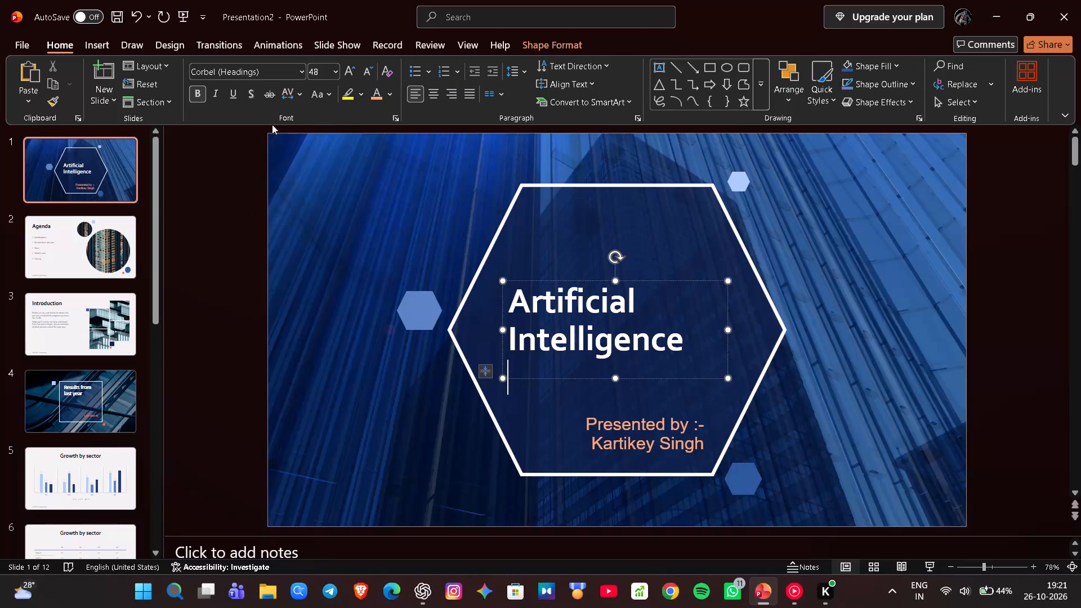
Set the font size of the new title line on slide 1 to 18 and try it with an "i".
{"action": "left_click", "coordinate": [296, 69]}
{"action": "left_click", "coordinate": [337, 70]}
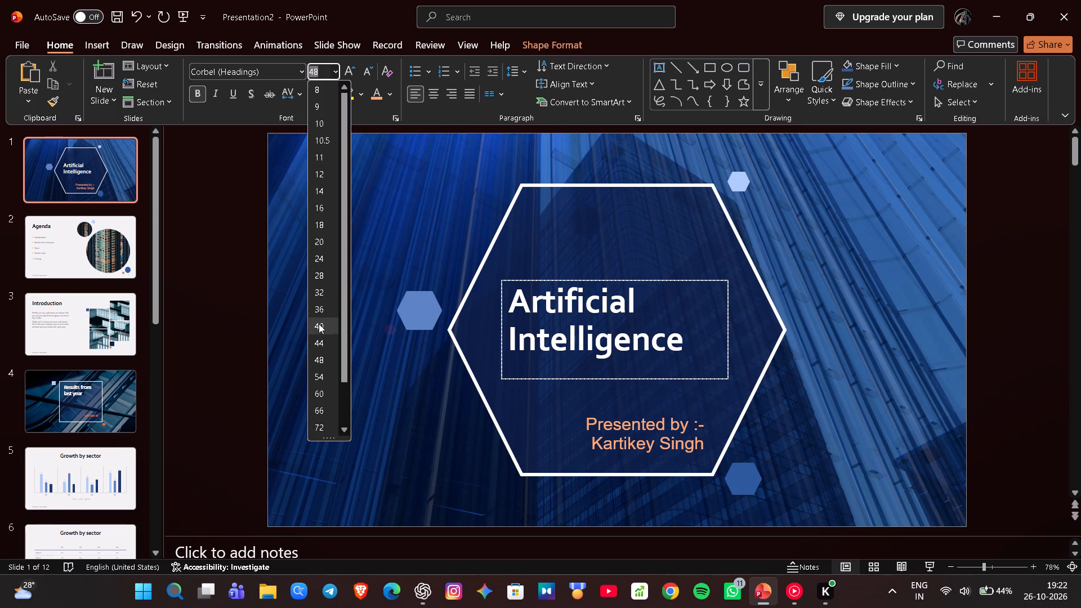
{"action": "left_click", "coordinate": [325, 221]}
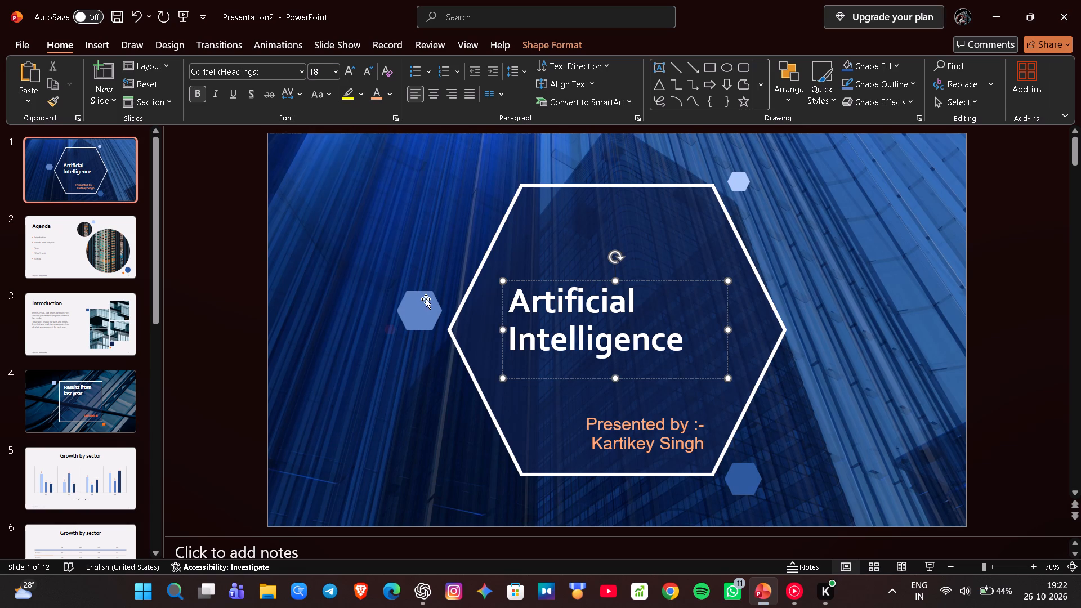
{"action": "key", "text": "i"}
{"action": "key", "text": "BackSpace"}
Add "in Business" as the third line of the slide 1 title at font size 24 in dark greyish purple.
{"action": "left_click", "coordinate": [333, 72]}
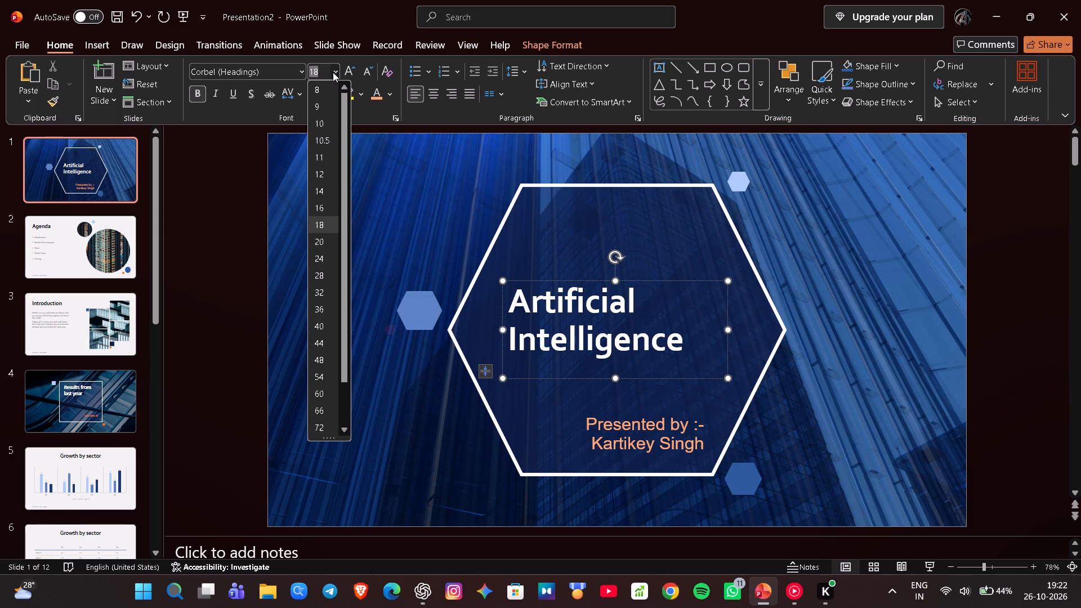
{"action": "left_click", "coordinate": [321, 258]}
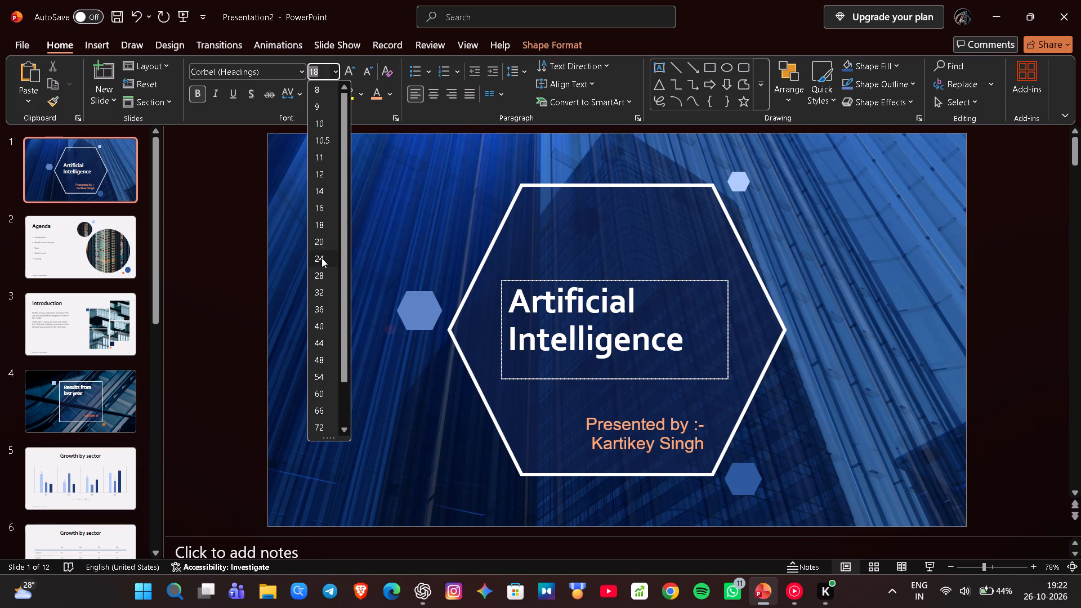
{"action": "key", "text": "i"}
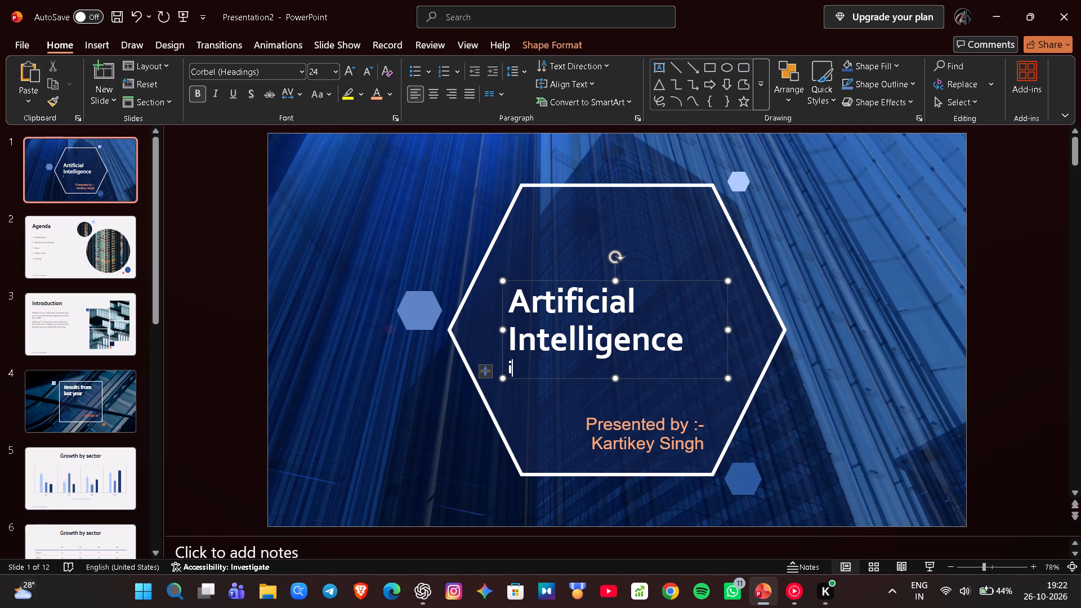
{"action": "key", "text": "BackSpace"}
{"action": "left_click", "coordinate": [390, 94]}
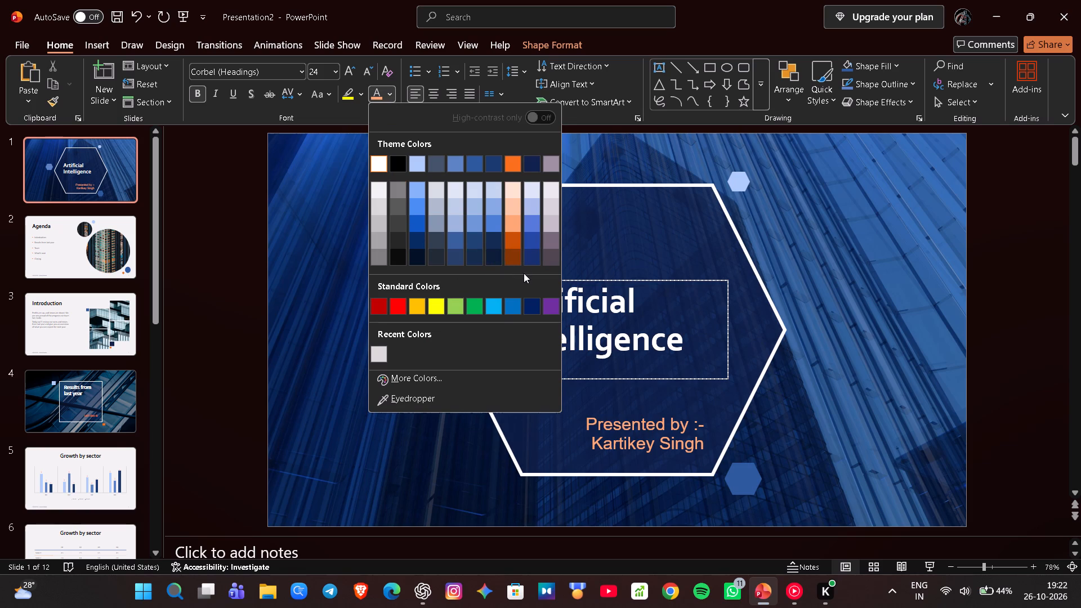
{"action": "left_click", "coordinate": [548, 244]}
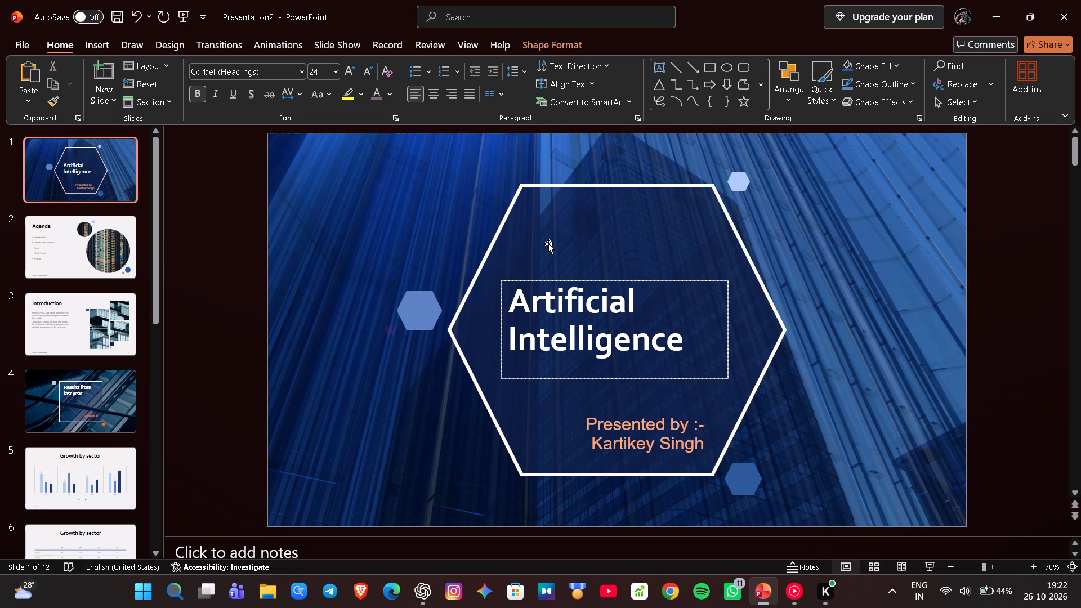
{"action": "key", "text": "i"}
{"action": "type", "text": "n"}
{"action": "key", "text": "space"}
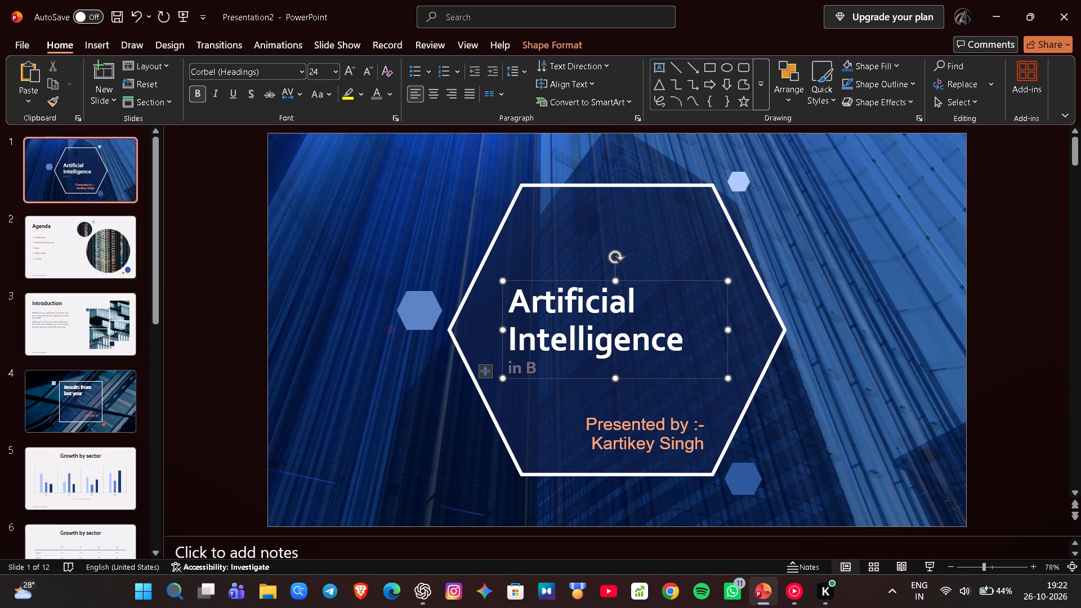
{"action": "type", "text": "usiness"}
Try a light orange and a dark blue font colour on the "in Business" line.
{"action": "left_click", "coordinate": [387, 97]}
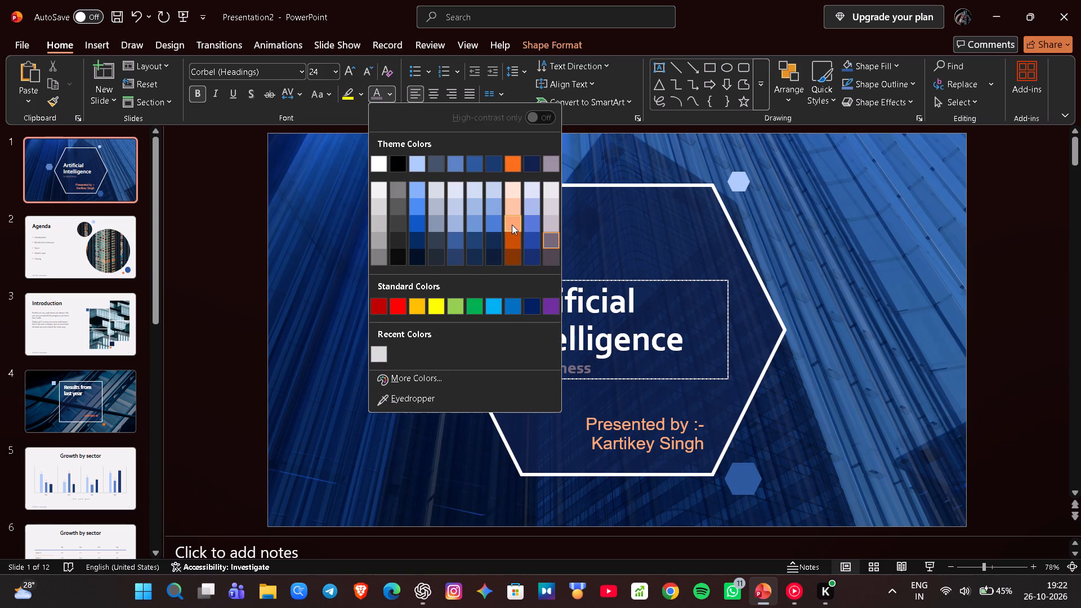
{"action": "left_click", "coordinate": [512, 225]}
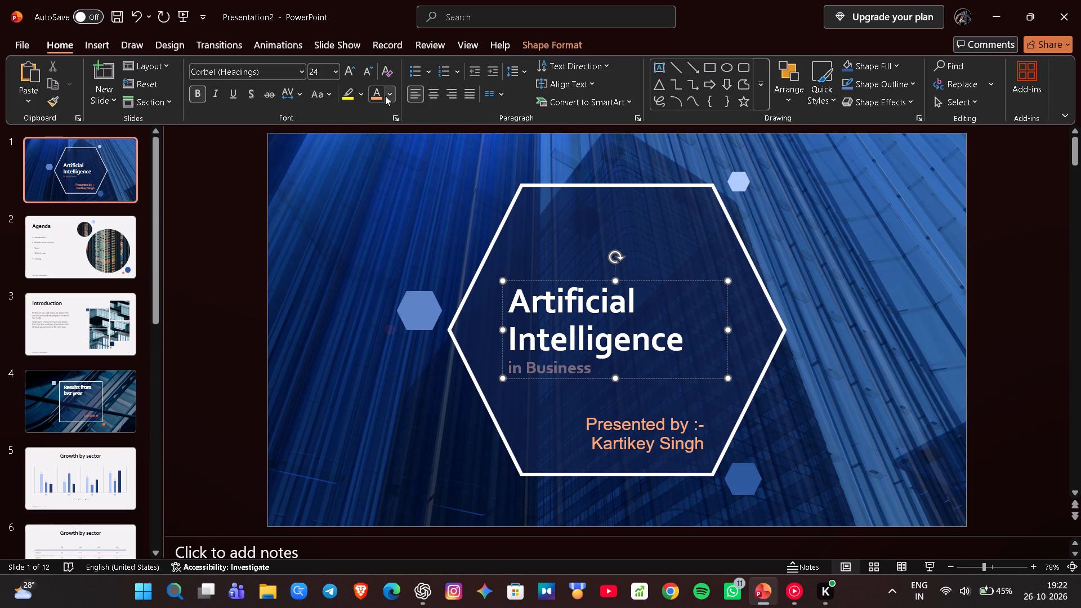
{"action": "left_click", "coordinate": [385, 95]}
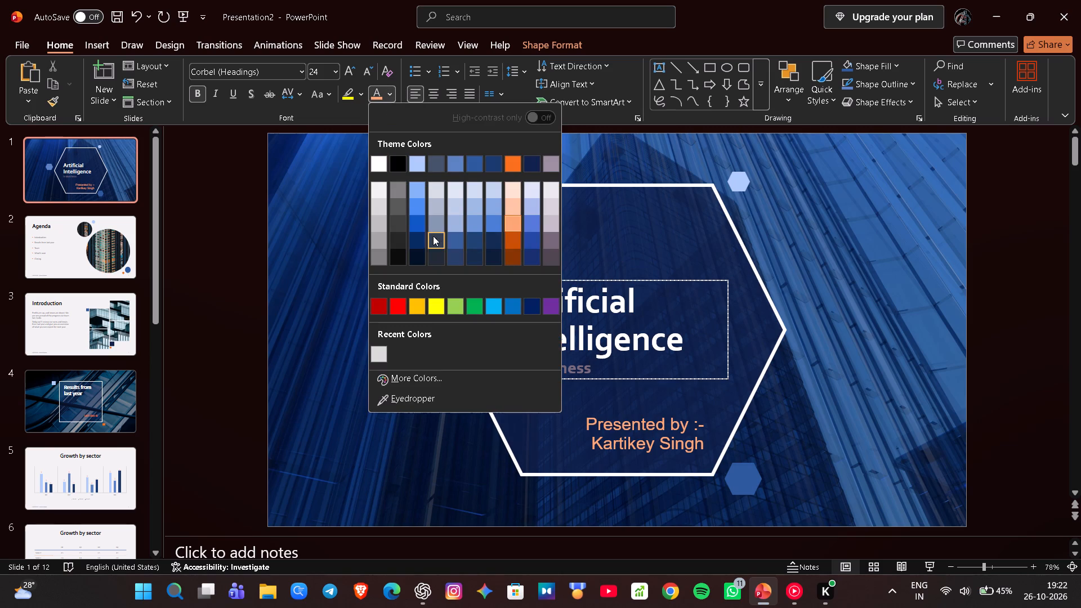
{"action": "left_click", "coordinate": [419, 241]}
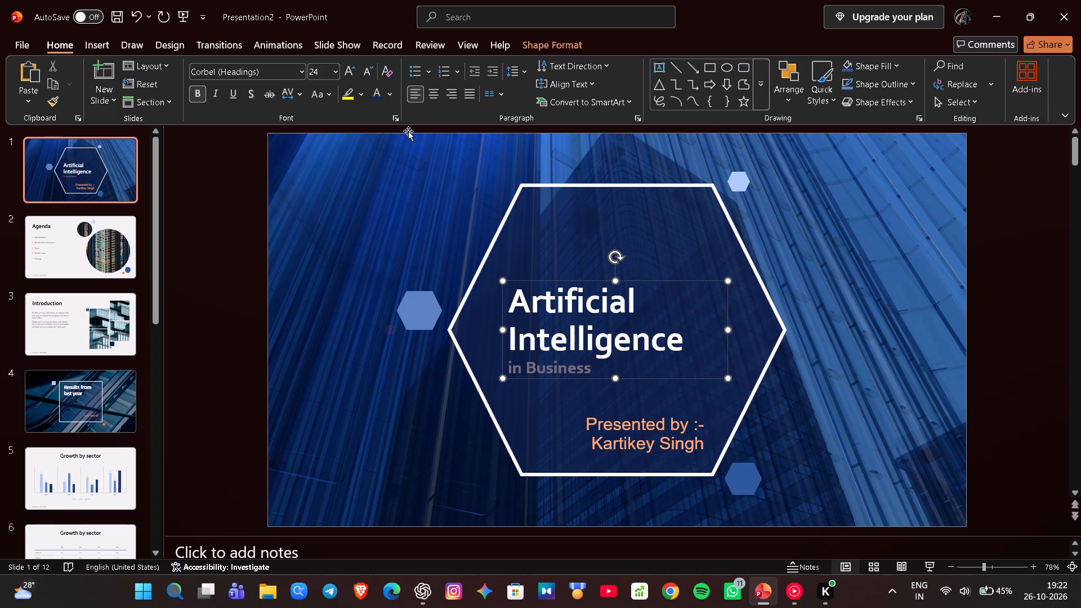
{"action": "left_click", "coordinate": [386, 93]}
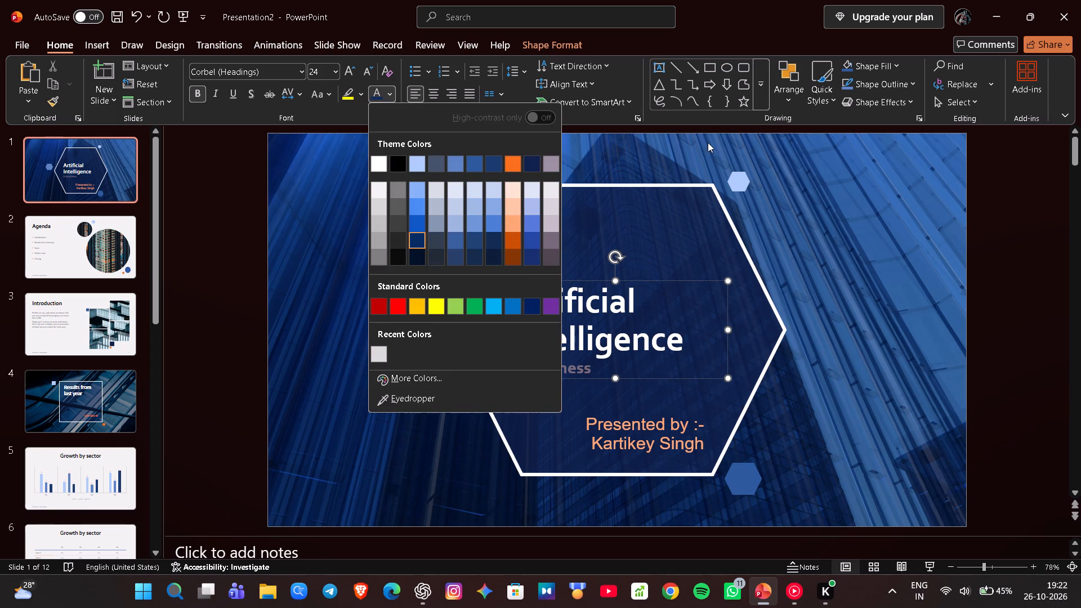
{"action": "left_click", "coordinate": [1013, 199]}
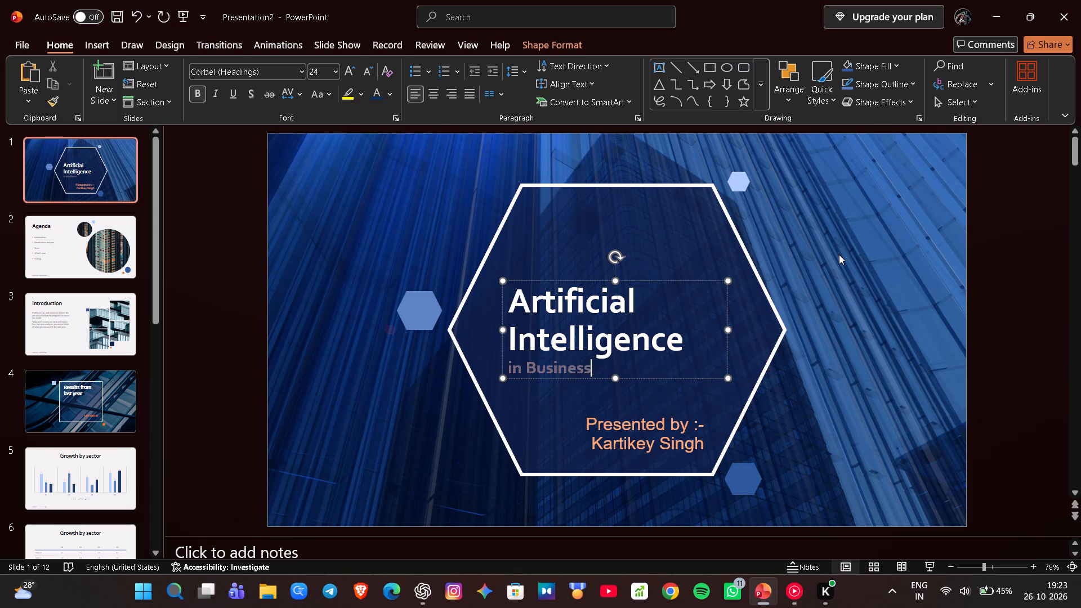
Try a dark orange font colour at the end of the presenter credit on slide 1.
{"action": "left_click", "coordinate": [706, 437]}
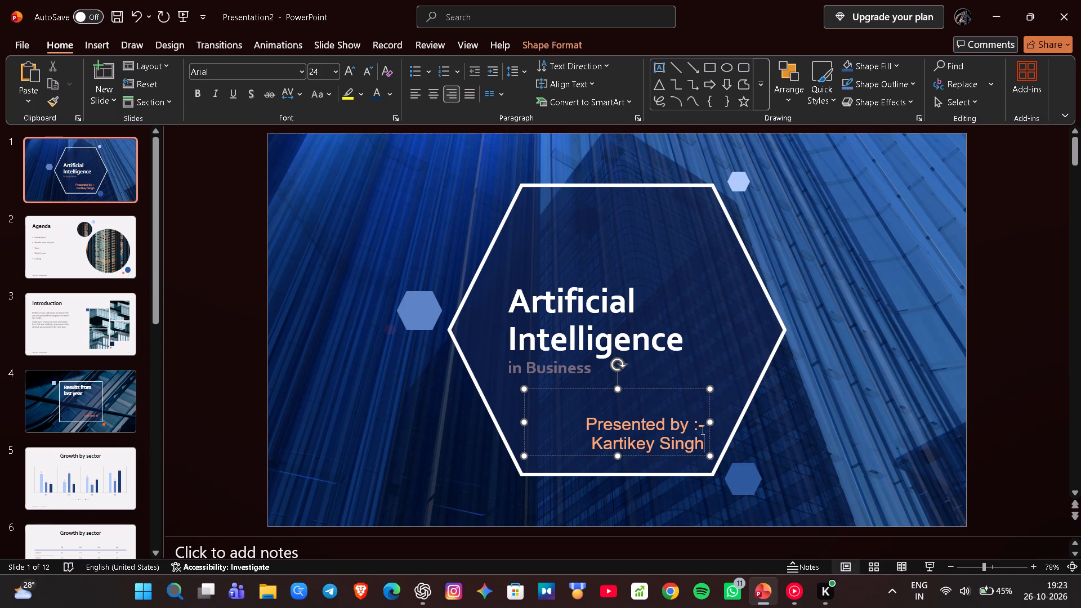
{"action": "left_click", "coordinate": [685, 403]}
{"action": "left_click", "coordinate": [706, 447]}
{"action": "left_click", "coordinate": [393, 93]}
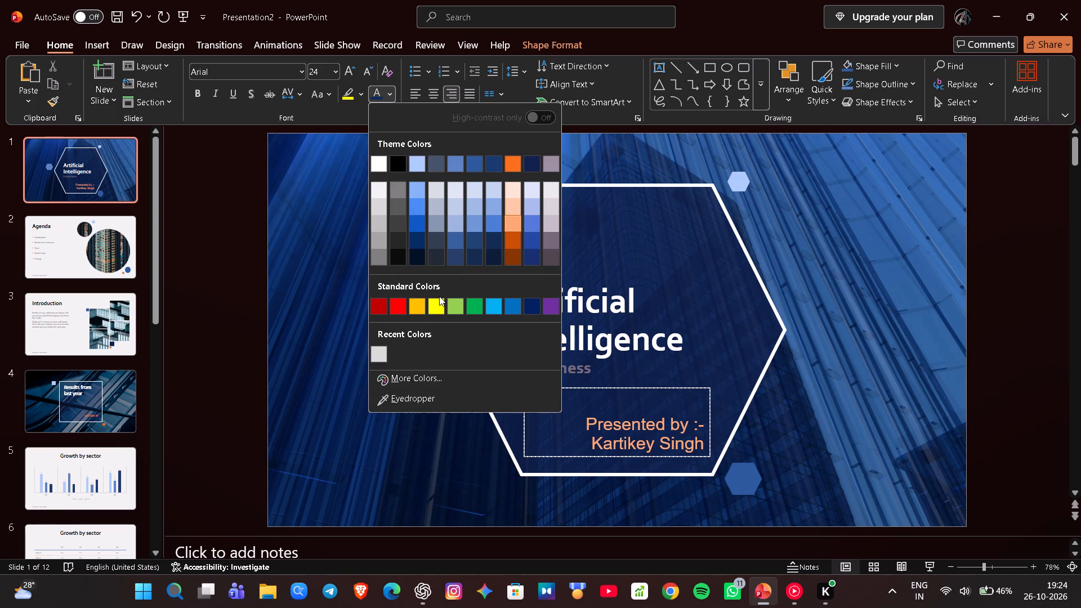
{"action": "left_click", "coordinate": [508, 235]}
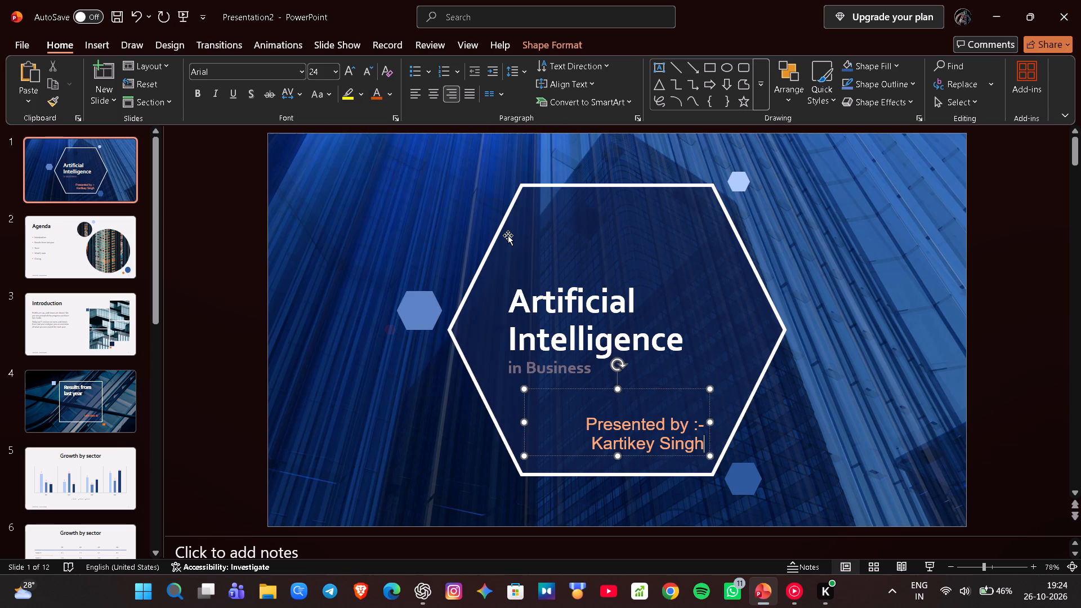
Erase the whole two-line presenter credit below the title on slide 1.
{"action": "key", "text": "BackSpace"}
{"action": "key", "text": "BackSpace"}
{"action": "key", "text": "BackSpace"}
{"action": "key", "text": "BackSpace"}
{"action": "key", "text": "BackSpace"}
{"action": "key", "text": "BackSpace"}
{"action": "key", "text": "BackSpace"}
{"action": "key", "text": "BackSpace"}
{"action": "key", "text": "BackSpace"}
{"action": "key", "text": "BackSpace"}
{"action": "key", "text": "BackSpace"}
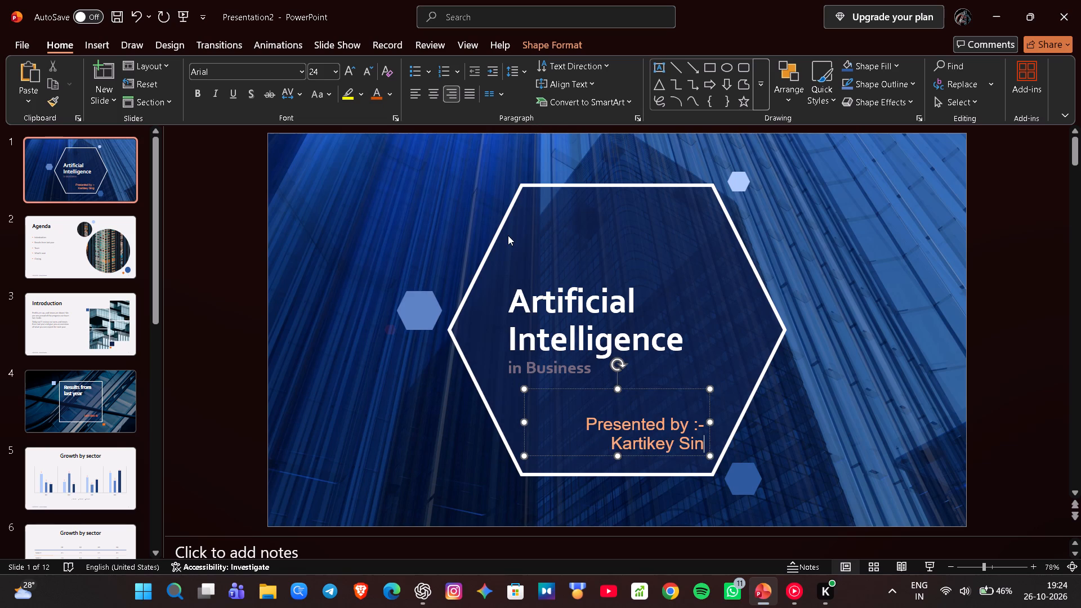
{"action": "key", "text": "BackSpace"}
{"action": "key", "text": "BackSpace"}
{"action": "key", "text": "BackSpace"}
{"action": "key", "text": "BackSpace"}
{"action": "key", "text": "BackSpace"}
{"action": "key", "text": "BackSpace"}
{"action": "key", "text": "BackSpace"}
{"action": "key", "text": "BackSpace"}
{"action": "key", "text": "BackSpace"}
{"action": "key", "text": "BackSpace"}
{"action": "key", "text": "BackSpace"}
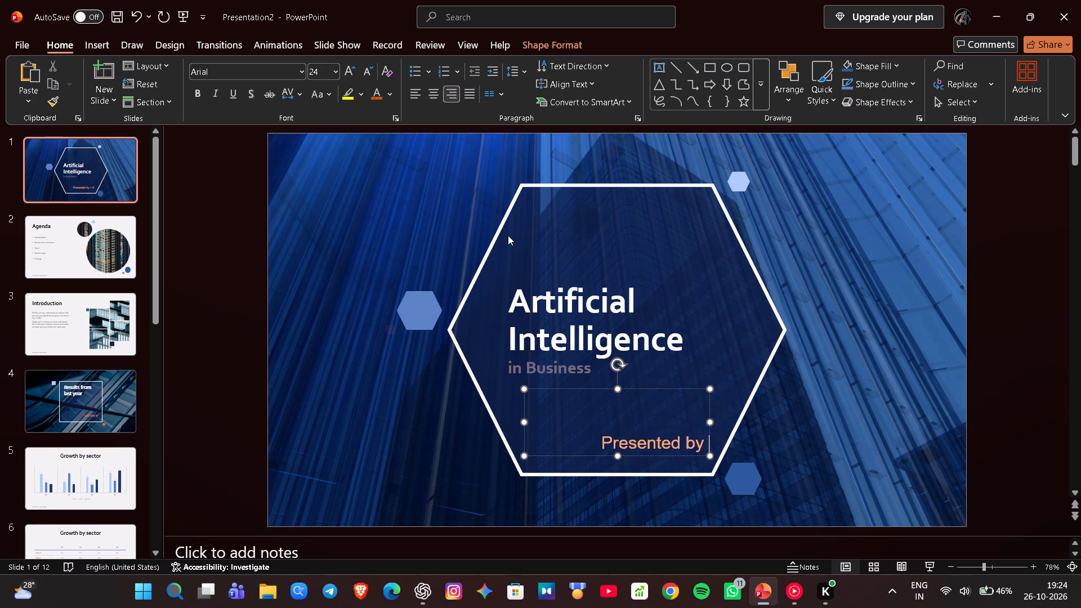
{"action": "key", "text": "BackSpace"}
{"action": "key", "text": "BackSpace"}
{"action": "key", "text": "BackSpace"}
{"action": "key", "text": "BackSpace"}
{"action": "key", "text": "BackSpace"}
{"action": "key", "text": "BackSpace"}
{"action": "key", "text": "BackSpace"}
{"action": "key", "text": "BackSpace"}
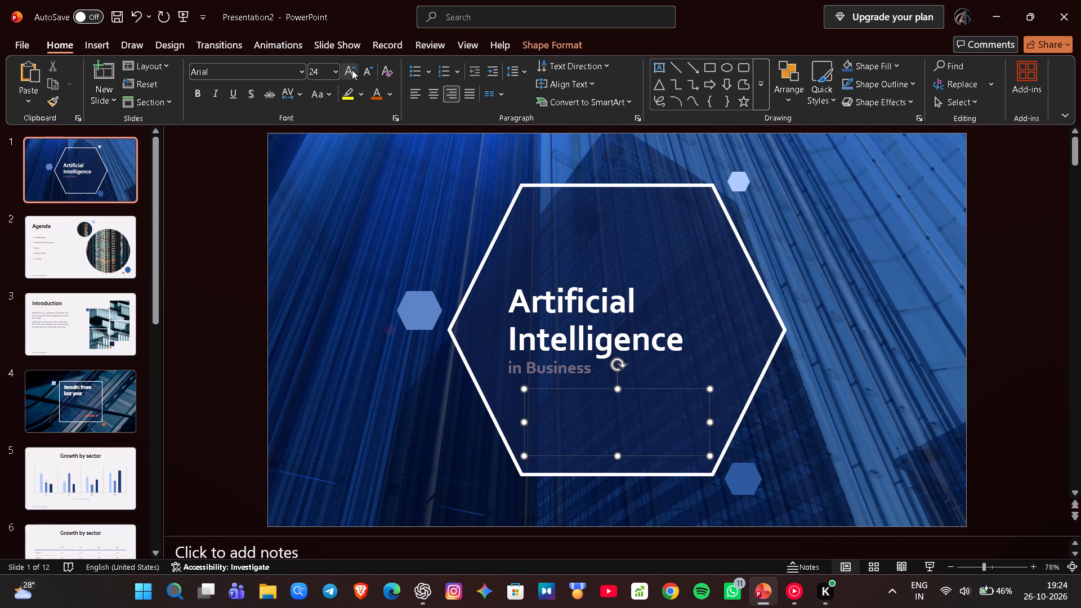
Enter "Presented" in the emptied presenter text box at font size 20.
{"action": "left_click", "coordinate": [336, 66]}
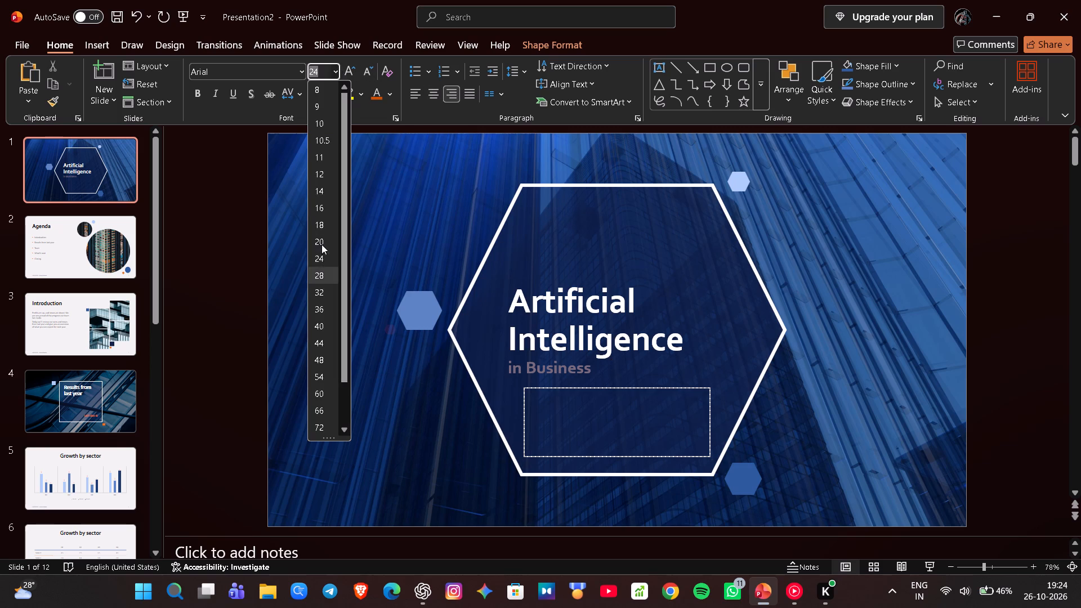
{"action": "left_click", "coordinate": [321, 243]}
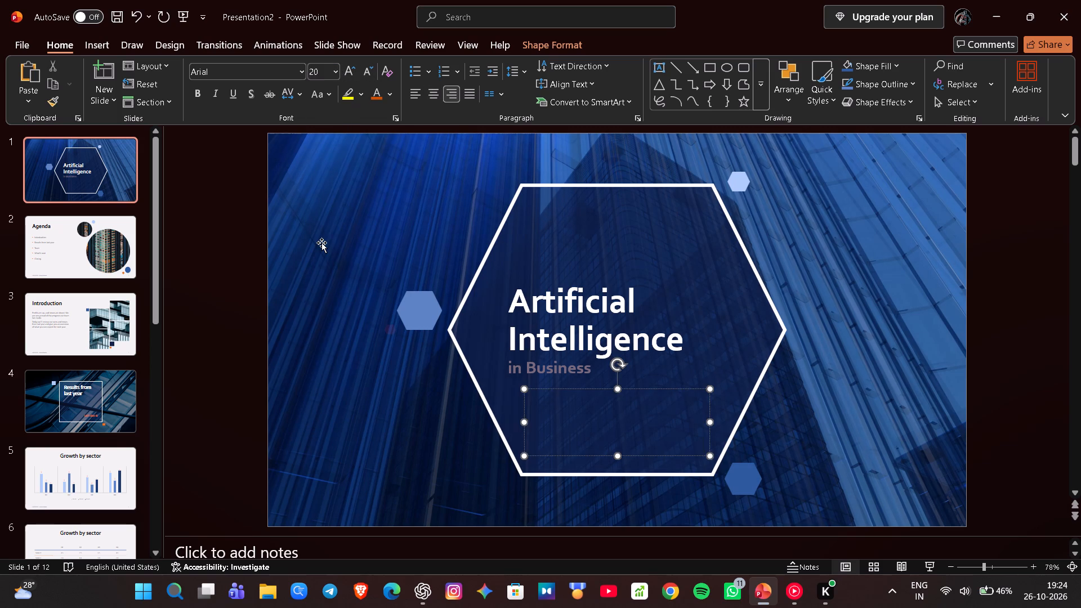
{"action": "key", "text": "p"}
{"action": "key", "text": "BackSpace"}
{"action": "key", "text": "p"}
{"action": "type", "text": "RESE"}
{"action": "key", "text": "BackSpace"}
{"action": "key", "text": "BackSpace"}
{"action": "key", "text": "BackSpace"}
{"action": "key", "text": "BackSpace"}
{"action": "type", "text": "resentes"}
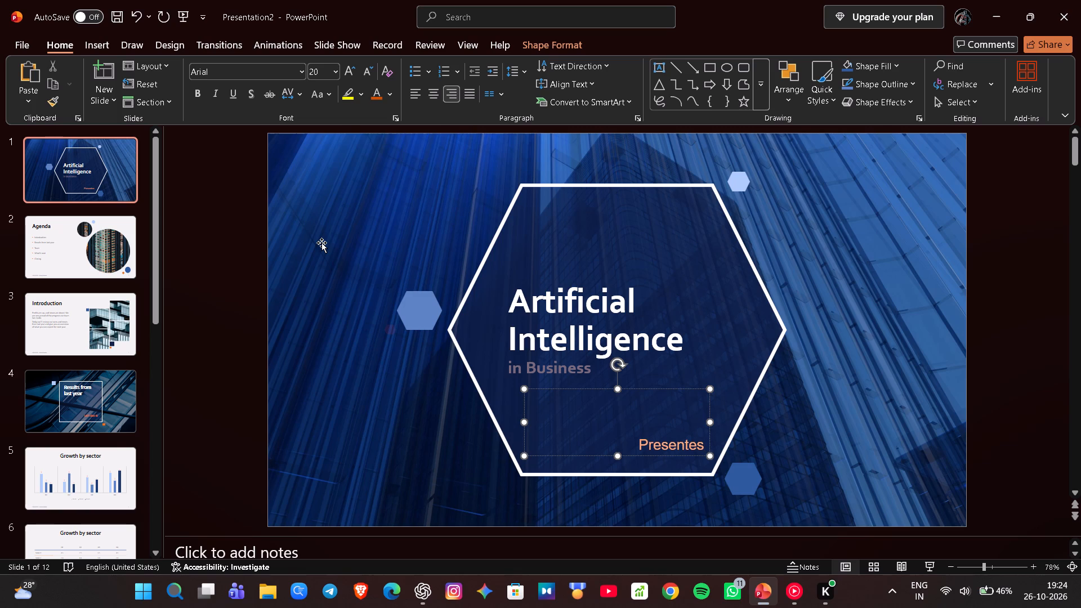
{"action": "key", "text": "BackSpace"}
{"action": "key", "text": "d"}
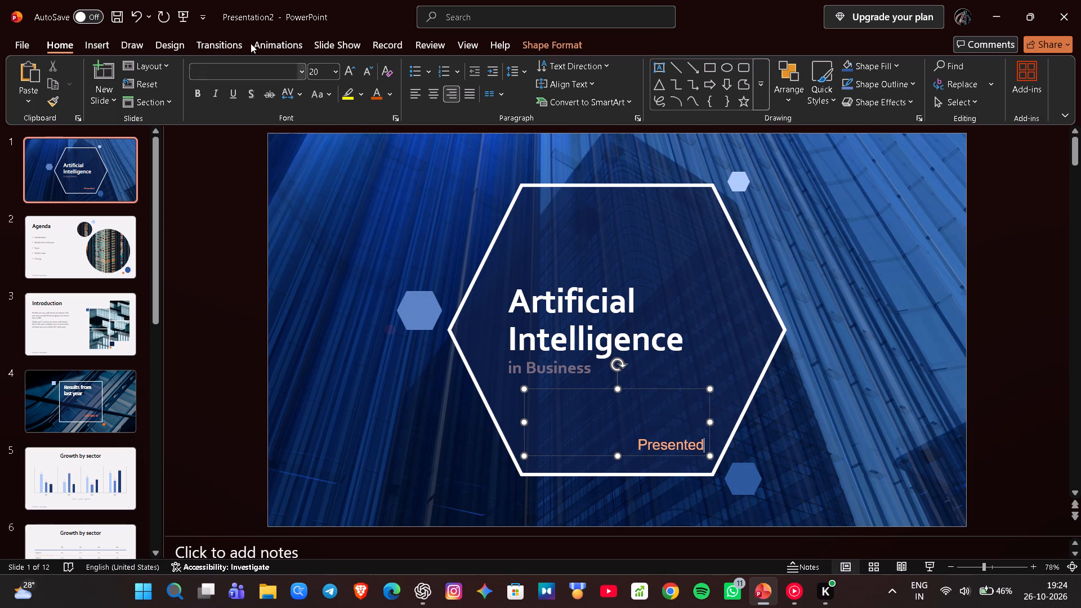
Complete the presenter credit on slide 1 by adding "by :" and the presenter's name at font size 18.
{"action": "left_click", "coordinate": [332, 72]}
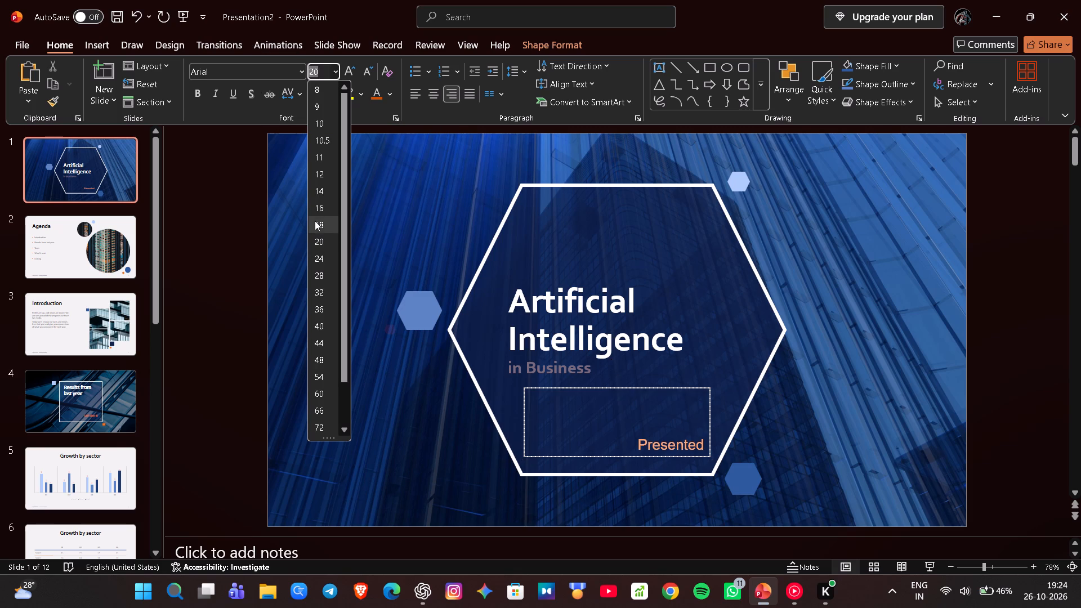
{"action": "left_click", "coordinate": [315, 221]}
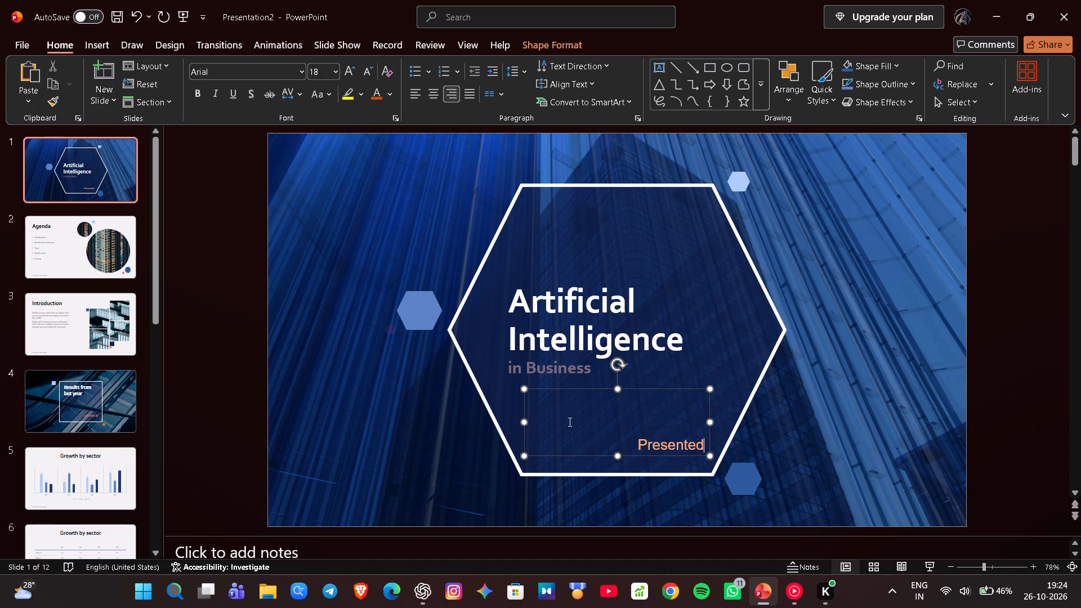
{"action": "key", "text": "space"}
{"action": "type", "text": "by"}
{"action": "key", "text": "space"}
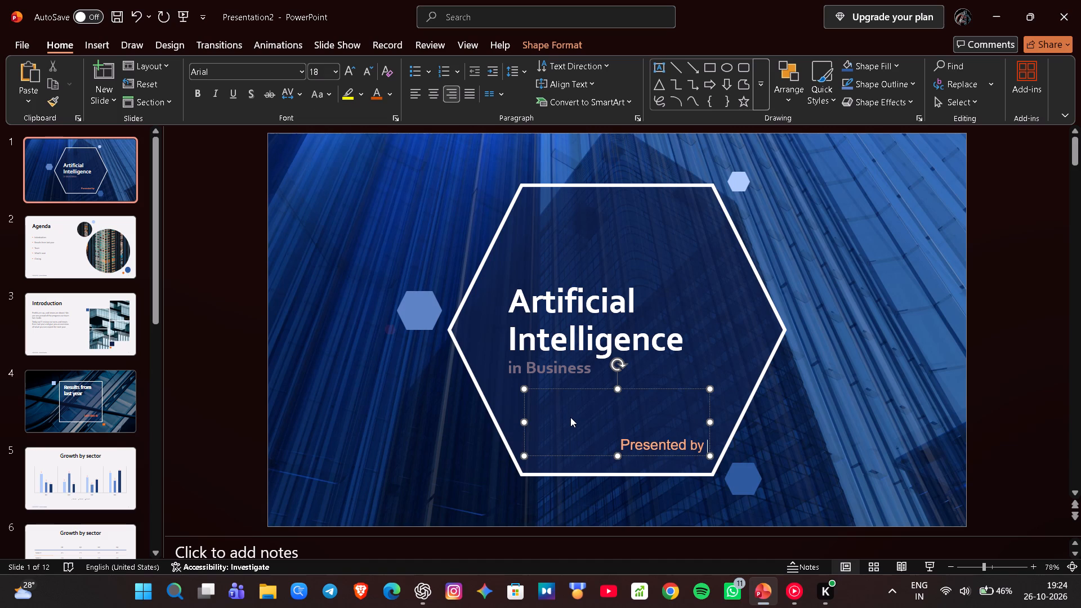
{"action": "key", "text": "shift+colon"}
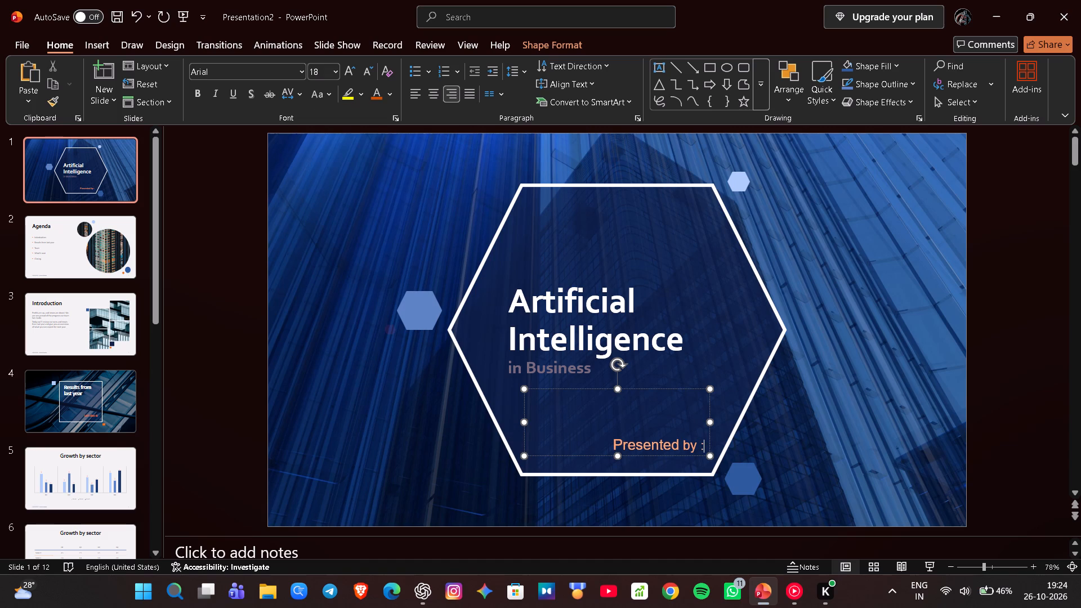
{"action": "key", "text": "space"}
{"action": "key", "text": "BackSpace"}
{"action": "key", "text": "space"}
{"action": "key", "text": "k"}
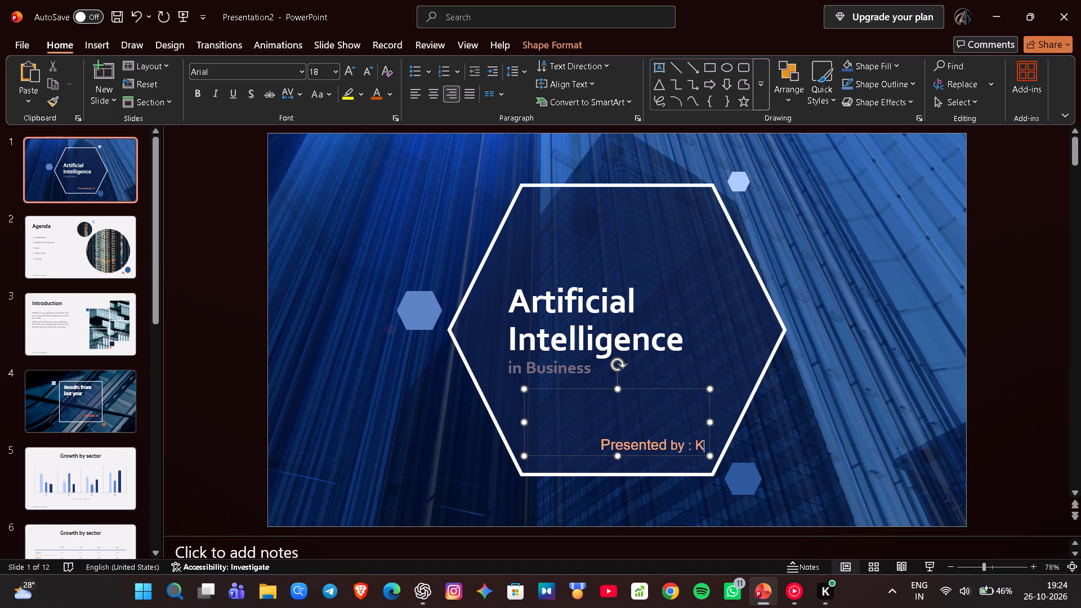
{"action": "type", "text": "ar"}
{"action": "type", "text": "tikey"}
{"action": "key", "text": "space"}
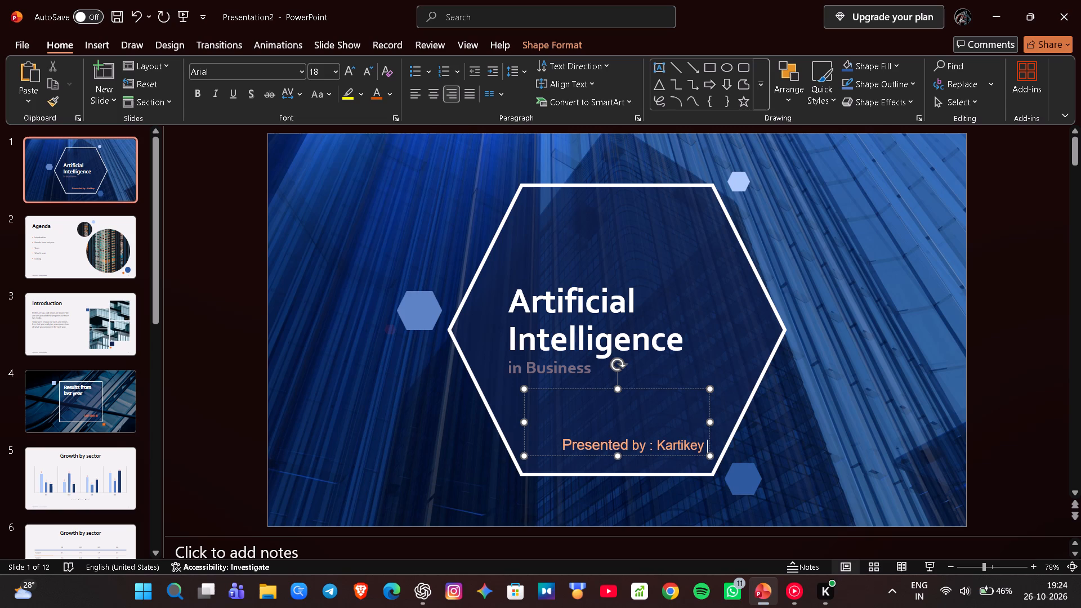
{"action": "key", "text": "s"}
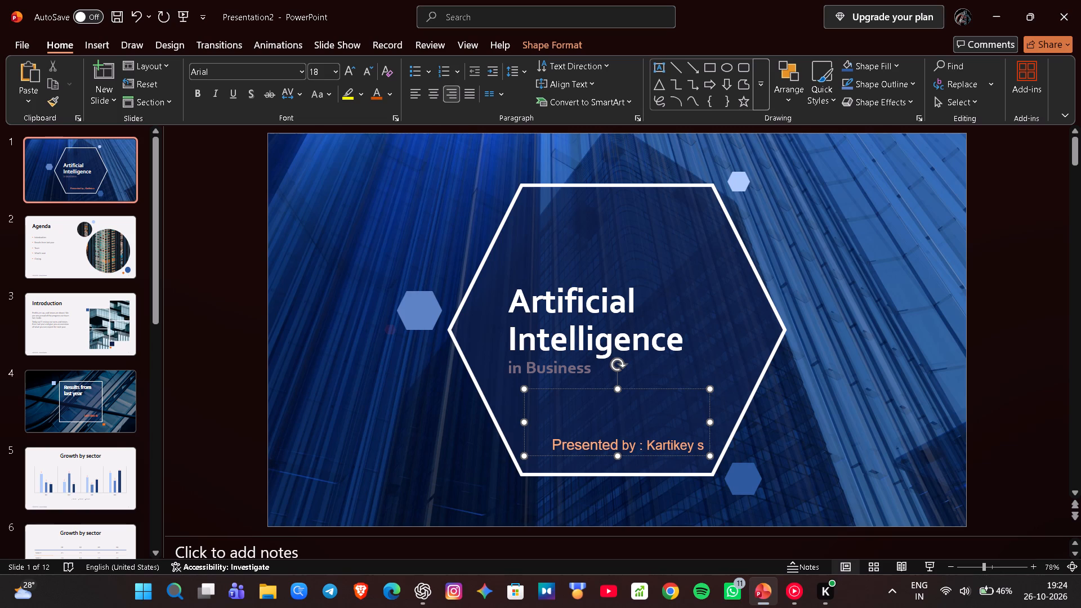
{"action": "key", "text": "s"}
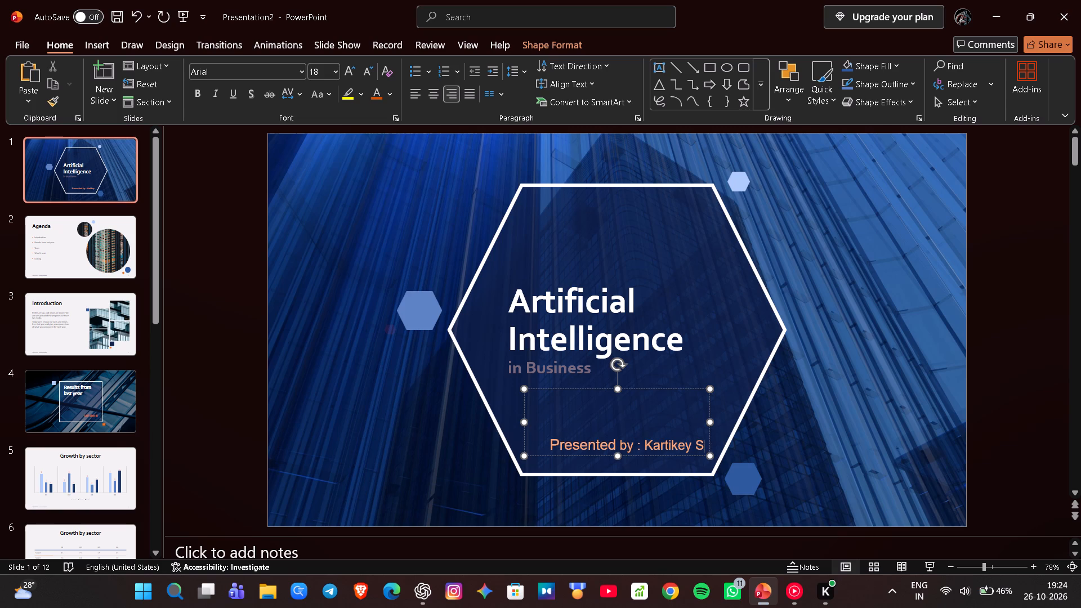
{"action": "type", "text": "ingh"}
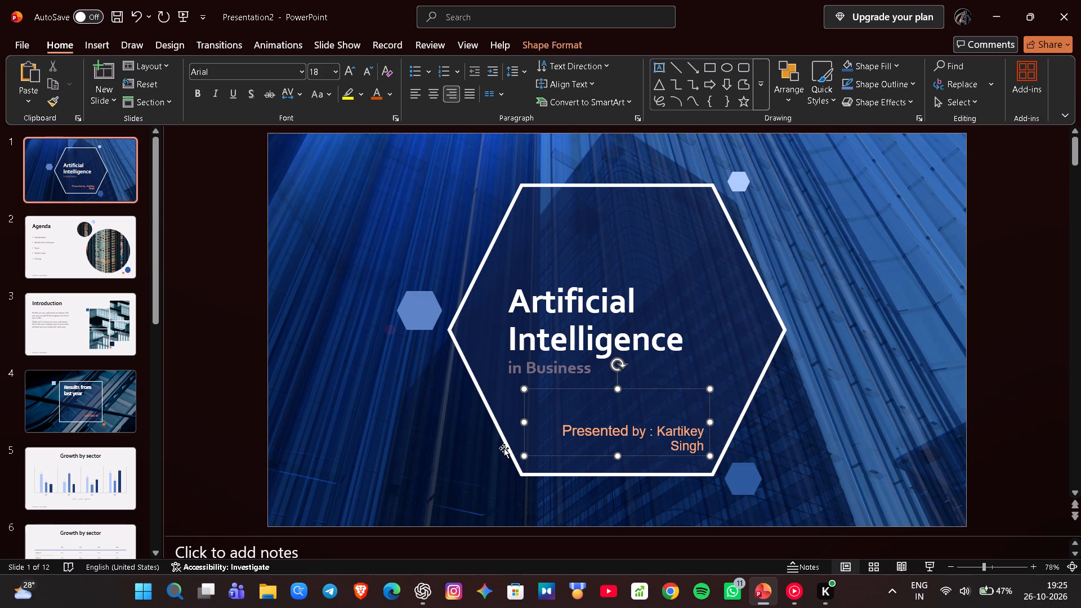
{"action": "left_click", "coordinate": [75, 238]}
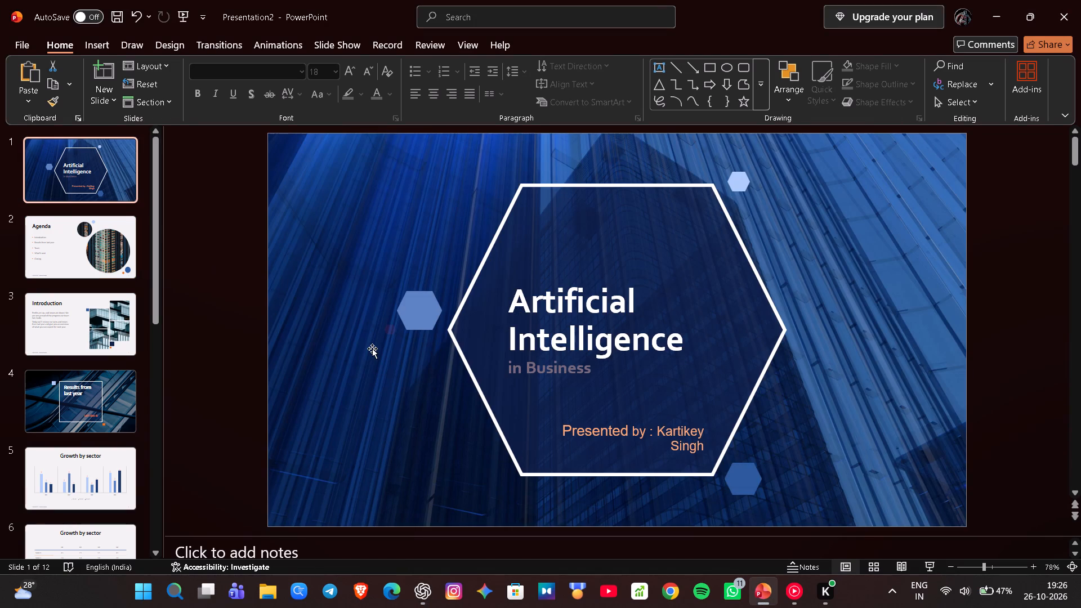
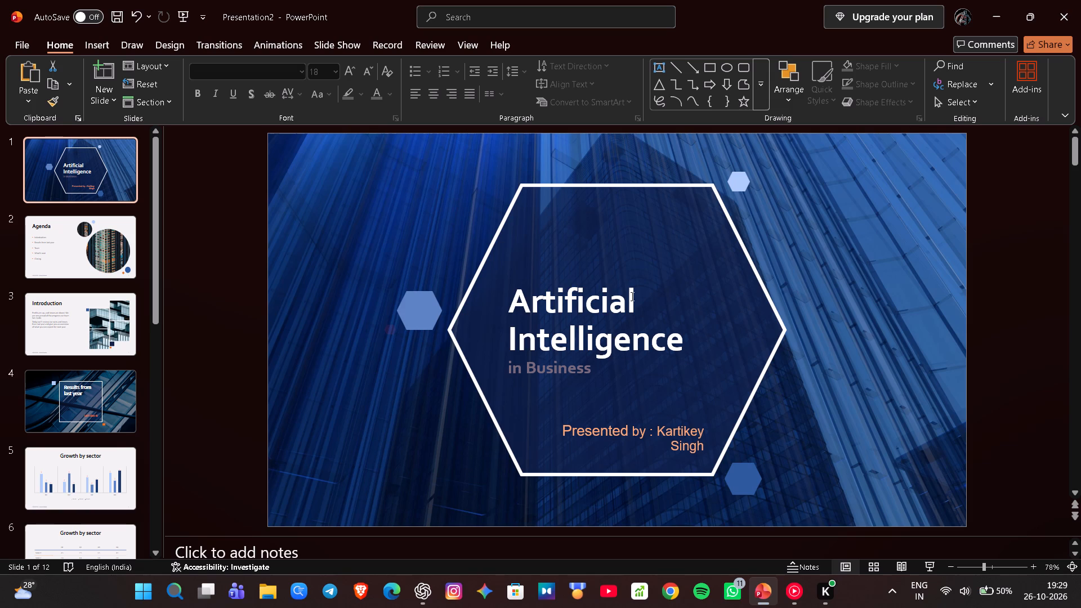
Move the "Artificial Intelligence in Business" title box up into the upper half of the hexagon on slide 1.
{"action": "left_click", "coordinate": [654, 330]}
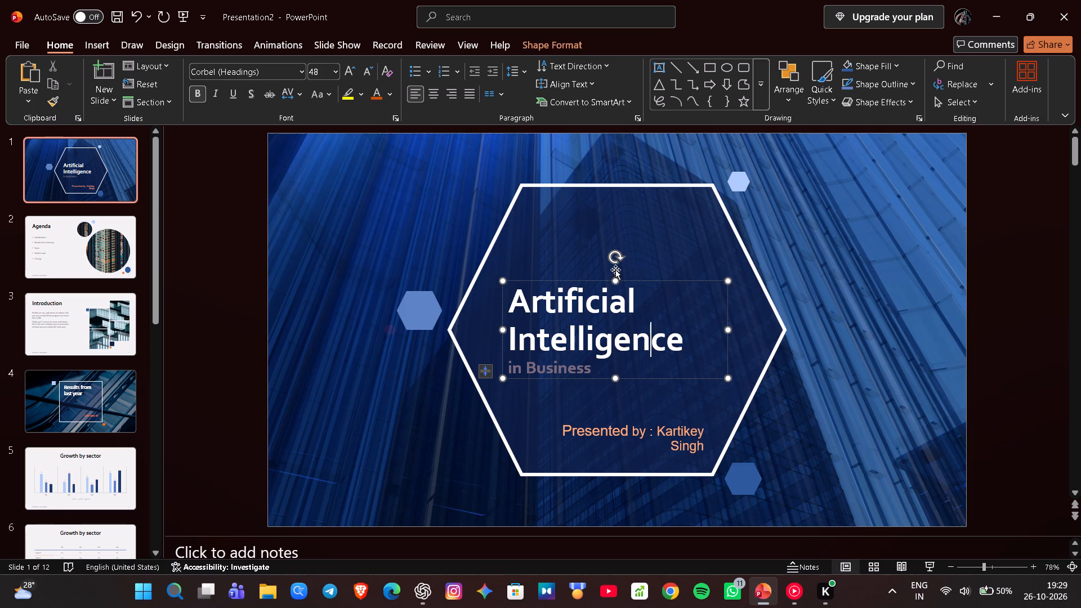
{"action": "left_click", "coordinate": [617, 275]}
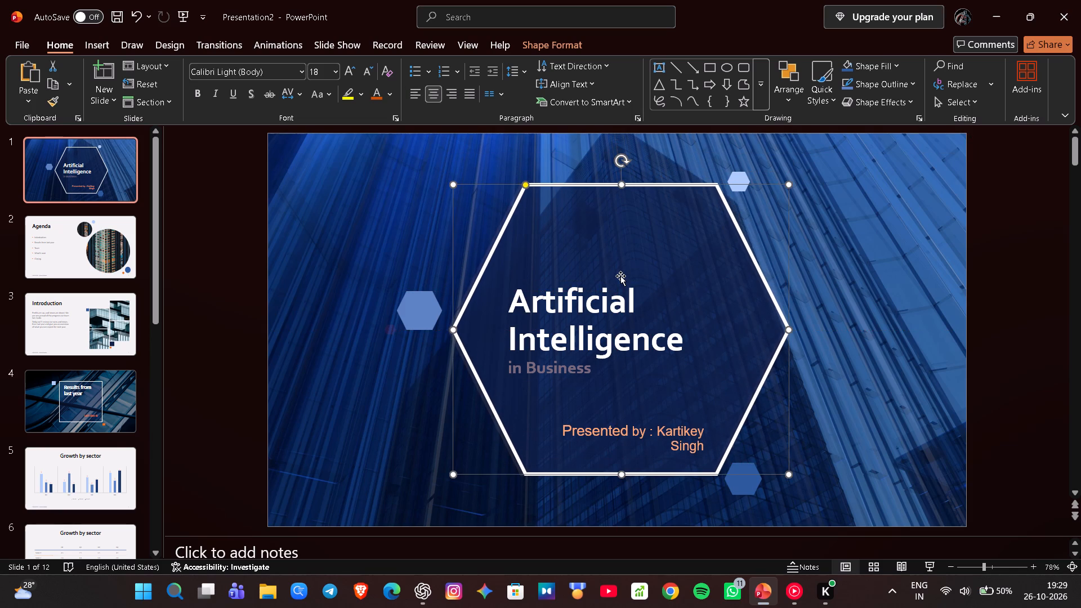
{"action": "left_click", "coordinate": [685, 343]}
{"action": "left_click", "coordinate": [597, 368]}
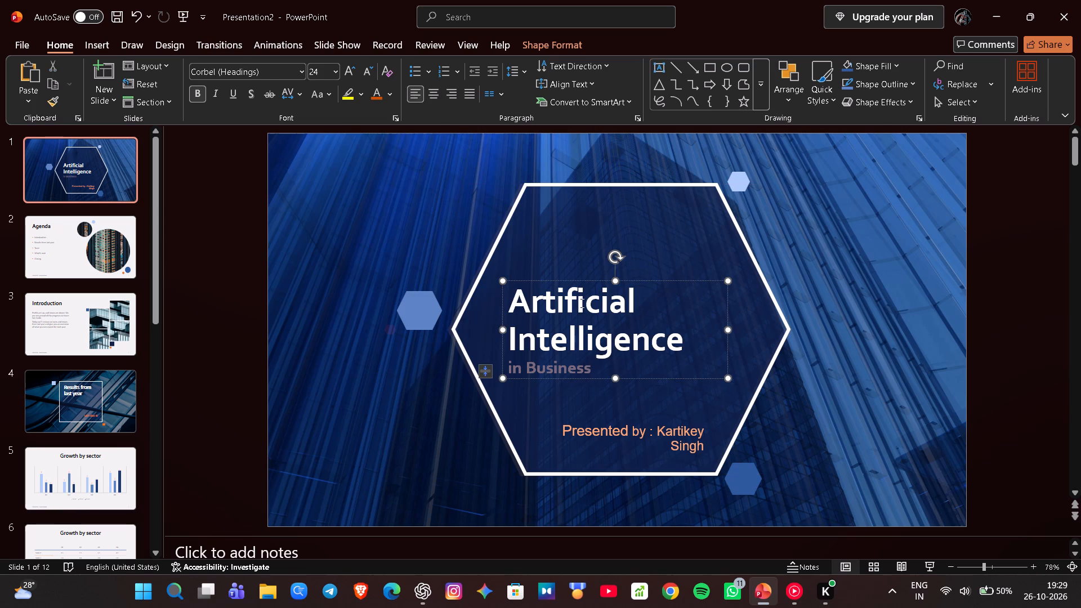
{"action": "left_click", "coordinate": [617, 279]}
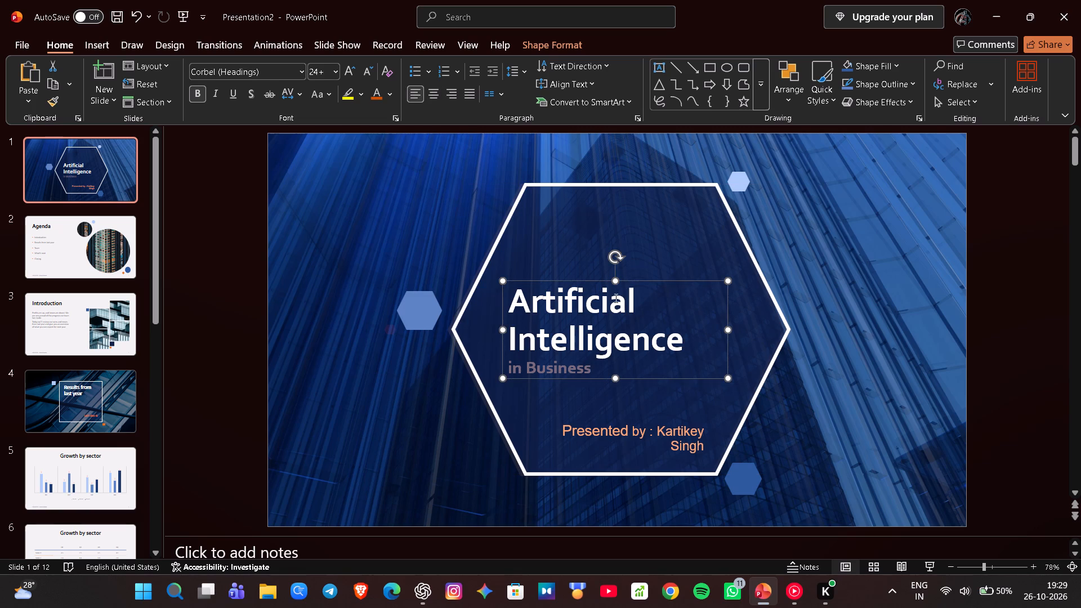
{"action": "left_click", "coordinate": [619, 267]}
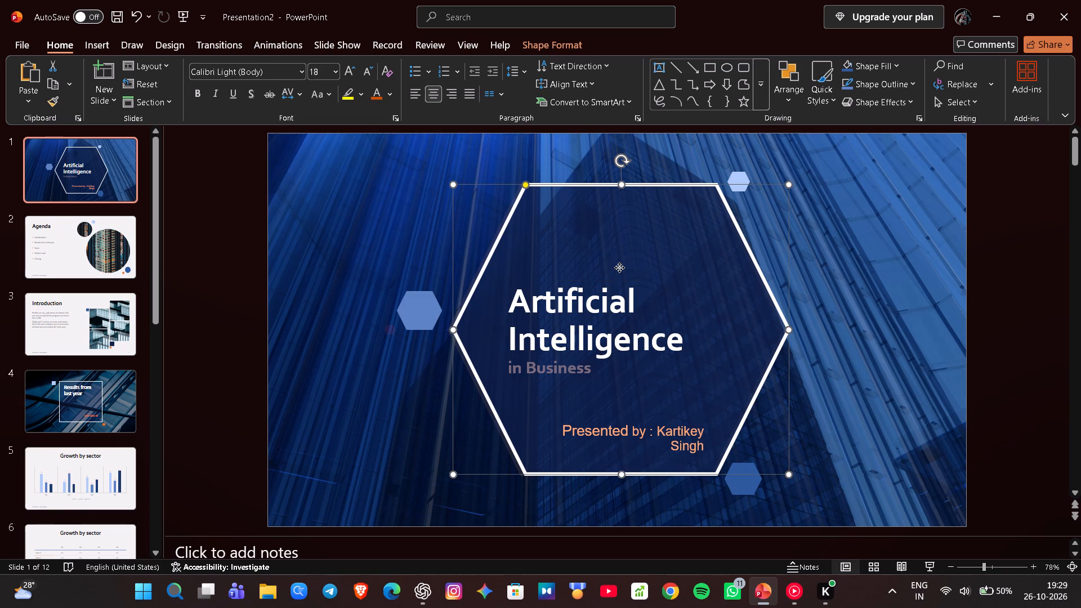
{"action": "left_click", "coordinate": [640, 271]}
{"action": "left_click", "coordinate": [589, 368]}
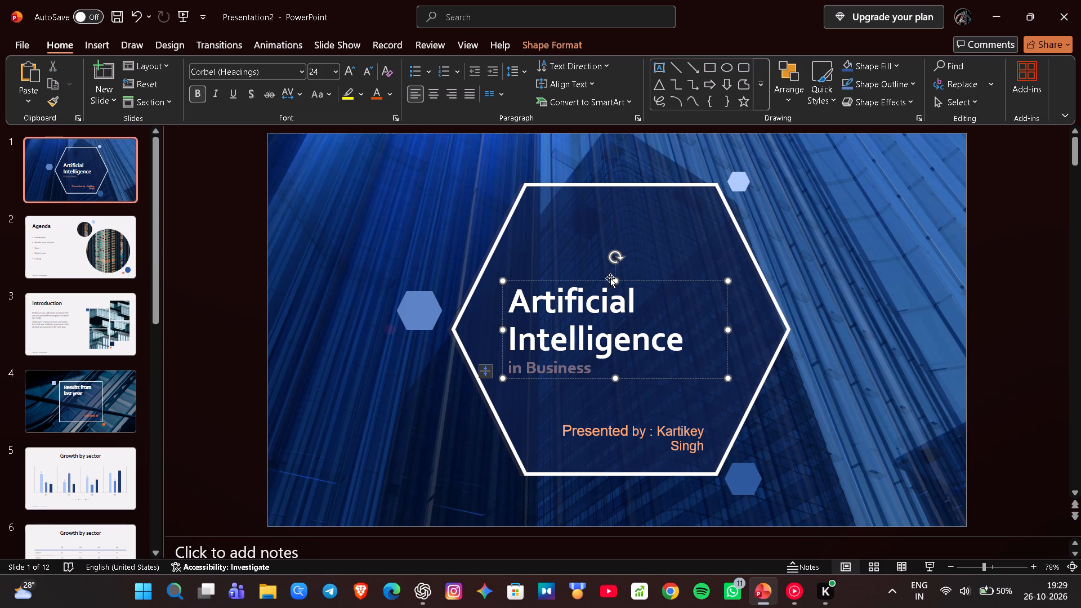
{"action": "left_click_drag", "start_coordinate": [606, 279], "coordinate": [606, 278]}
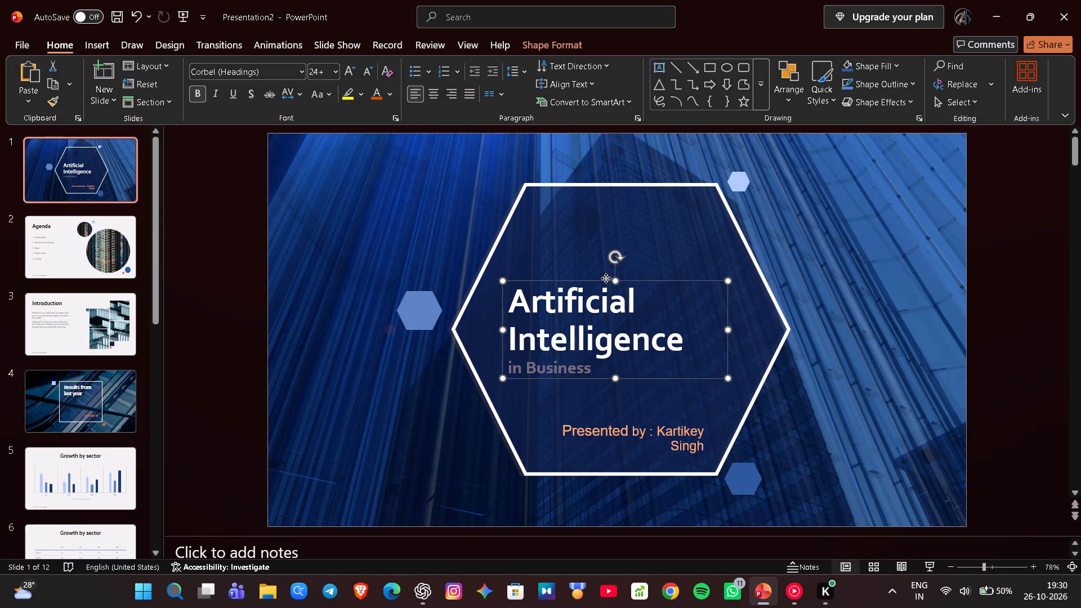
{"action": "left_click_drag", "start_coordinate": [606, 278], "coordinate": [613, 223]}
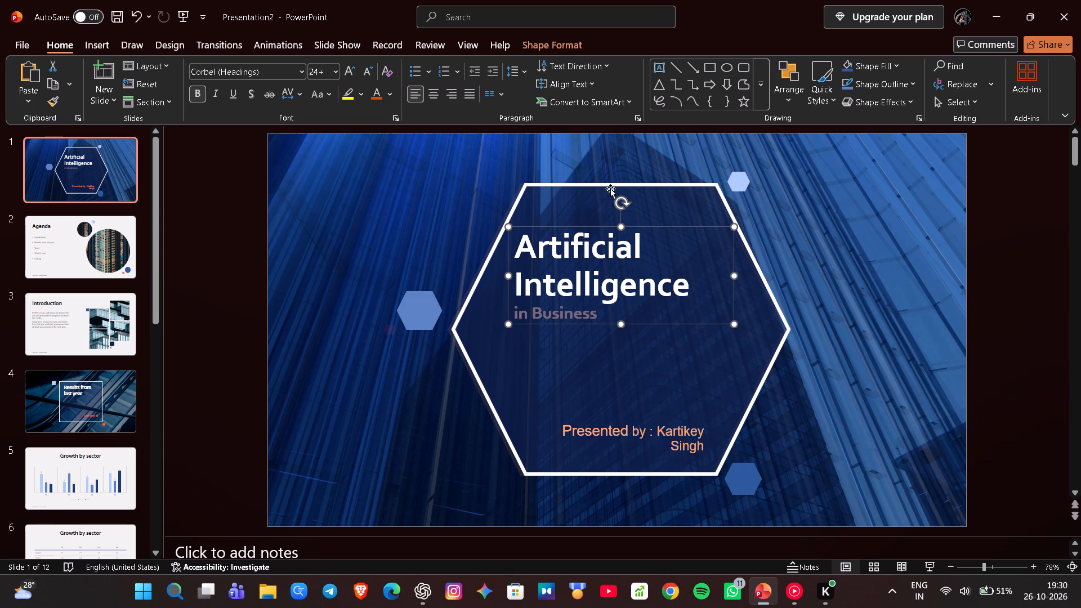
Fine-tune the title box's position by nudging it slightly higher inside the hexagon.
{"action": "double_click", "coordinate": [583, 222]}
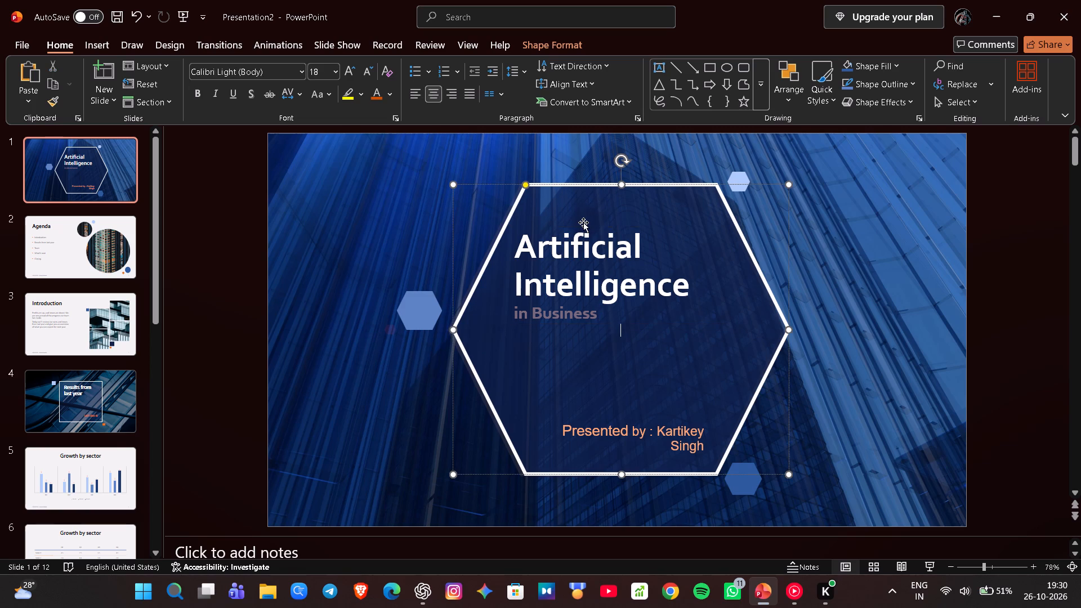
{"action": "left_click", "coordinate": [590, 243]}
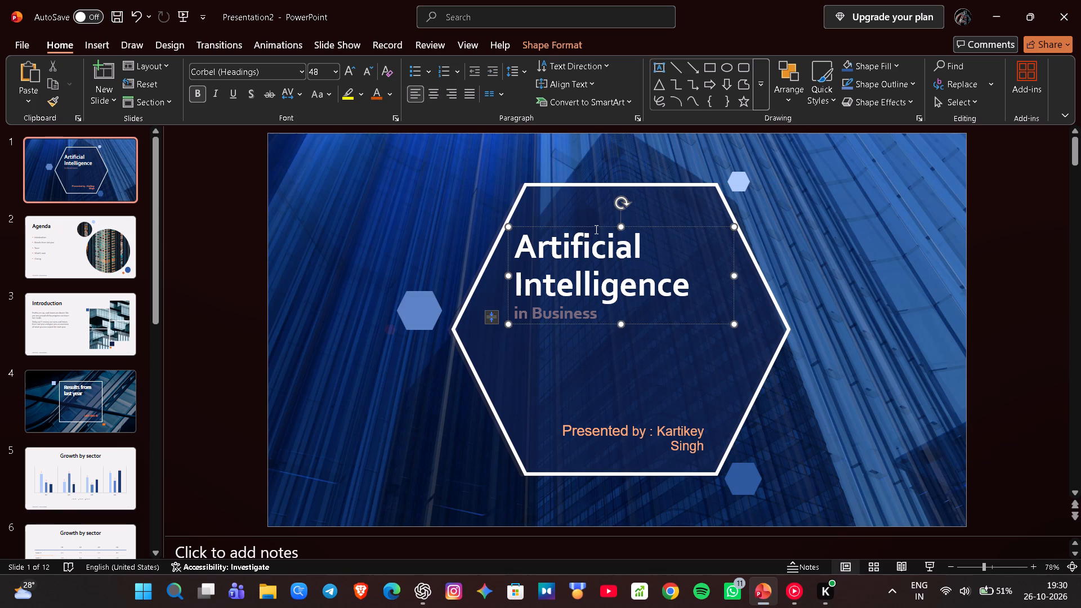
{"action": "double_click", "coordinate": [595, 225]}
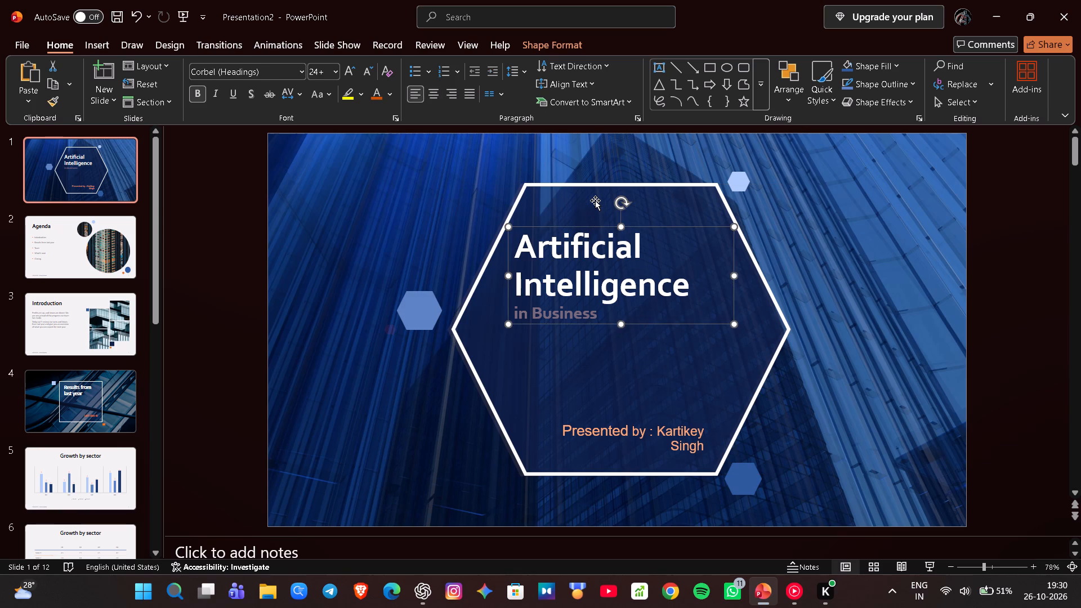
{"action": "left_click", "coordinate": [595, 200]}
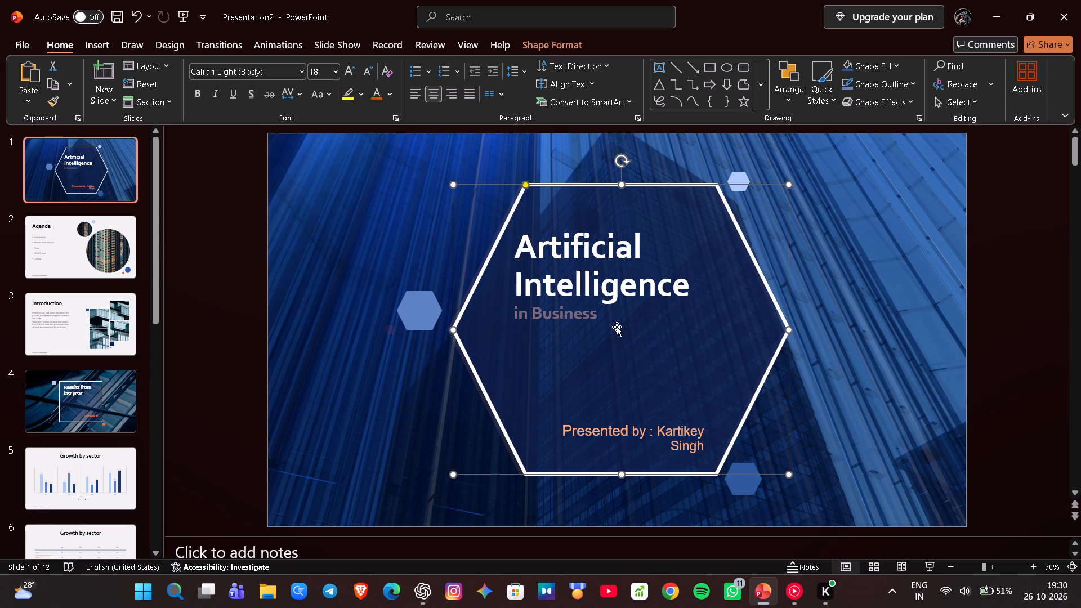
{"action": "left_click", "coordinate": [603, 310]}
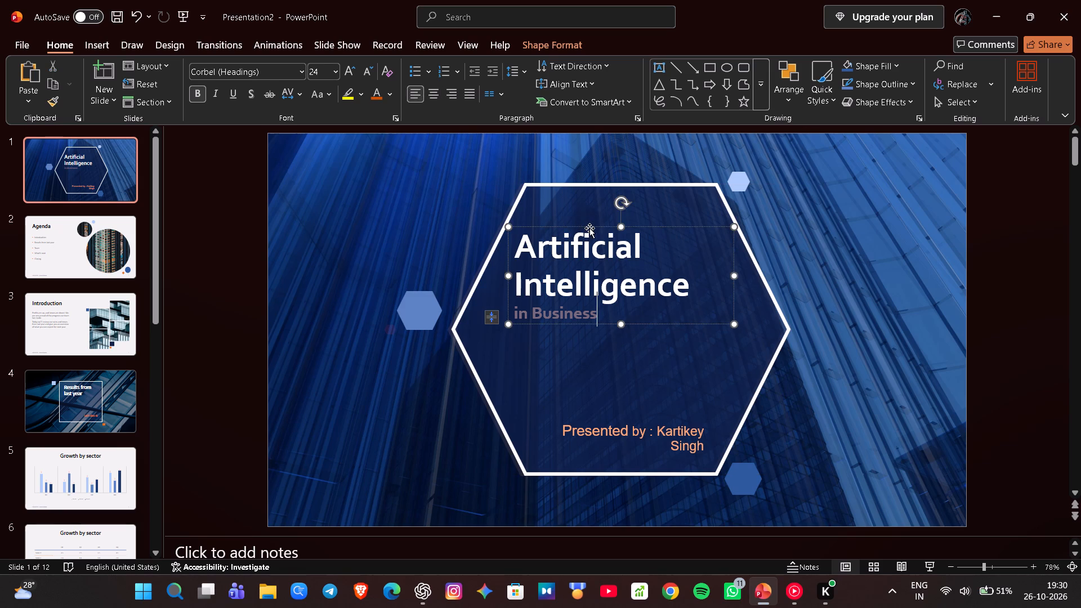
{"action": "left_click_drag", "start_coordinate": [593, 228], "coordinate": [596, 230]}
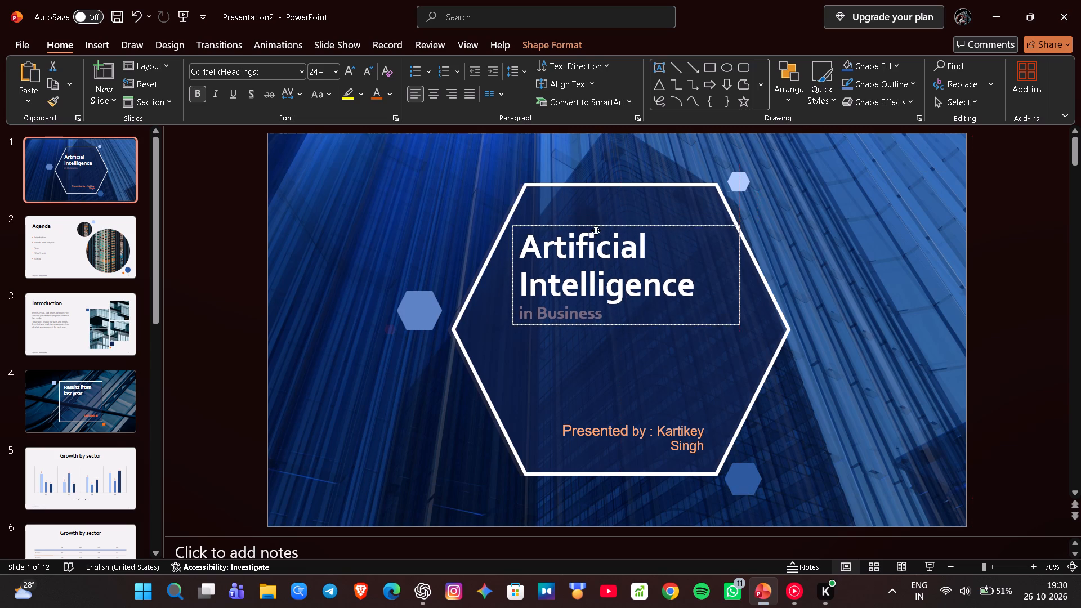
{"action": "left_click_drag", "start_coordinate": [596, 230], "coordinate": [596, 222]}
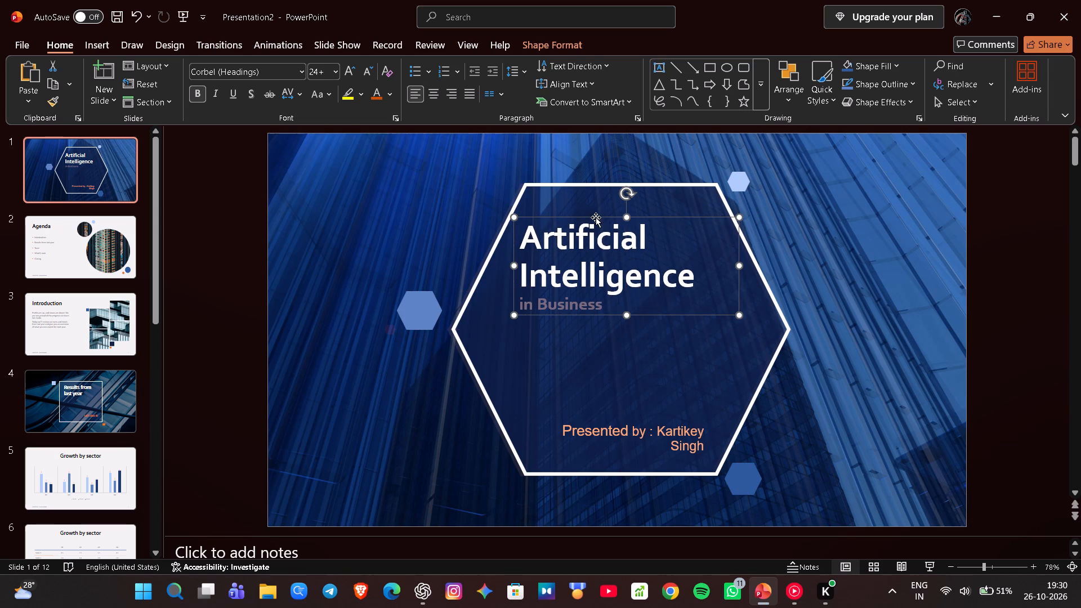
{"action": "left_click", "coordinate": [596, 216]}
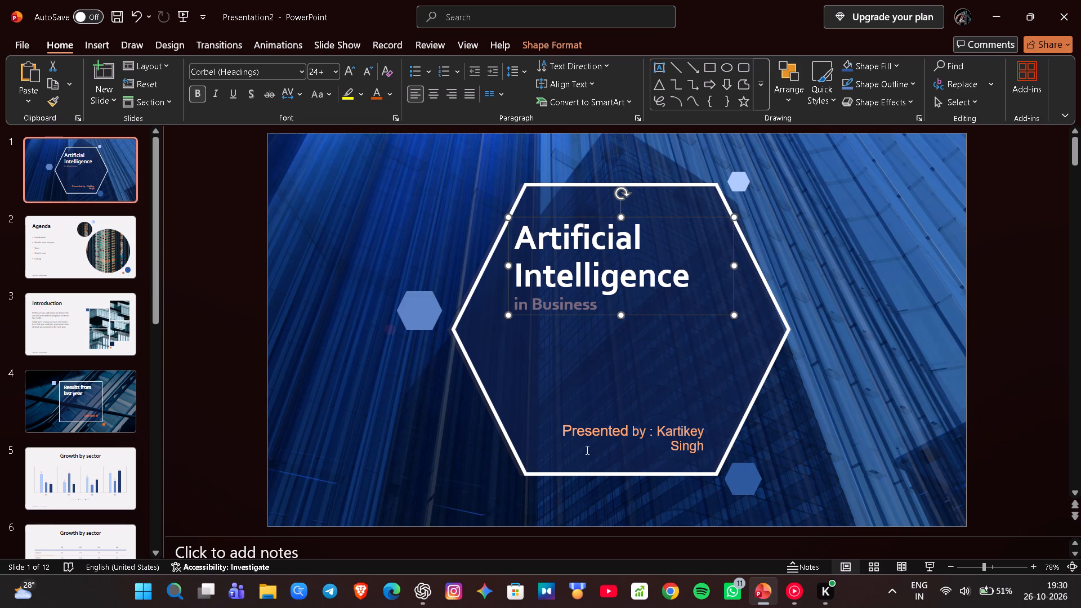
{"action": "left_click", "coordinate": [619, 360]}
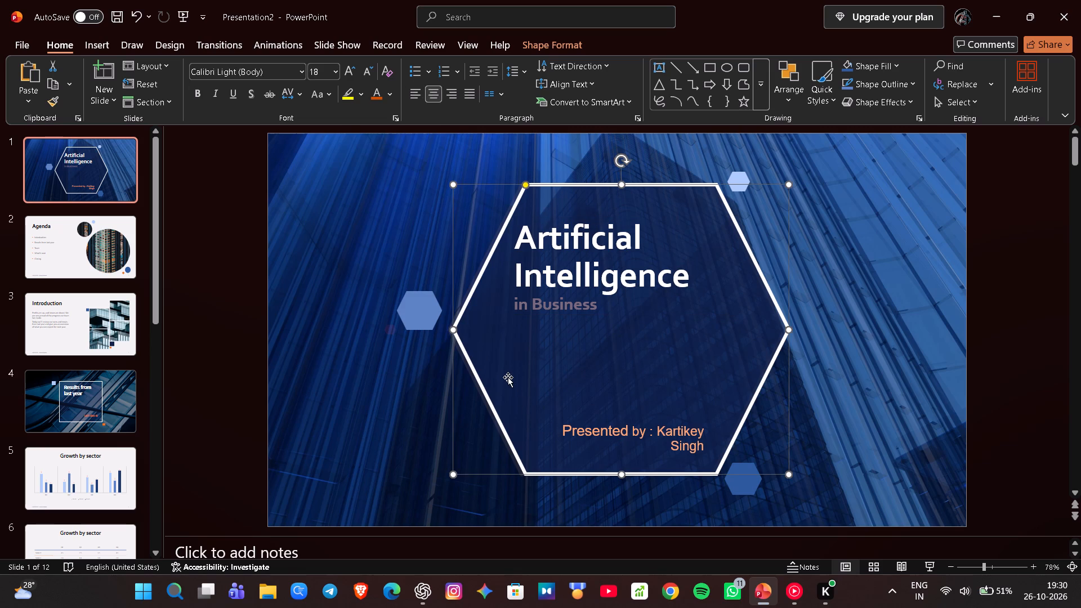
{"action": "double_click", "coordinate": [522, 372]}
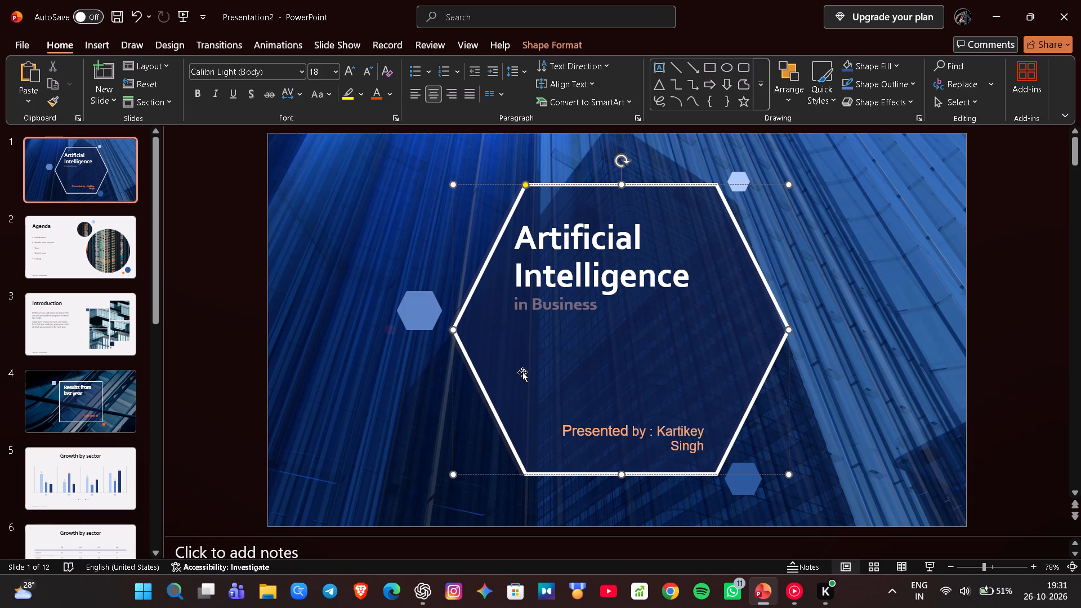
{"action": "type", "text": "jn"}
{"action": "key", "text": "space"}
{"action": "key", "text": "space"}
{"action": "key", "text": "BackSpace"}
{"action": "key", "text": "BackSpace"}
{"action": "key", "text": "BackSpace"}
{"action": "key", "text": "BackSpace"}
Set the text format inside the hexagon shape, below the title, to Bookman Old Style italic.
{"action": "left_click", "coordinate": [300, 65]}
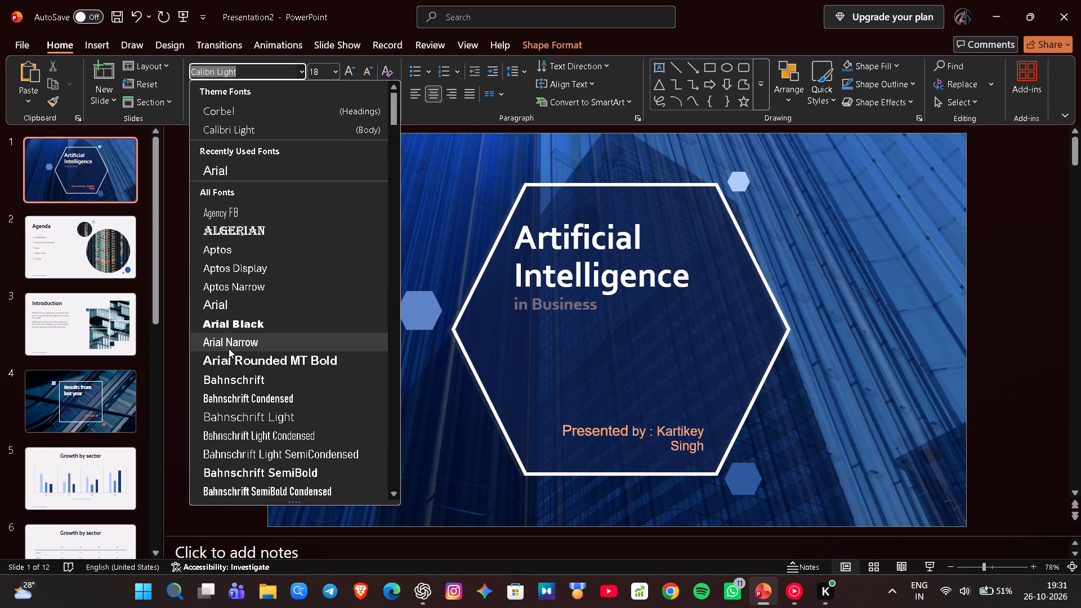
{"action": "left_click_drag", "start_coordinate": [395, 111], "coordinate": [388, 139]}
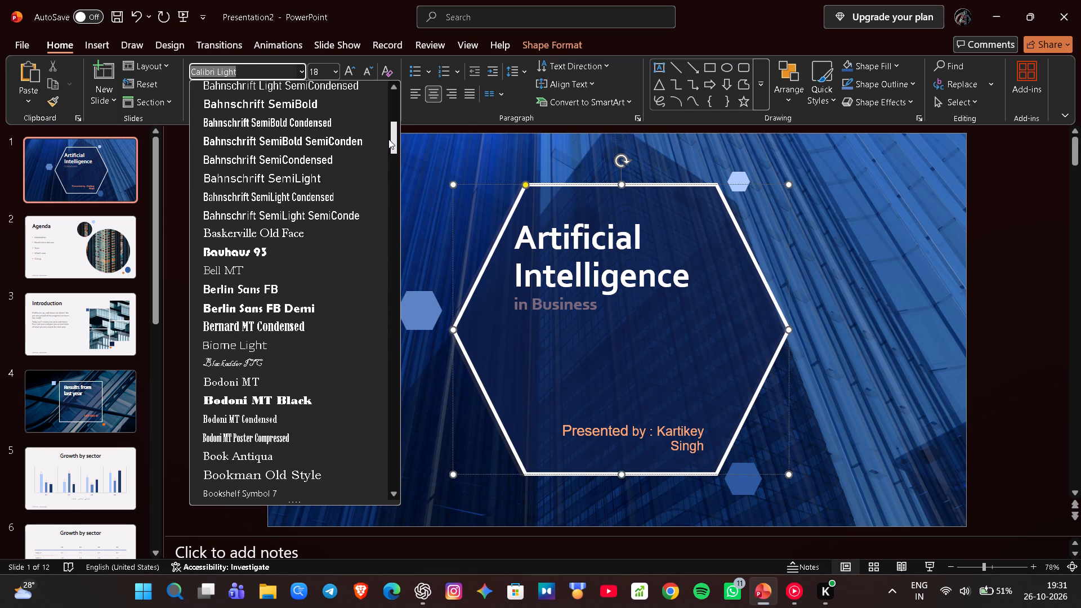
{"action": "left_click_drag", "start_coordinate": [388, 139], "coordinate": [390, 132]}
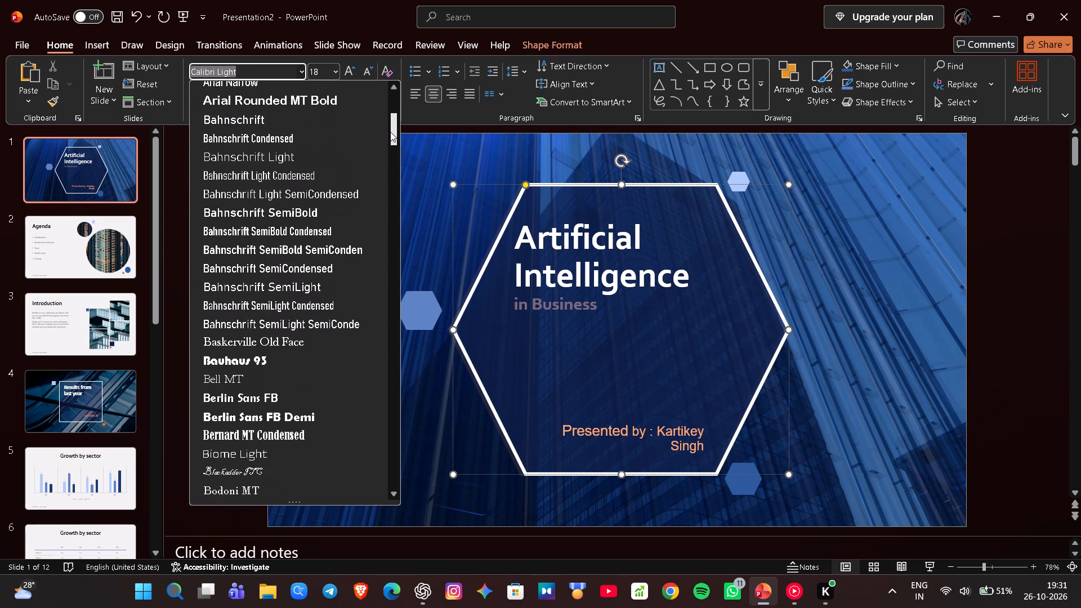
{"action": "left_click_drag", "start_coordinate": [390, 132], "coordinate": [387, 147]}
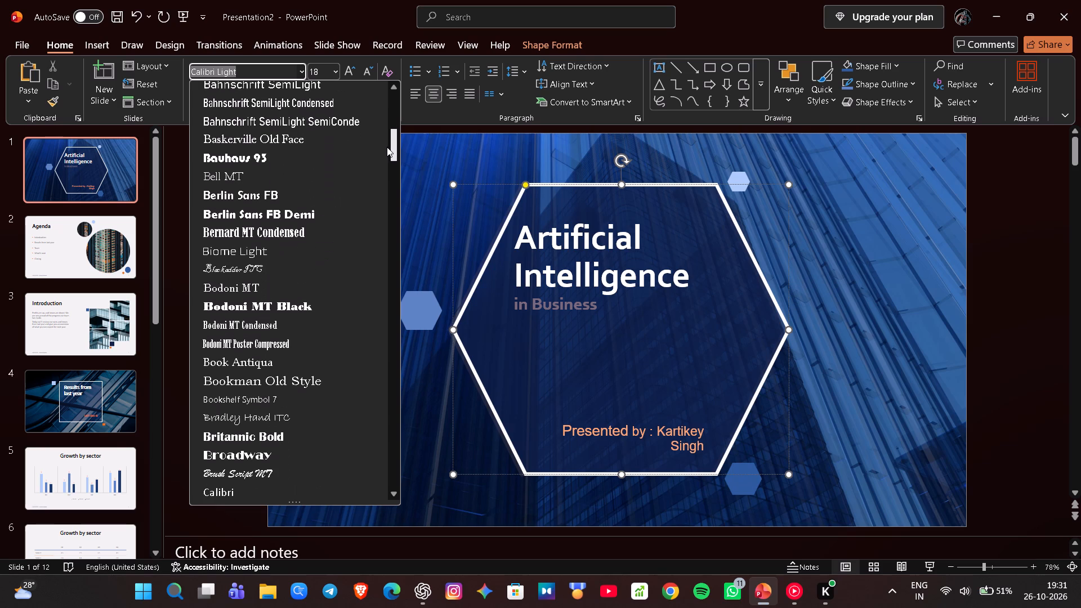
{"action": "left_click_drag", "start_coordinate": [387, 147], "coordinate": [389, 110]}
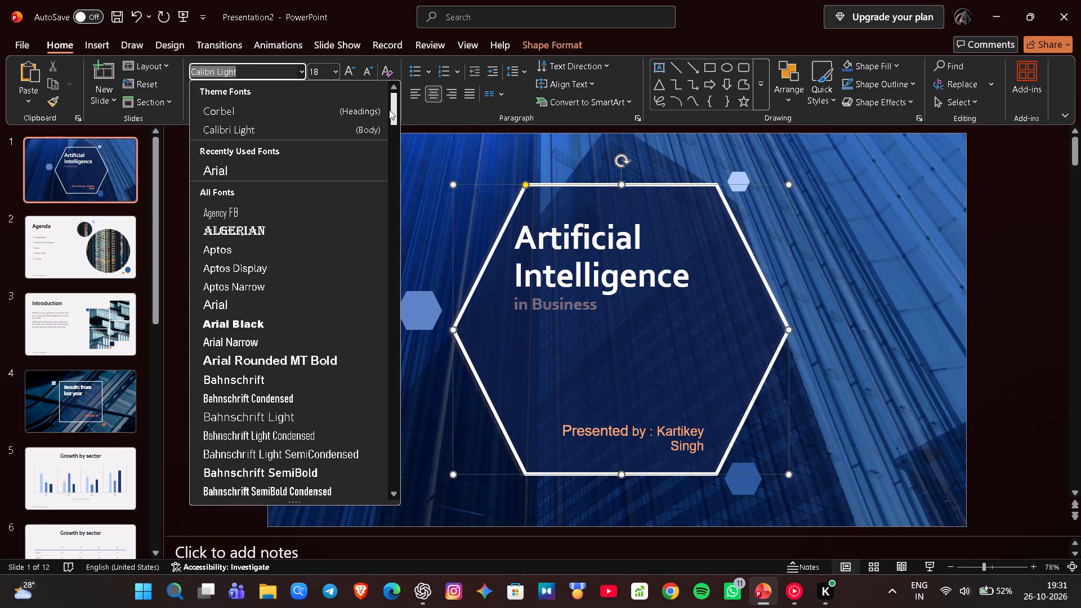
{"action": "left_click_drag", "start_coordinate": [389, 110], "coordinate": [389, 109]}
{"action": "left_click_drag", "start_coordinate": [389, 109], "coordinate": [385, 108]}
{"action": "left_click_drag", "start_coordinate": [385, 108], "coordinate": [382, 156]}
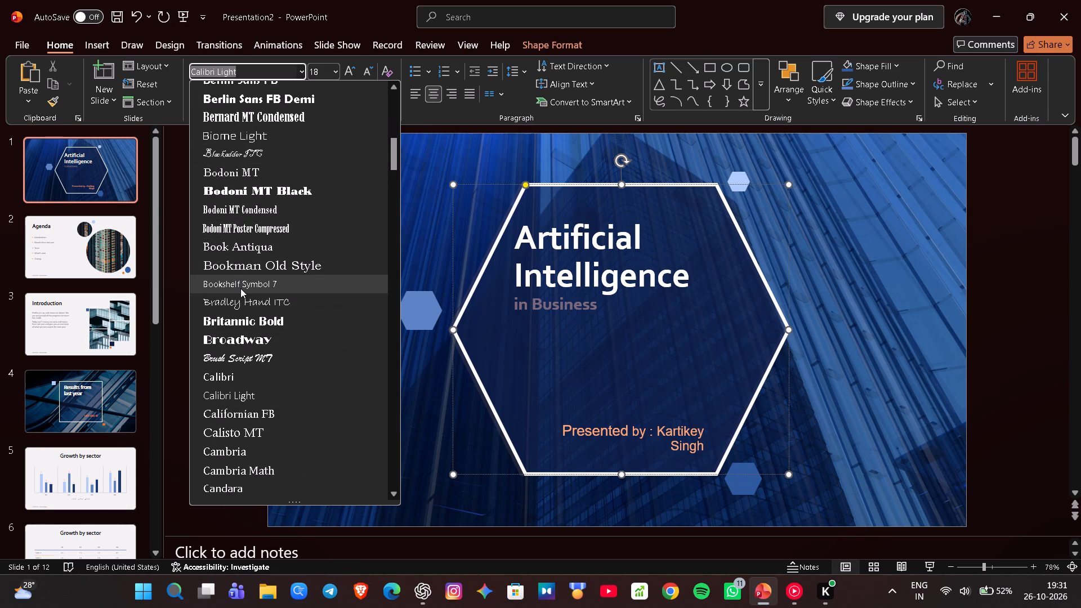
{"action": "left_click", "coordinate": [243, 268]}
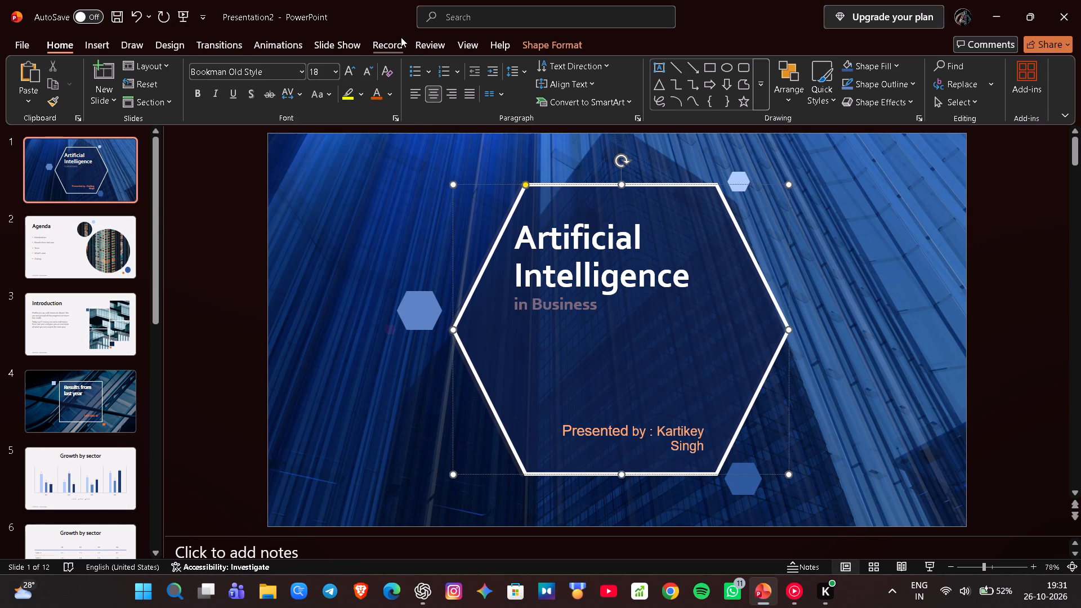
{"action": "left_click", "coordinate": [221, 87]}
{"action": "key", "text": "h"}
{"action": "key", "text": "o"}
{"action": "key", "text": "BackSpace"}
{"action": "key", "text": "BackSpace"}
Set the font size of the text inside the hexagon to 28.
{"action": "left_click", "coordinate": [332, 77]}
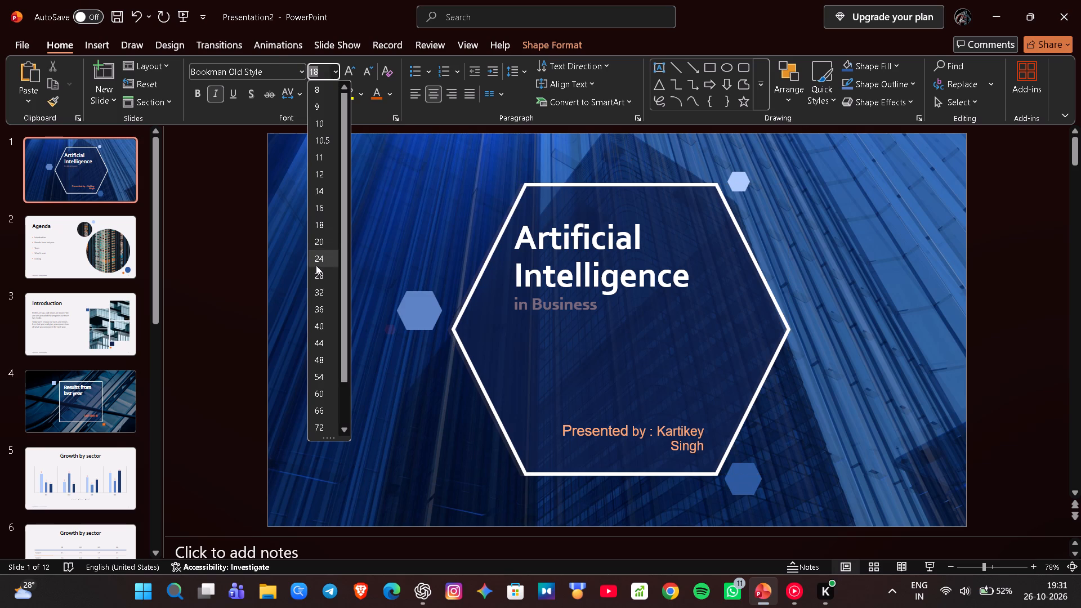
{"action": "left_click", "coordinate": [315, 275]}
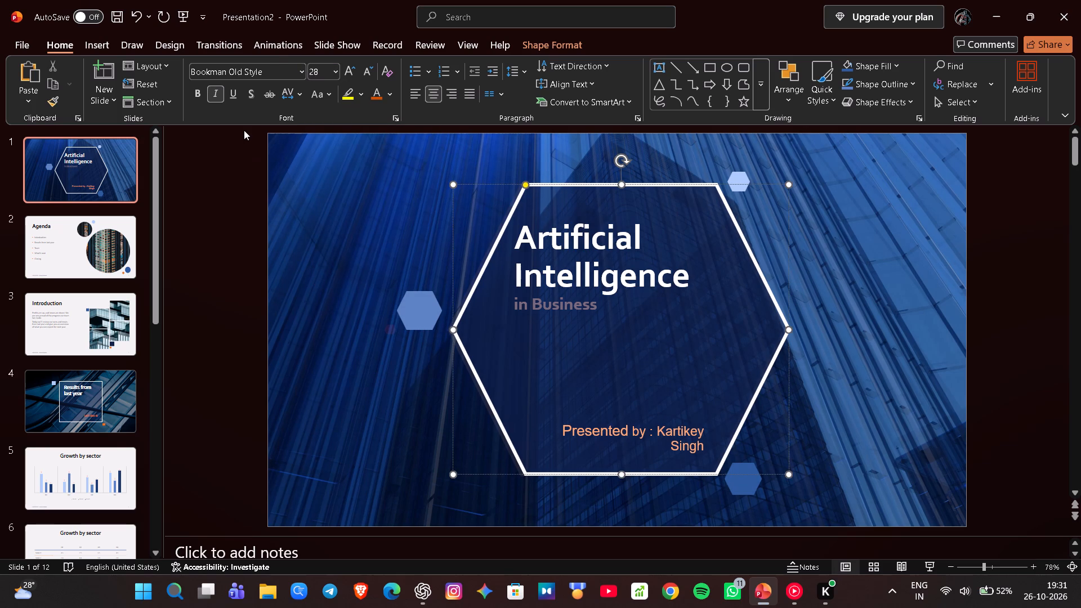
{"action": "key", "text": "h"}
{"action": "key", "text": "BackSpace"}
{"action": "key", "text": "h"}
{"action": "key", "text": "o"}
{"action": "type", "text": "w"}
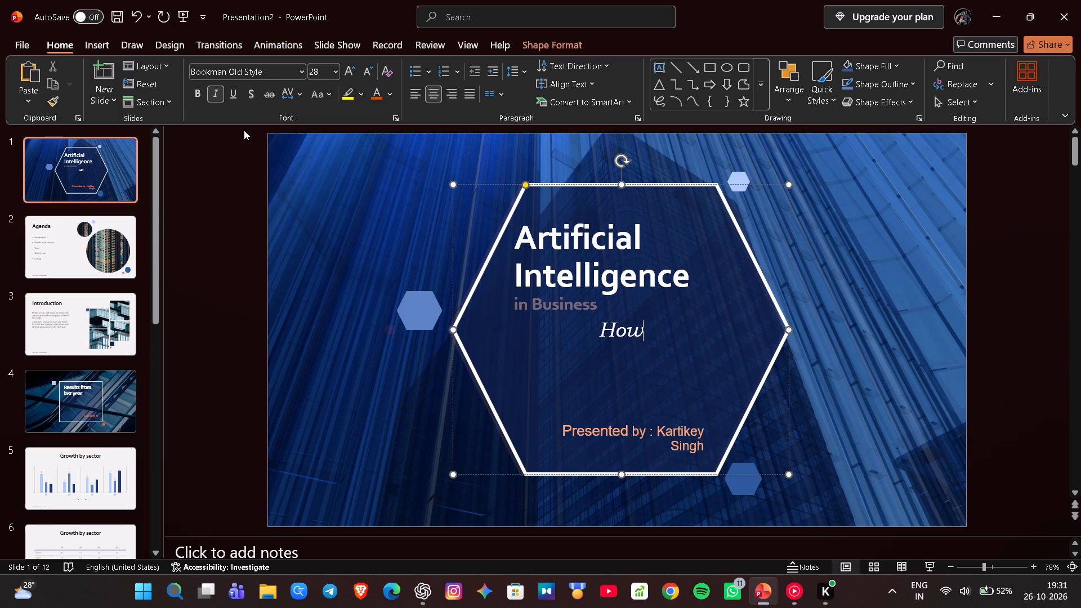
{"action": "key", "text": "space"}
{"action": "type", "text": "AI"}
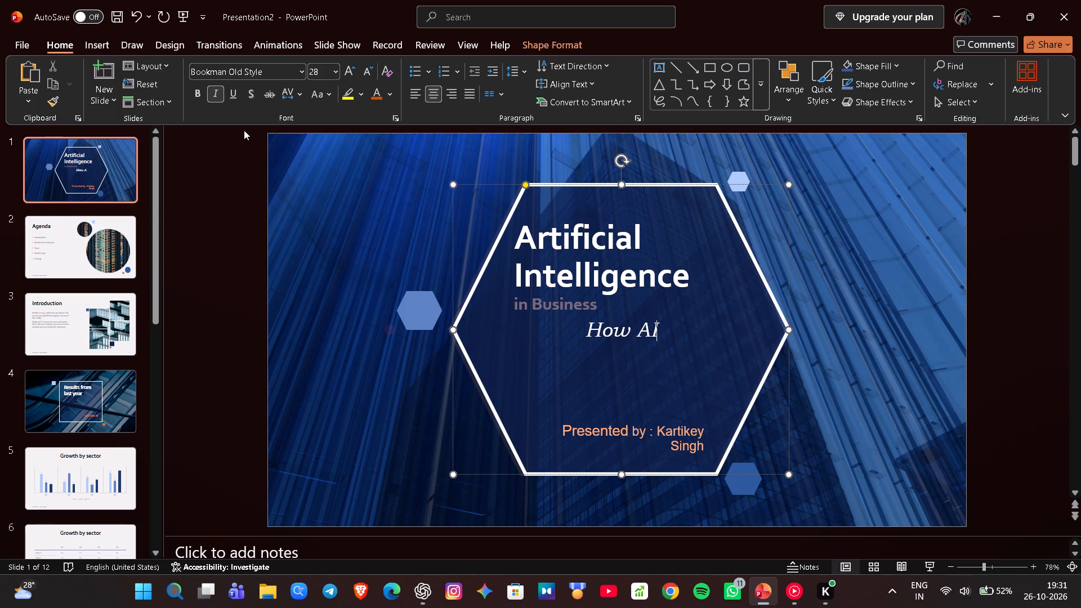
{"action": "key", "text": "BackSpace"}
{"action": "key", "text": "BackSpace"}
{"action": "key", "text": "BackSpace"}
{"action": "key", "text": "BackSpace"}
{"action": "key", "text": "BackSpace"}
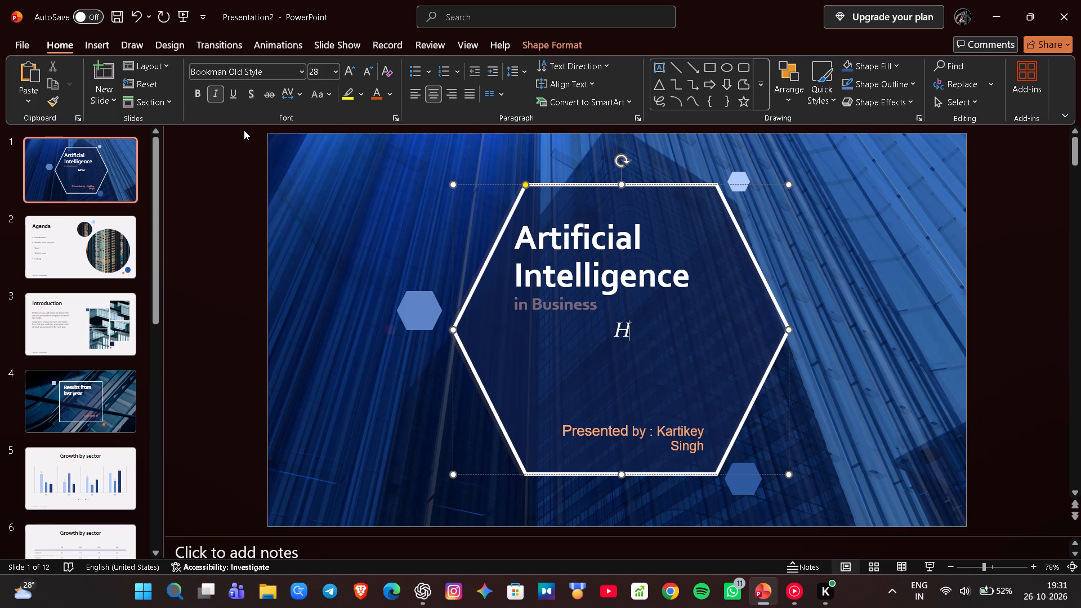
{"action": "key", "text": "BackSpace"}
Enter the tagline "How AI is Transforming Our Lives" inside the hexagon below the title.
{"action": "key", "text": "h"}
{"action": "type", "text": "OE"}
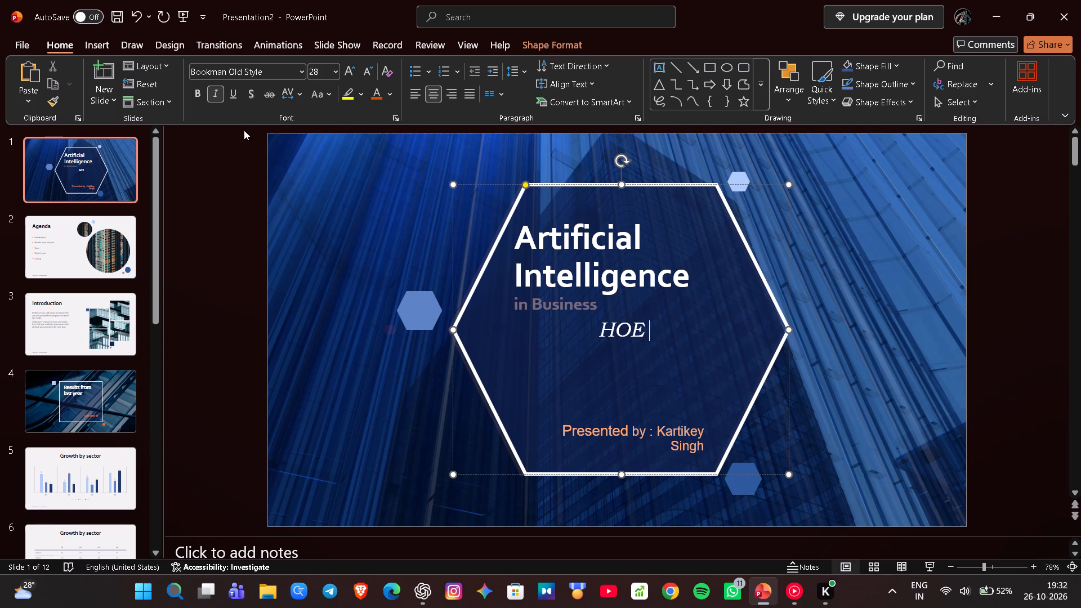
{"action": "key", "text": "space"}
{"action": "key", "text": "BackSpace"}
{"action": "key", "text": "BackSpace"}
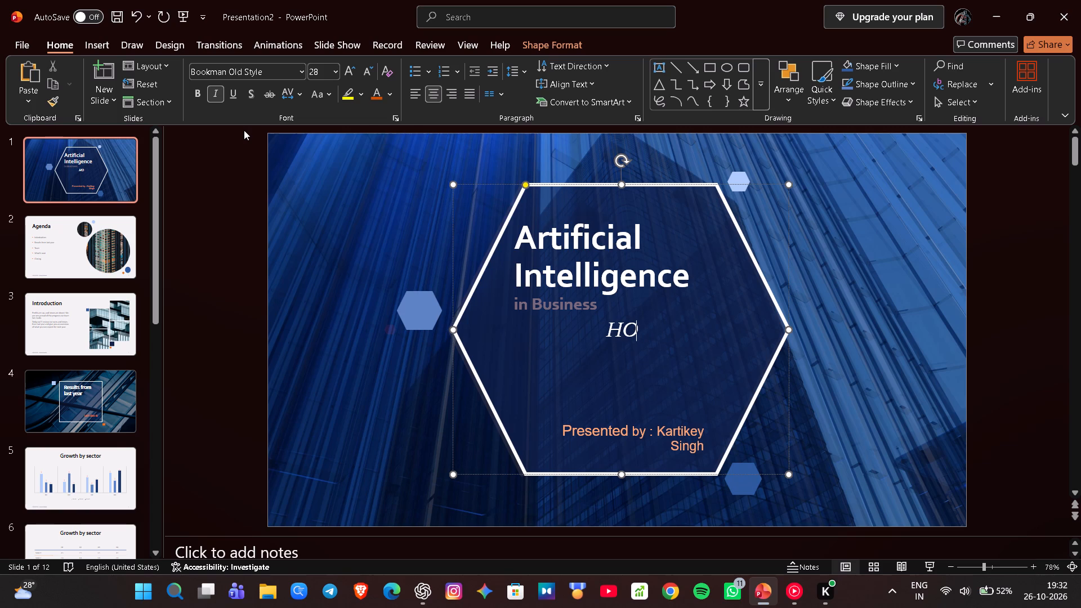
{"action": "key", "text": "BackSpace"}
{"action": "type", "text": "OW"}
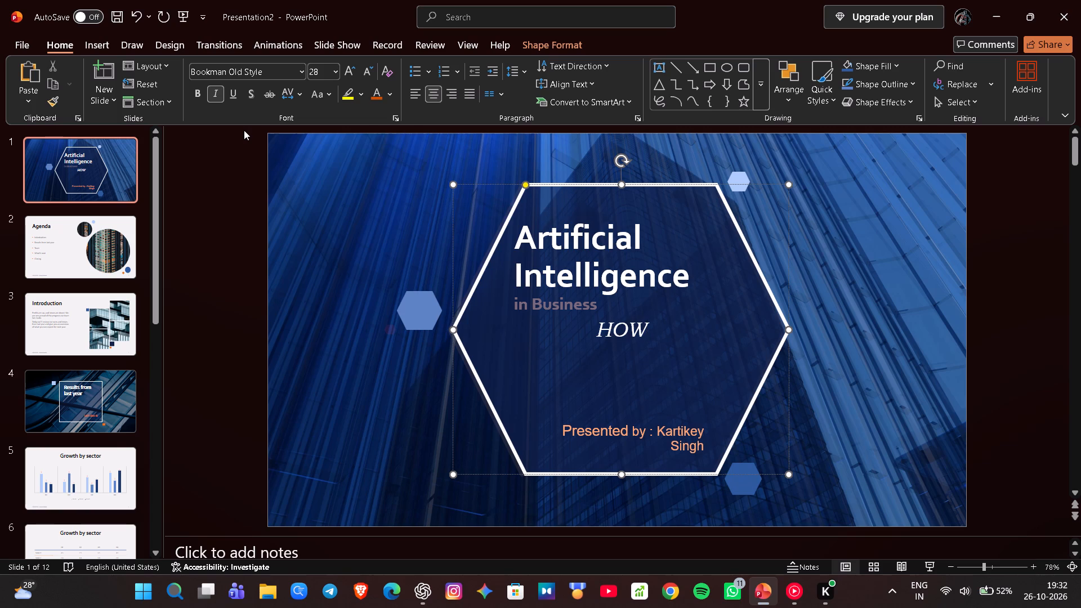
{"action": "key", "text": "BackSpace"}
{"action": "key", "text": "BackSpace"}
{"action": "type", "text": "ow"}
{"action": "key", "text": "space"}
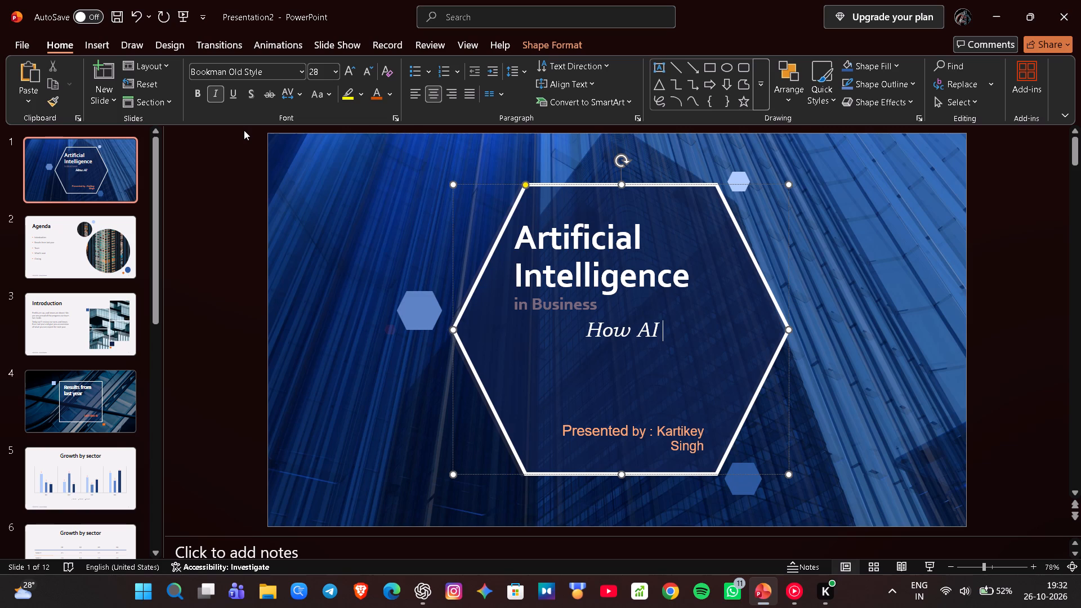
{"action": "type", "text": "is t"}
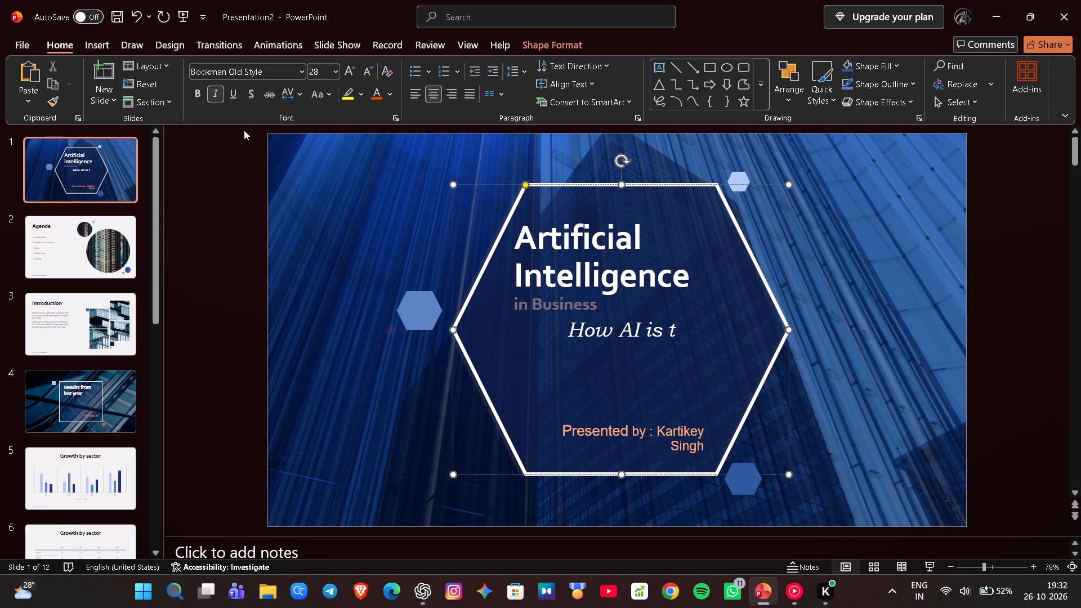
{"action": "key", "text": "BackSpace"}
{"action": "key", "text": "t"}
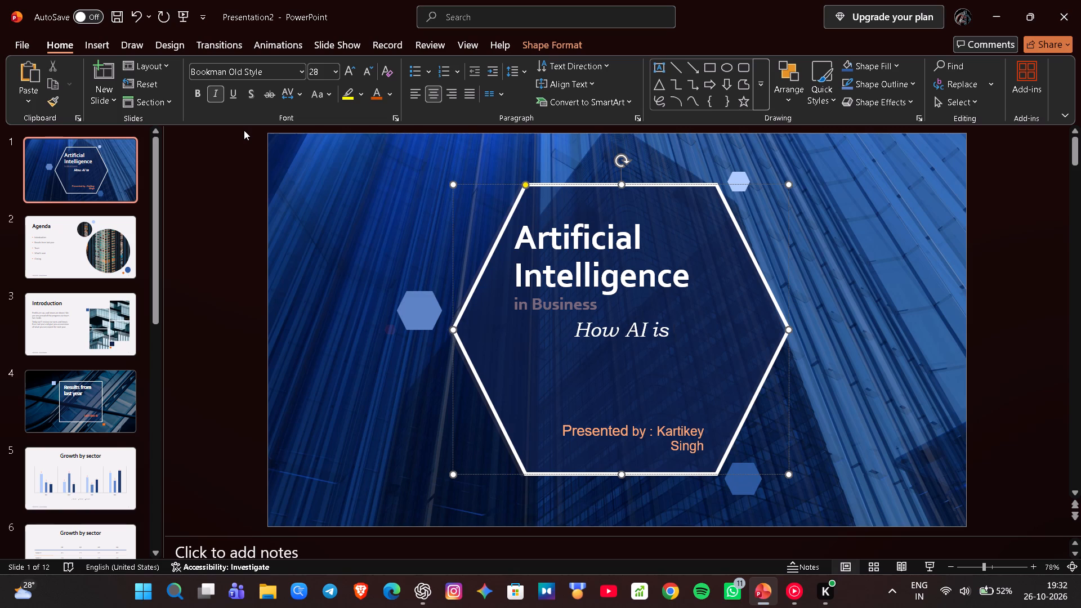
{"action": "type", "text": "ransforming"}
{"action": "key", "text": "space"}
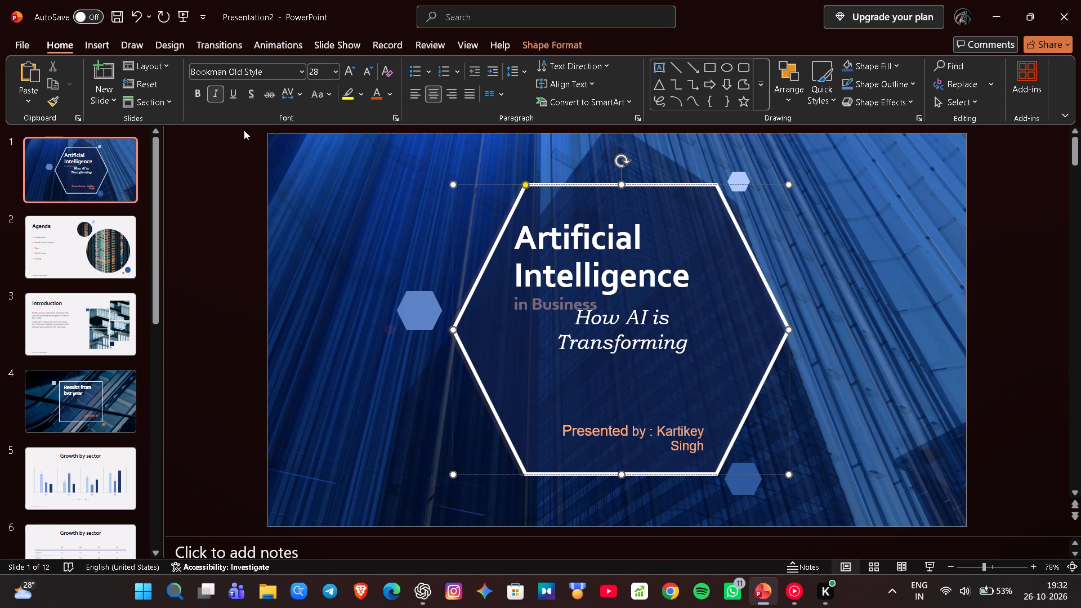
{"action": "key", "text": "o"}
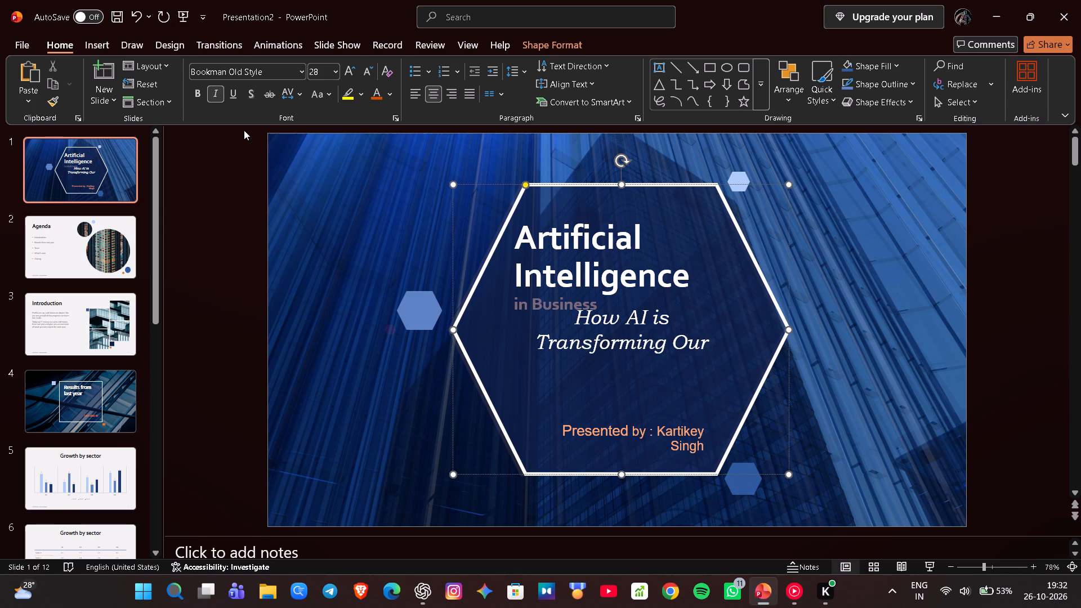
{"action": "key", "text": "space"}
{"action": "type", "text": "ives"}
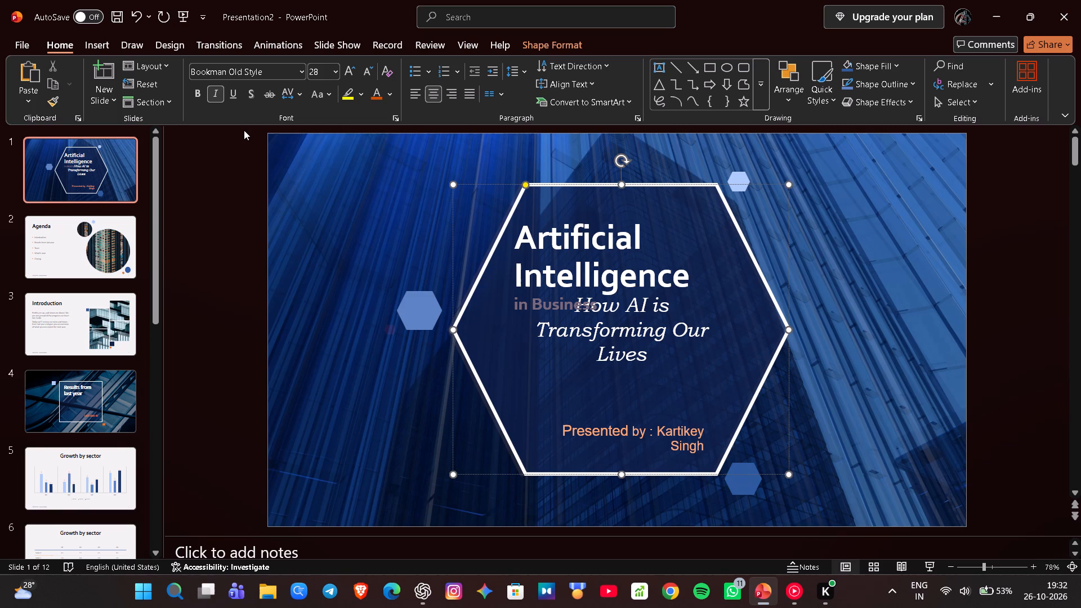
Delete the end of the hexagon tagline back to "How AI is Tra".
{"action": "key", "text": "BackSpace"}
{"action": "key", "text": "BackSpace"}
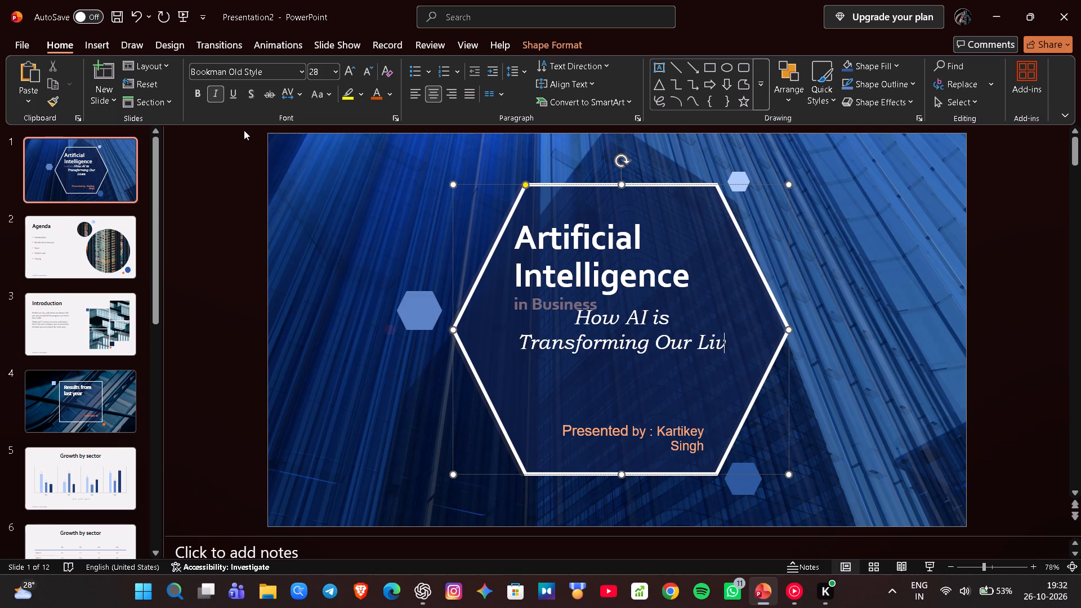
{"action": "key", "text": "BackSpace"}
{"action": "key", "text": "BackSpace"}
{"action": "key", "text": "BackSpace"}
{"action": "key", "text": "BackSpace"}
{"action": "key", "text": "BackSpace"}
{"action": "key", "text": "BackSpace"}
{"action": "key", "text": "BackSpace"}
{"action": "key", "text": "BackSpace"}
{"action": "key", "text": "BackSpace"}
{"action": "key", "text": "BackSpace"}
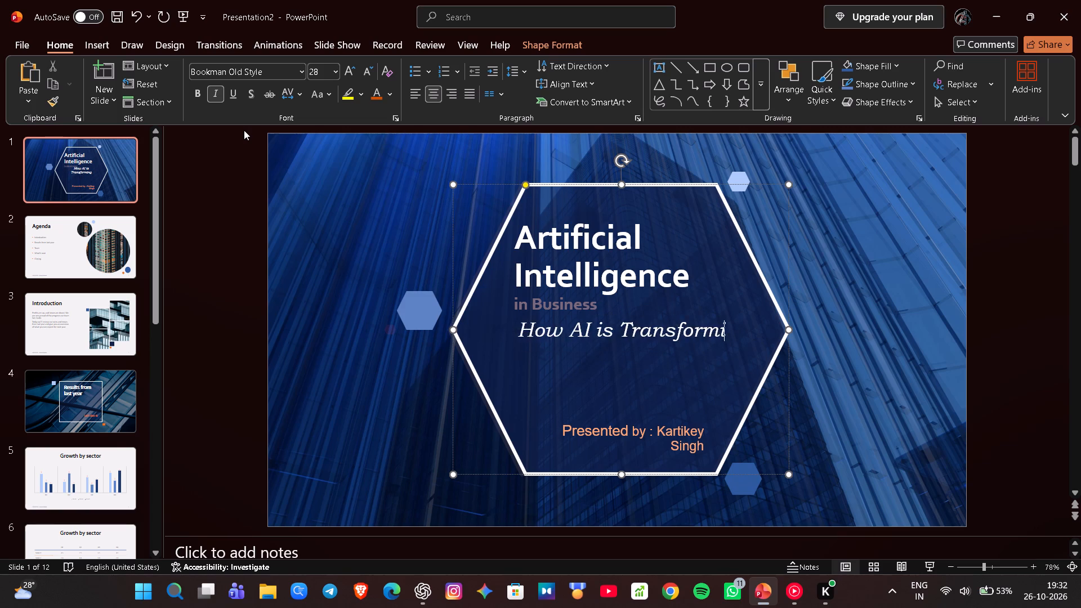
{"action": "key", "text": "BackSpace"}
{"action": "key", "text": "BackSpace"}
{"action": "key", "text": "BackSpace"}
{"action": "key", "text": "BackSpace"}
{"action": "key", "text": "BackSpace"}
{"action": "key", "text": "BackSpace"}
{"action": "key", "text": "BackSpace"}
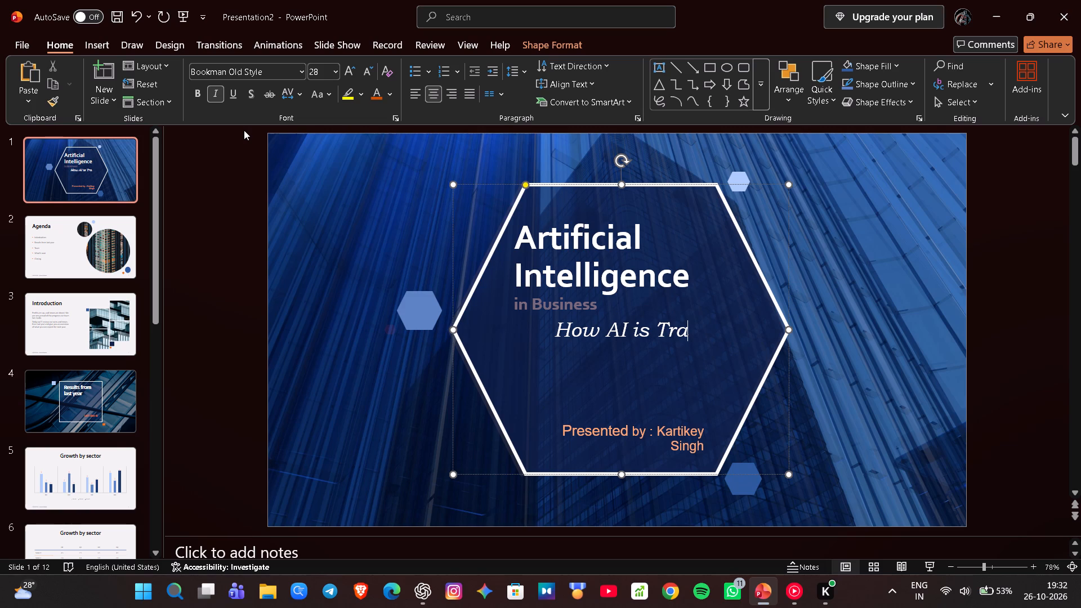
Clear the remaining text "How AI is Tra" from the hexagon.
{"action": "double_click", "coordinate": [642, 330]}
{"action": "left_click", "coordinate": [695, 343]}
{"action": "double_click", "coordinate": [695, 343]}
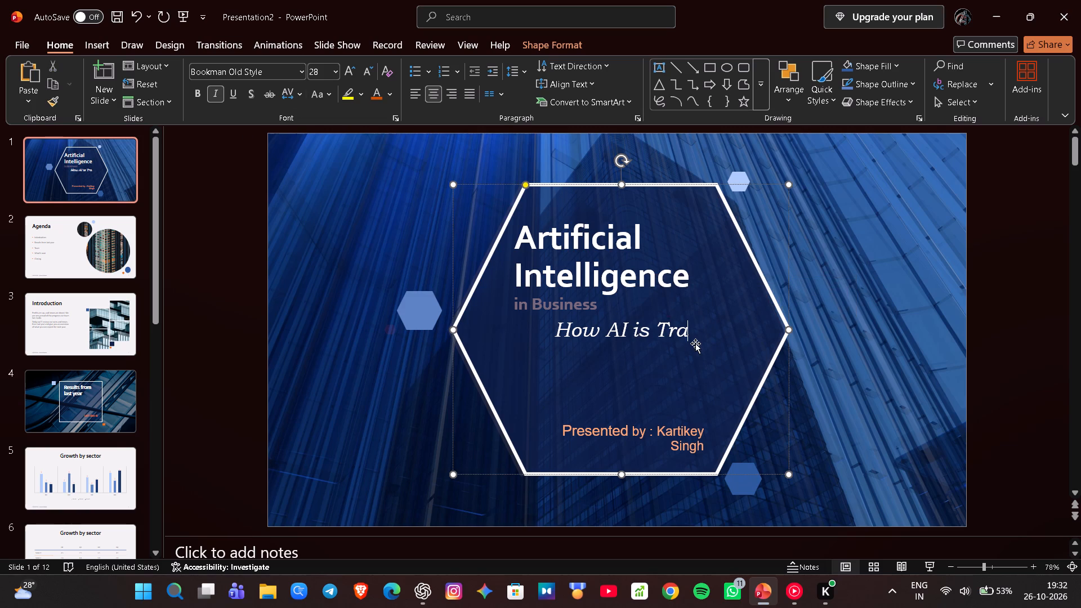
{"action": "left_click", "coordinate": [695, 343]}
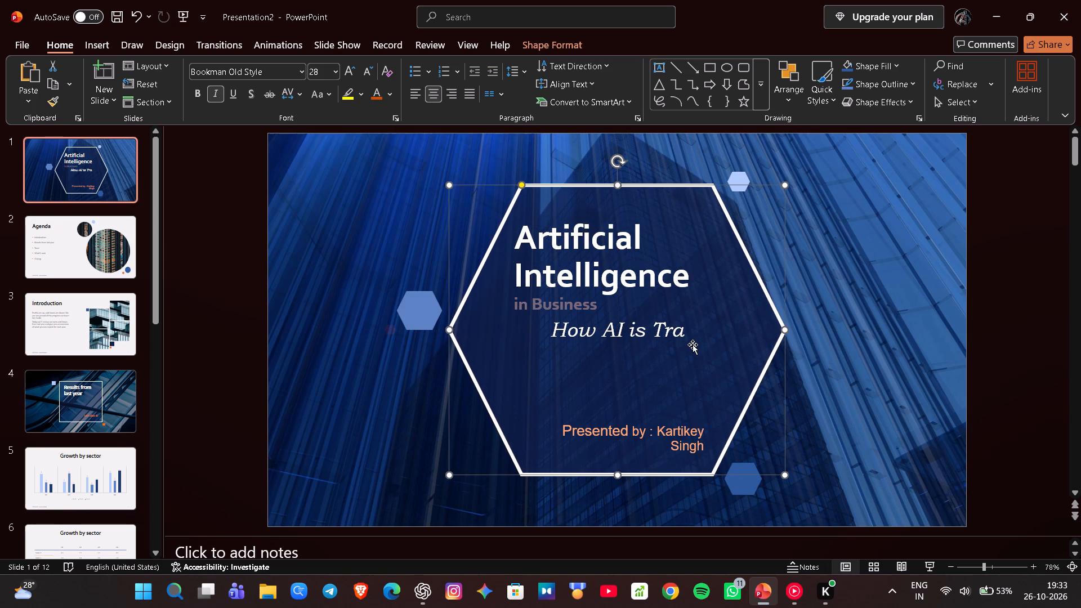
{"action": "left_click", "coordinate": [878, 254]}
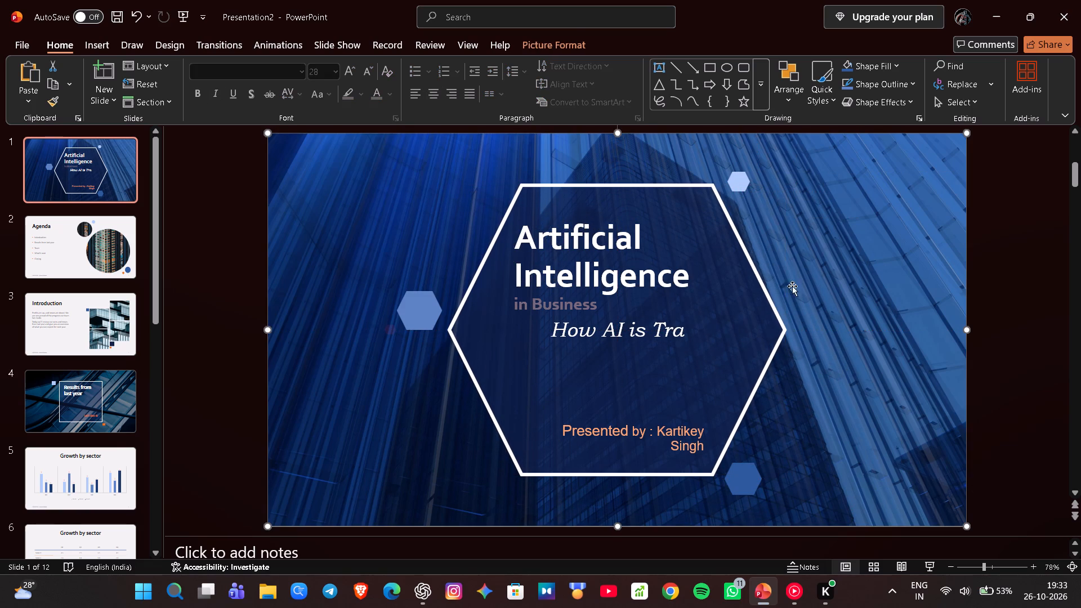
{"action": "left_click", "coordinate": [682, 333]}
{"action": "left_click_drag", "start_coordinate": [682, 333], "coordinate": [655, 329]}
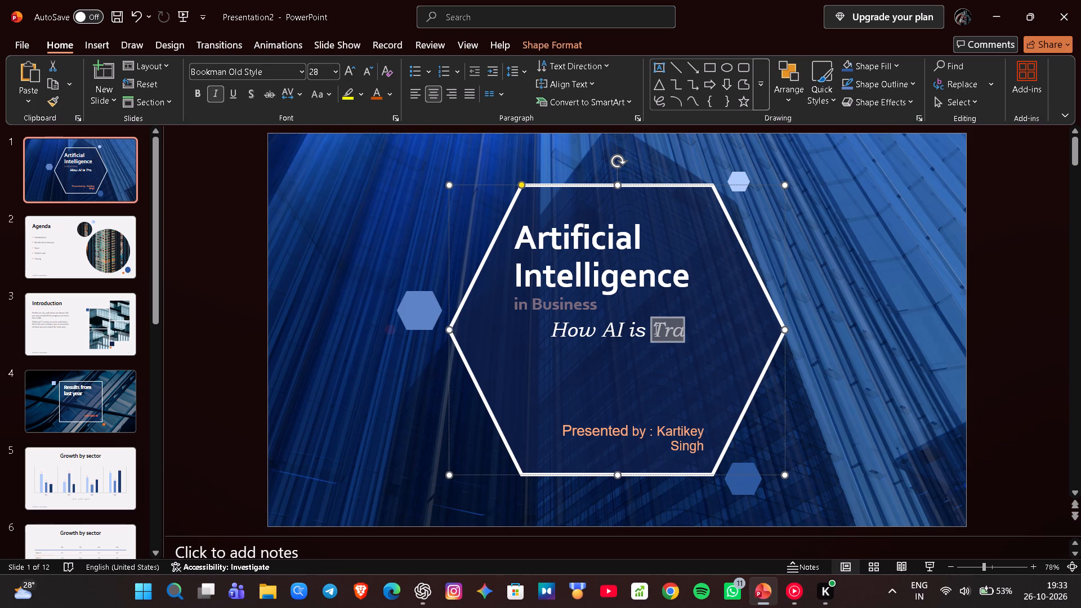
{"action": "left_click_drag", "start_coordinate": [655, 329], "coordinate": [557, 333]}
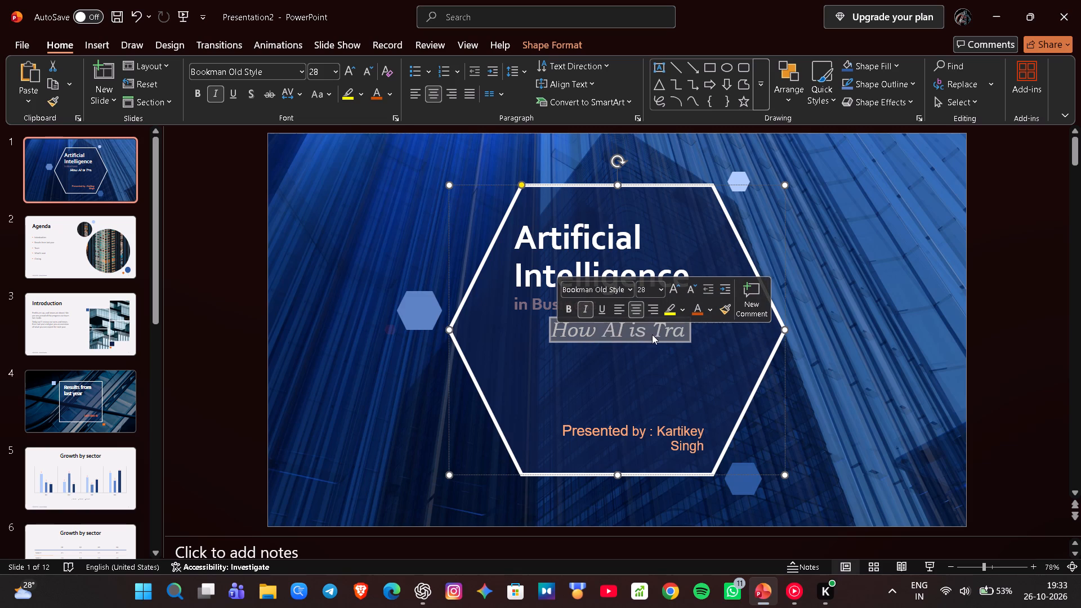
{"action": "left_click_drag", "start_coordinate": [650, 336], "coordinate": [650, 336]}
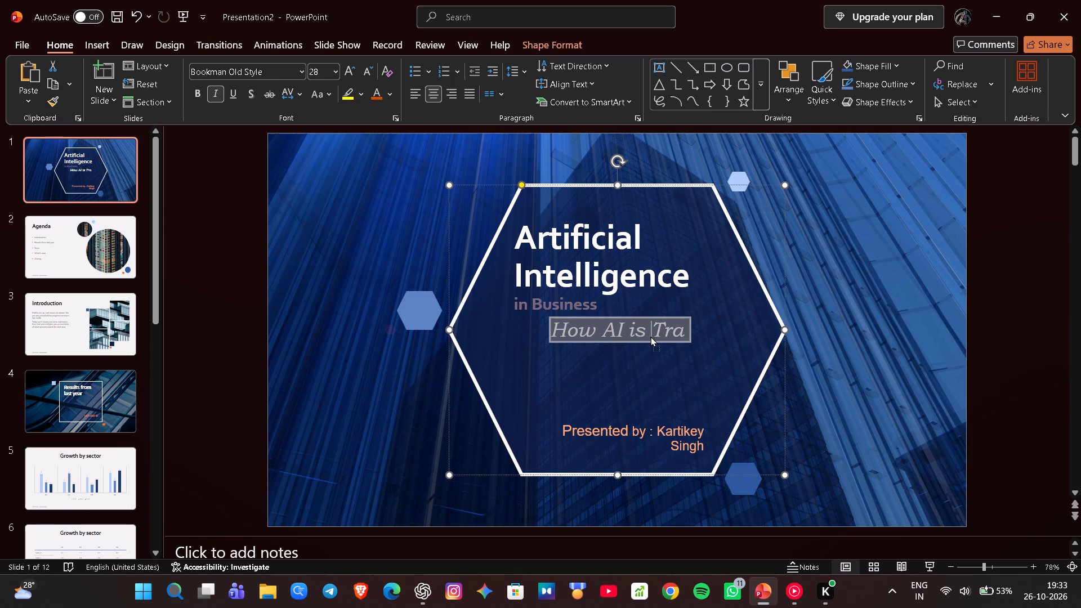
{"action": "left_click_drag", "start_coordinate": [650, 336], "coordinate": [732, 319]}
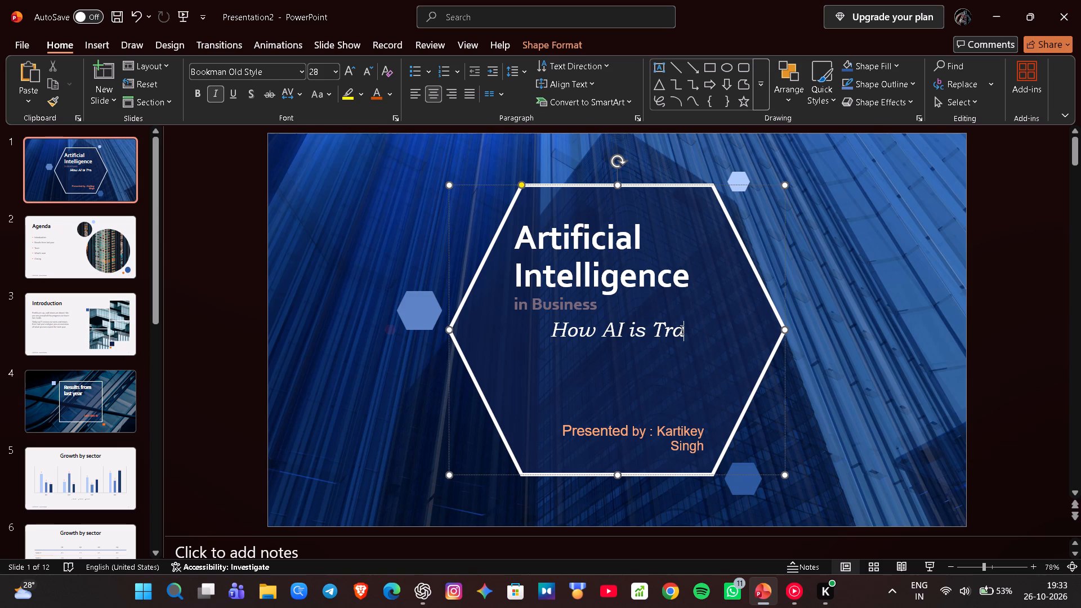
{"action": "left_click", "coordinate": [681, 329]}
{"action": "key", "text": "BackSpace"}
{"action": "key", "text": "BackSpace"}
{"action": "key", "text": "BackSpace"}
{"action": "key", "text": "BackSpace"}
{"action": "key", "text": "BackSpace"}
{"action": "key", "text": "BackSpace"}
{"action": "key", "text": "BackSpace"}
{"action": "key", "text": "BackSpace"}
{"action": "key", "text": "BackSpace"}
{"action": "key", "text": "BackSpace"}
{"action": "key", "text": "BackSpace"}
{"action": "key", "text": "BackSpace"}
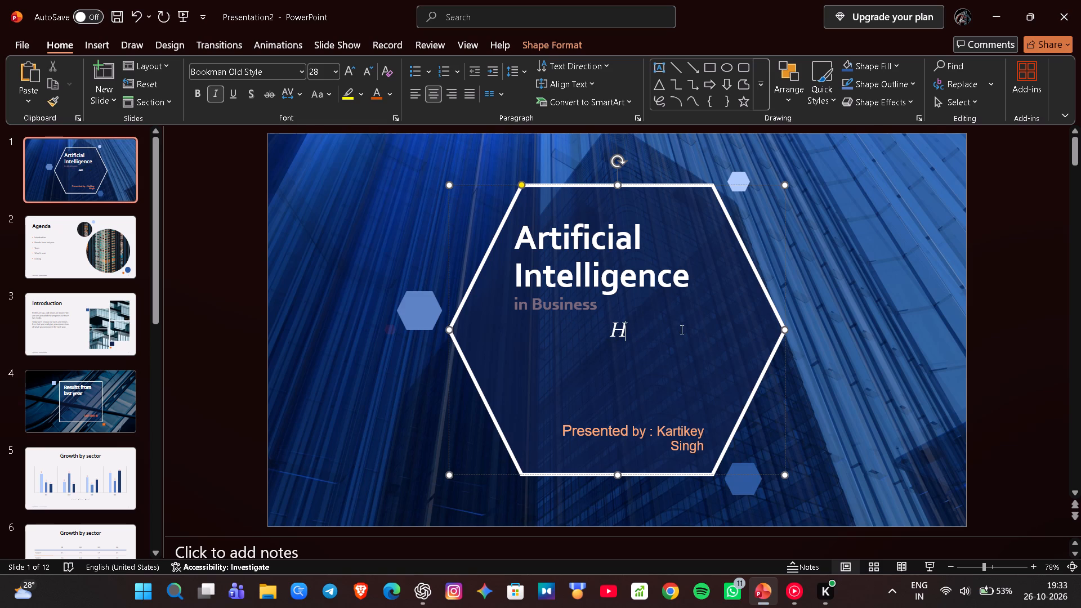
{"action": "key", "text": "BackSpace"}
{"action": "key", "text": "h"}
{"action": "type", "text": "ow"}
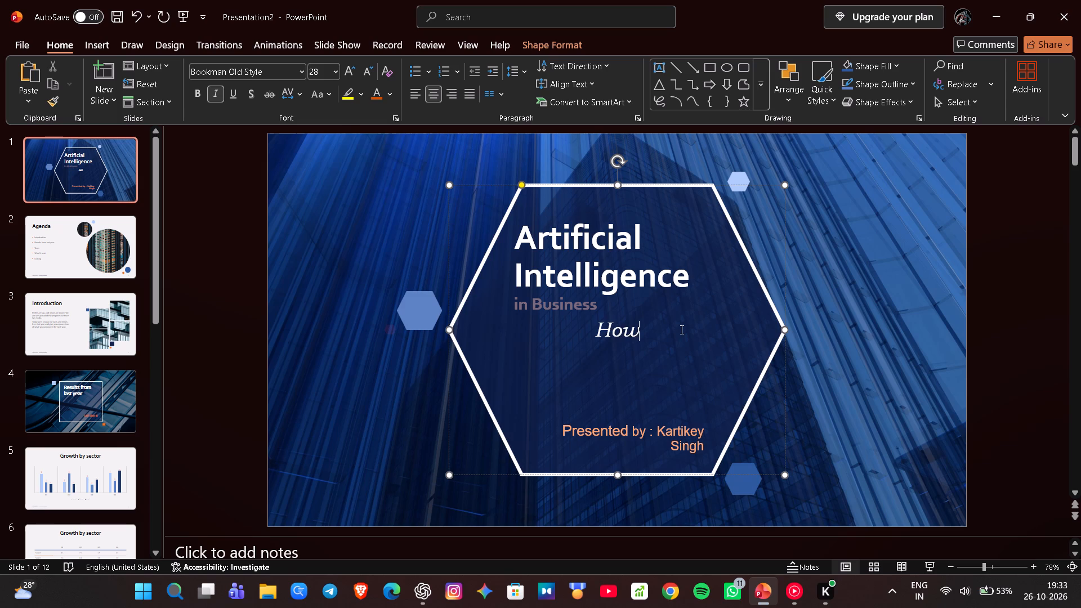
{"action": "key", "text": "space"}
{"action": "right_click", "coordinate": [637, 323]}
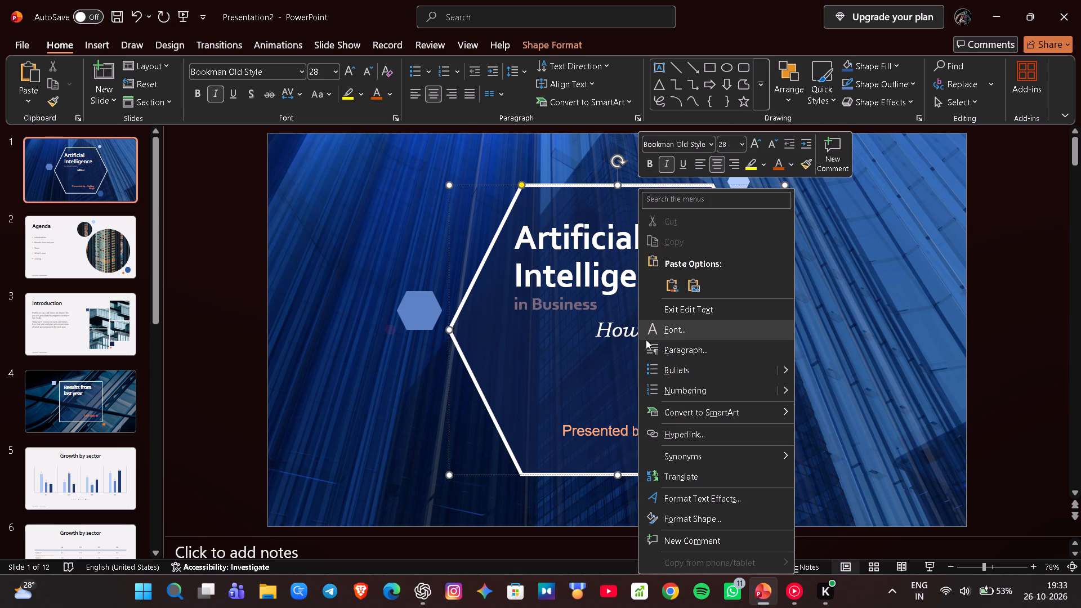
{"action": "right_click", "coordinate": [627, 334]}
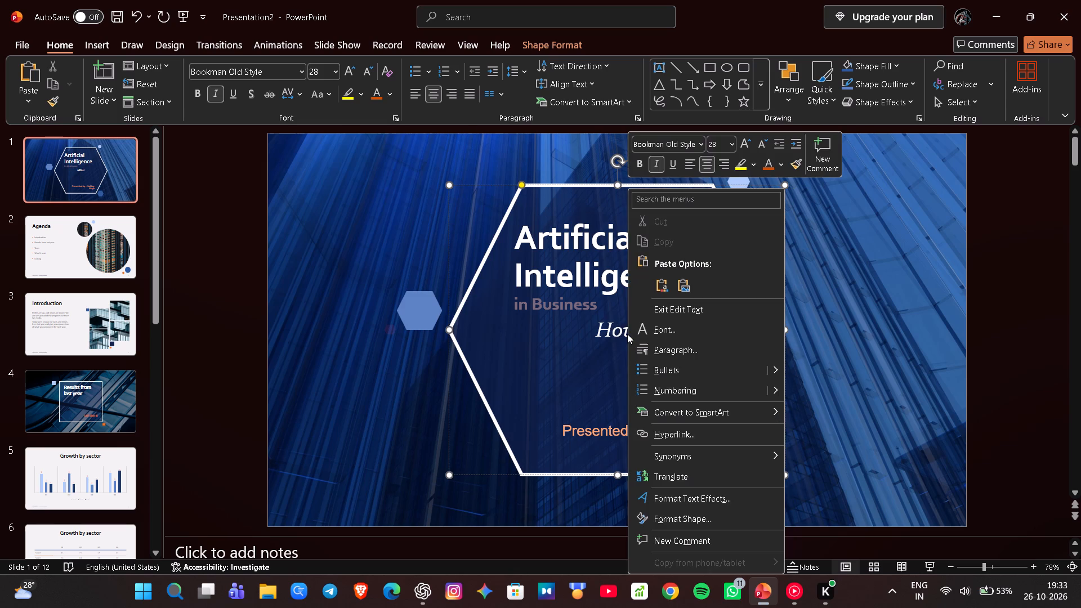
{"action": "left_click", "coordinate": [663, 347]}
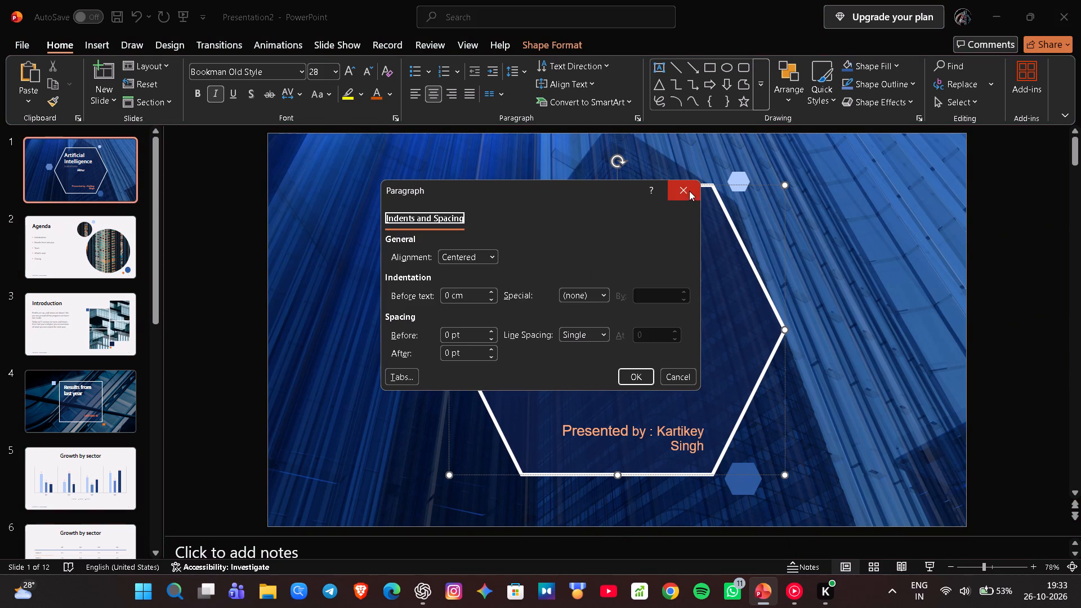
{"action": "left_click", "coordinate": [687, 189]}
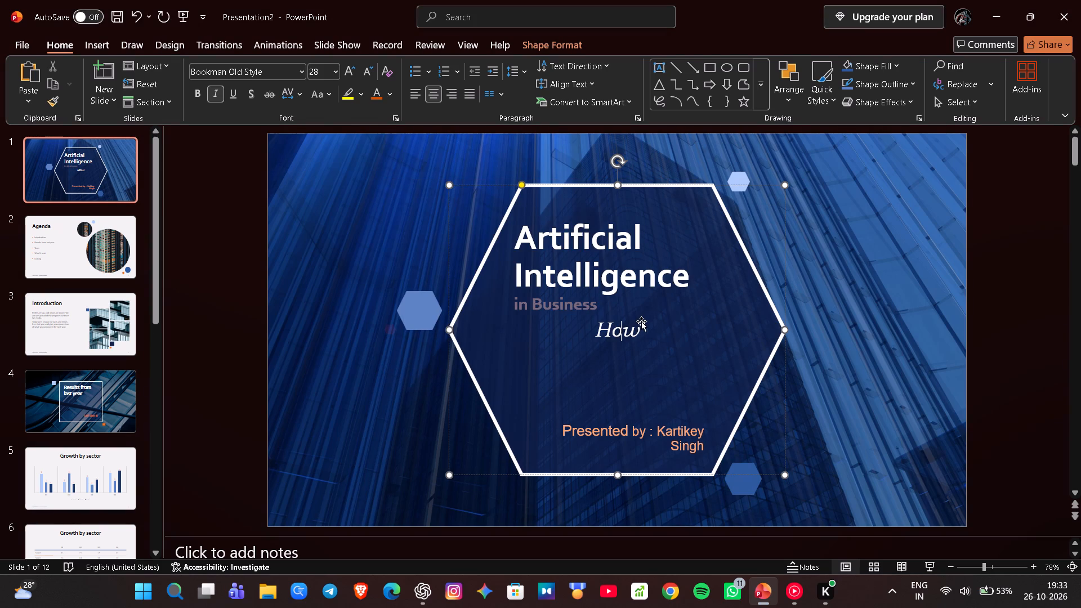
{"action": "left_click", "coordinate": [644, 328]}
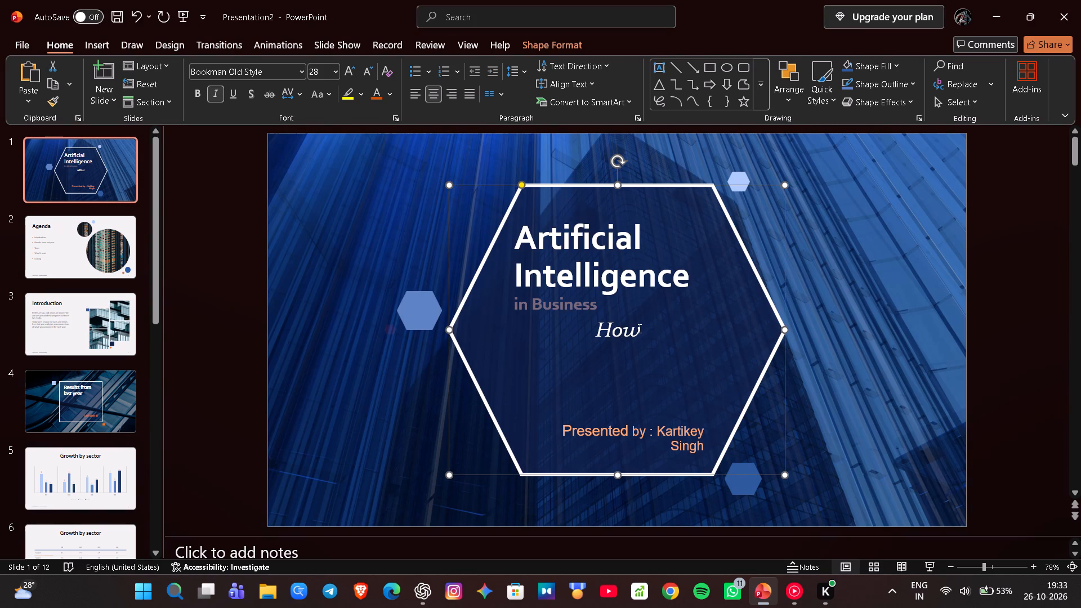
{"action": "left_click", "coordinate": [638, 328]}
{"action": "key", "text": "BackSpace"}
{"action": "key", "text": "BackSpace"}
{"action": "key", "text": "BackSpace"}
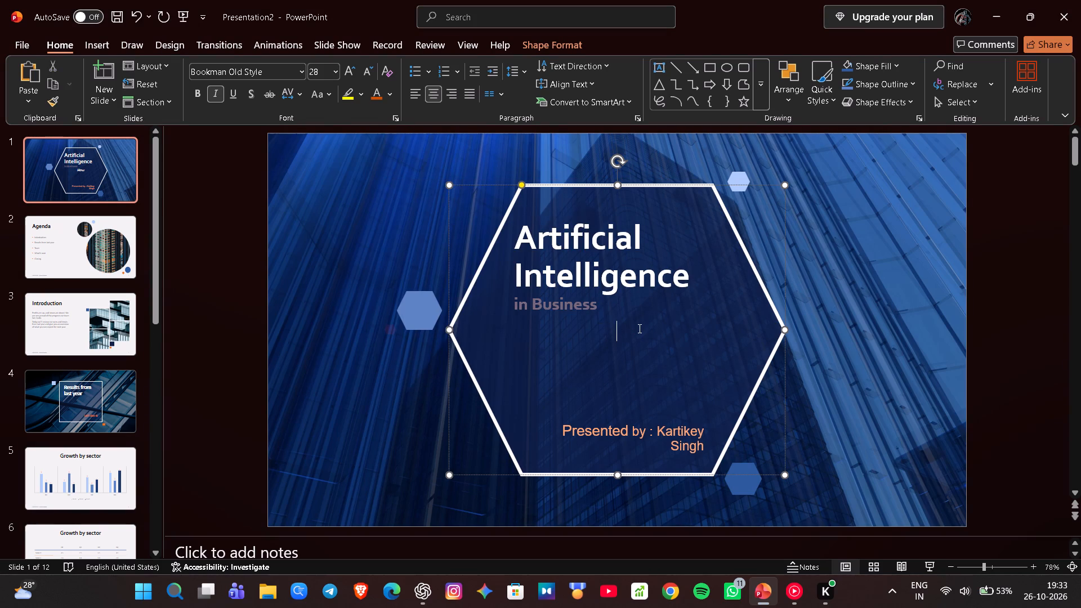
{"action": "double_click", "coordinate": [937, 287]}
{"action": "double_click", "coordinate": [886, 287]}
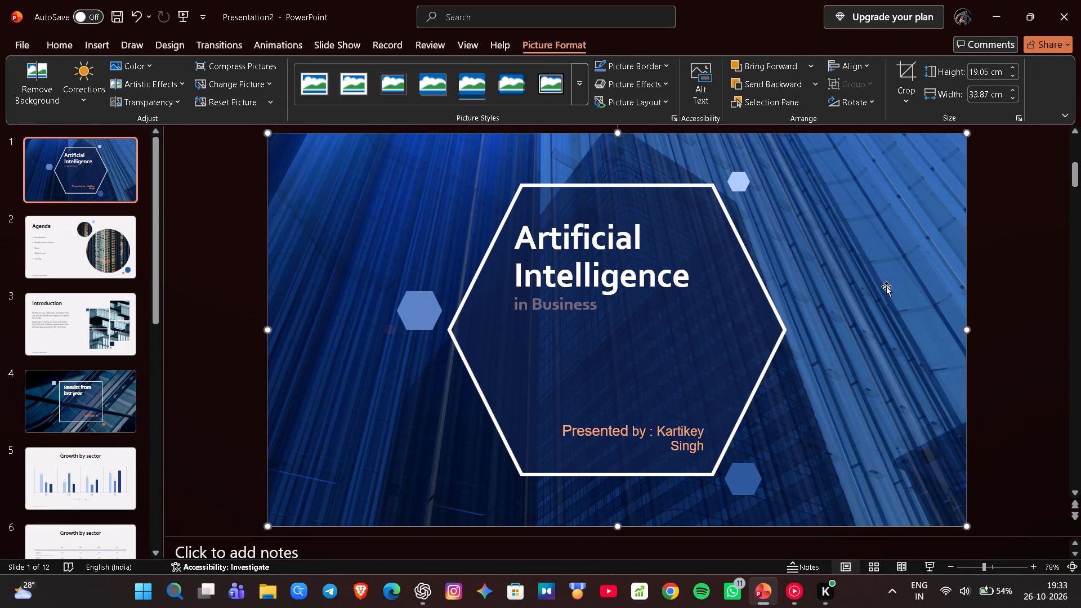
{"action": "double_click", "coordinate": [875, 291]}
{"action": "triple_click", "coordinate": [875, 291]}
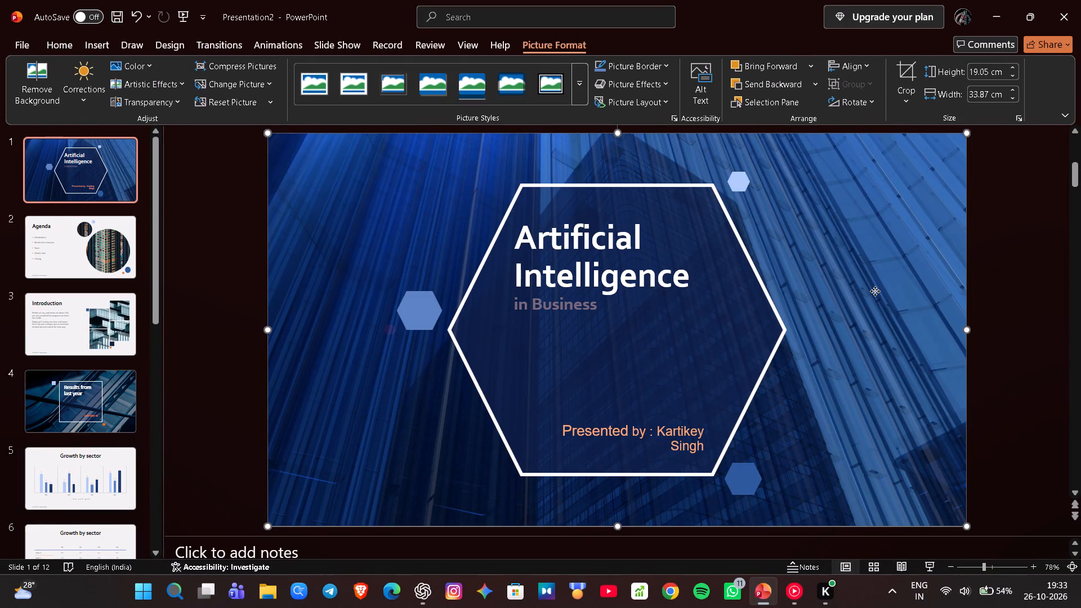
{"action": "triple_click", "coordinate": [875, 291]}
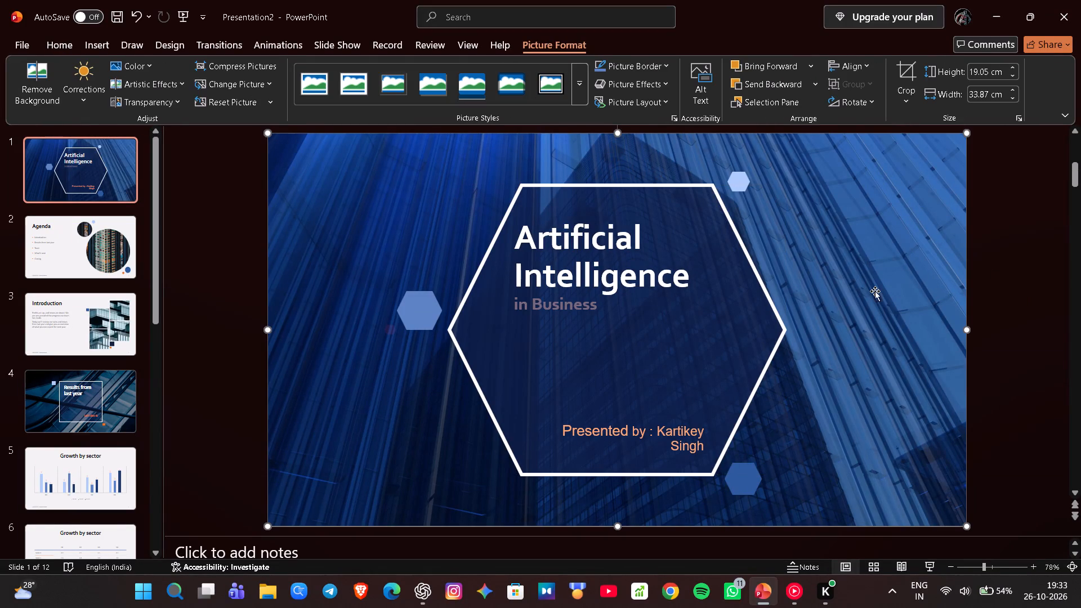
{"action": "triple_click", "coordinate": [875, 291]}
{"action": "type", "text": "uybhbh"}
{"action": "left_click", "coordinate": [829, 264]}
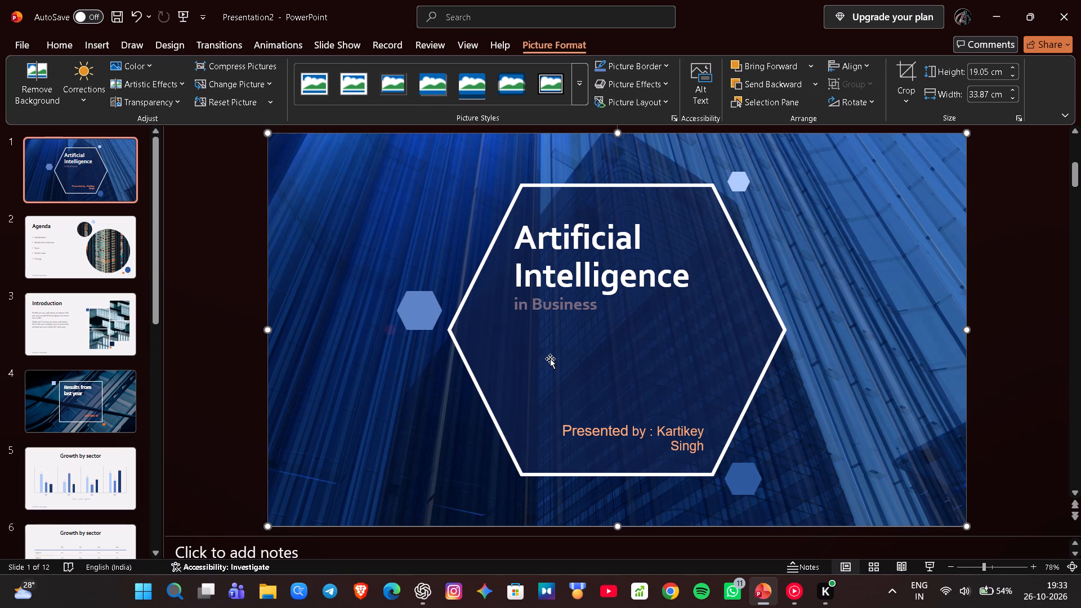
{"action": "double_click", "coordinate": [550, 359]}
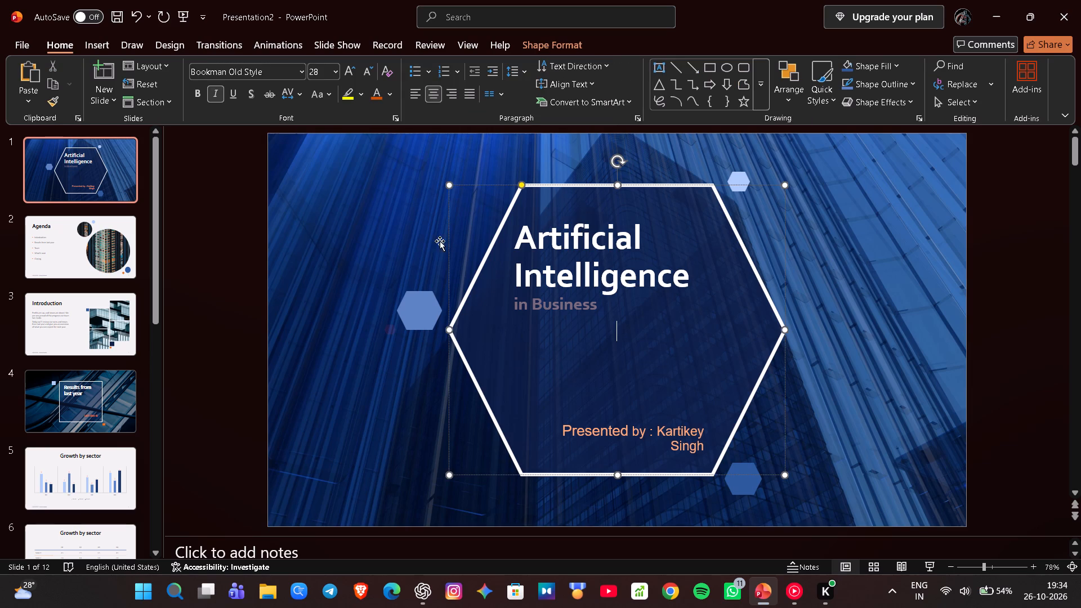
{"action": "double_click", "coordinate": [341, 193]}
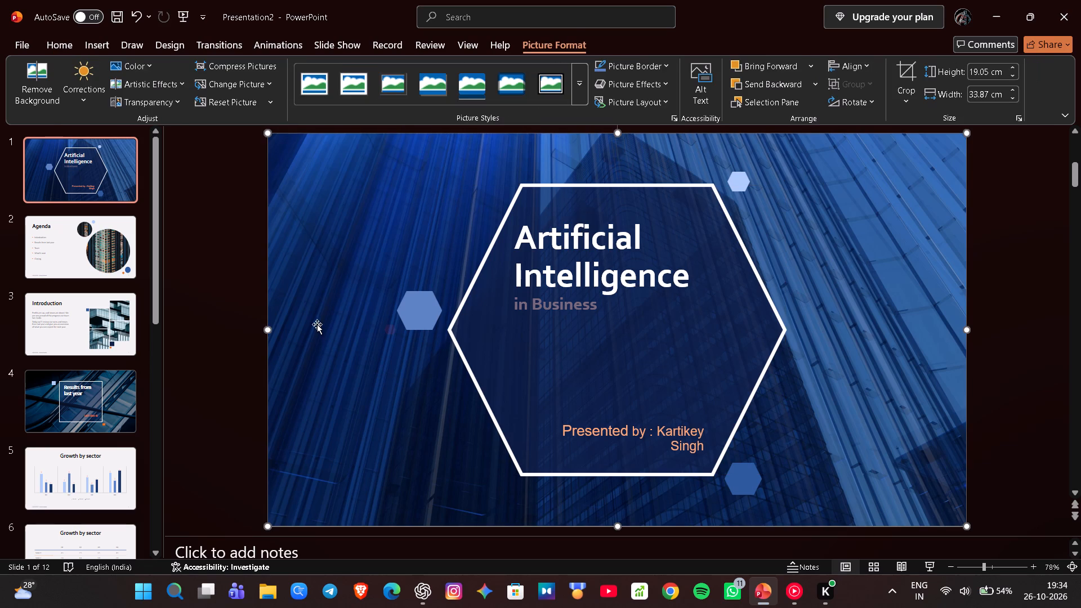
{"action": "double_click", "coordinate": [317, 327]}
Enter the tagline "How AI is transforming our Lives" inside the title slide's large hexagon.
{"action": "double_click", "coordinate": [489, 339]}
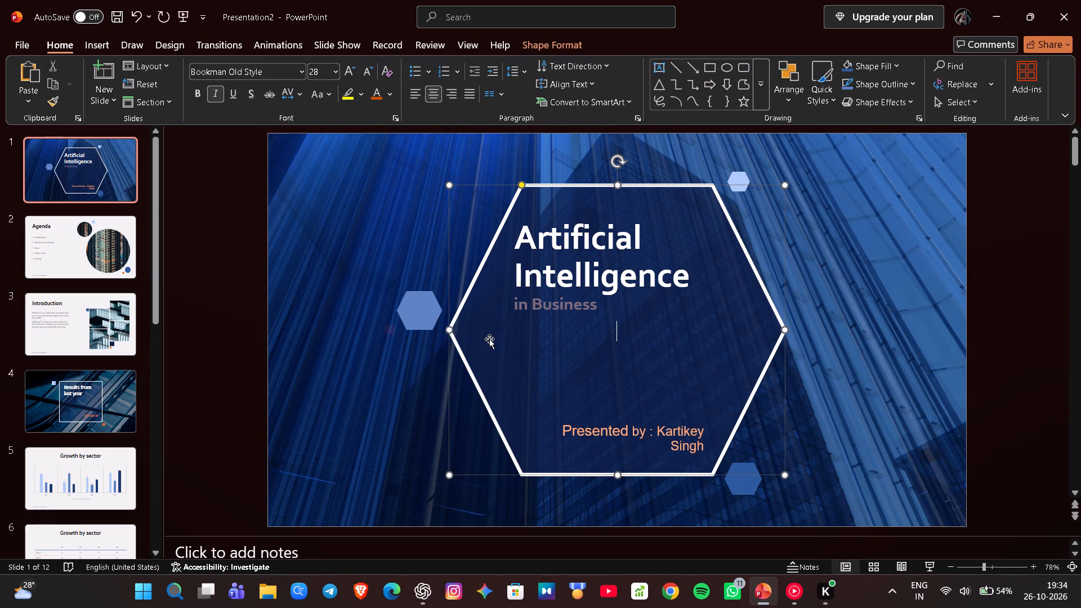
{"action": "key", "text": "h"}
{"action": "type", "text": "ow"}
{"action": "key", "text": "space"}
{"action": "type", "text": "AI"}
{"action": "key", "text": "space"}
{"action": "type", "text": "is"}
{"action": "key", "text": "space"}
{"action": "type", "text": "transforming"}
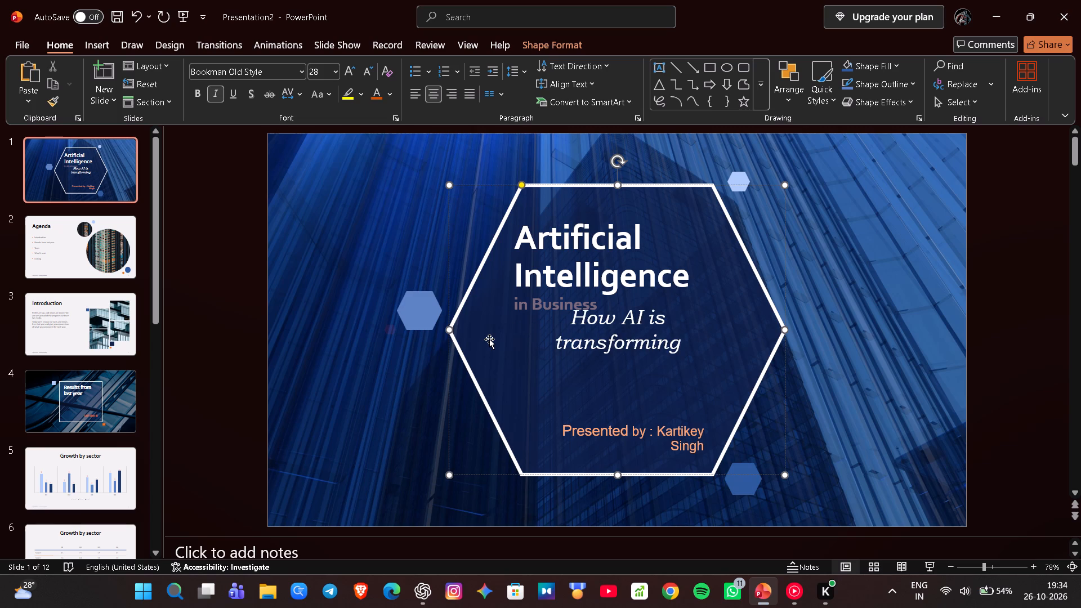
{"action": "key", "text": "space"}
{"action": "type", "text": "our"}
{"action": "key", "text": "space"}
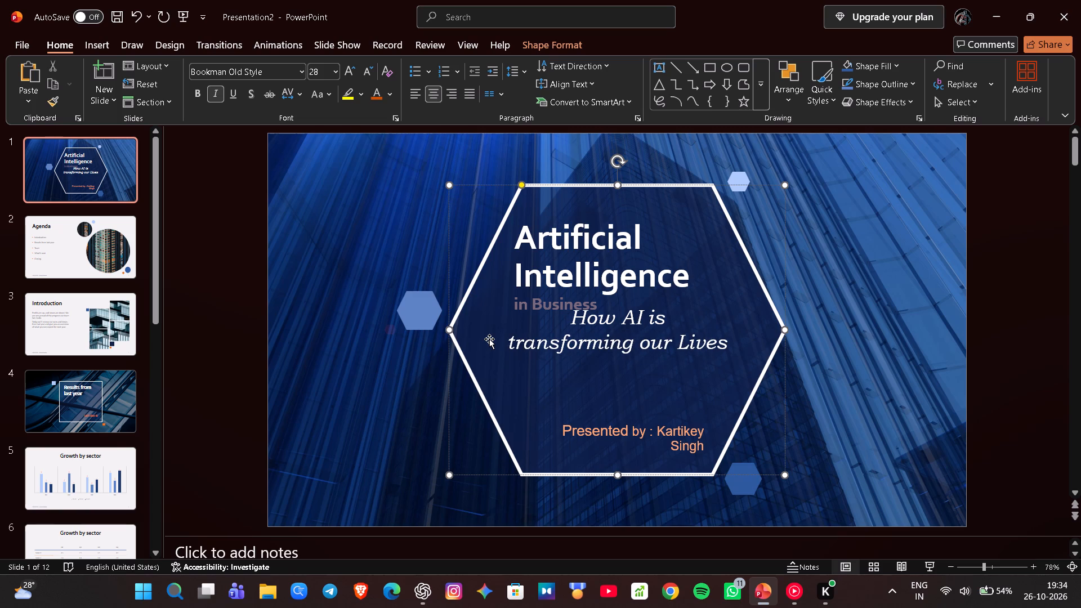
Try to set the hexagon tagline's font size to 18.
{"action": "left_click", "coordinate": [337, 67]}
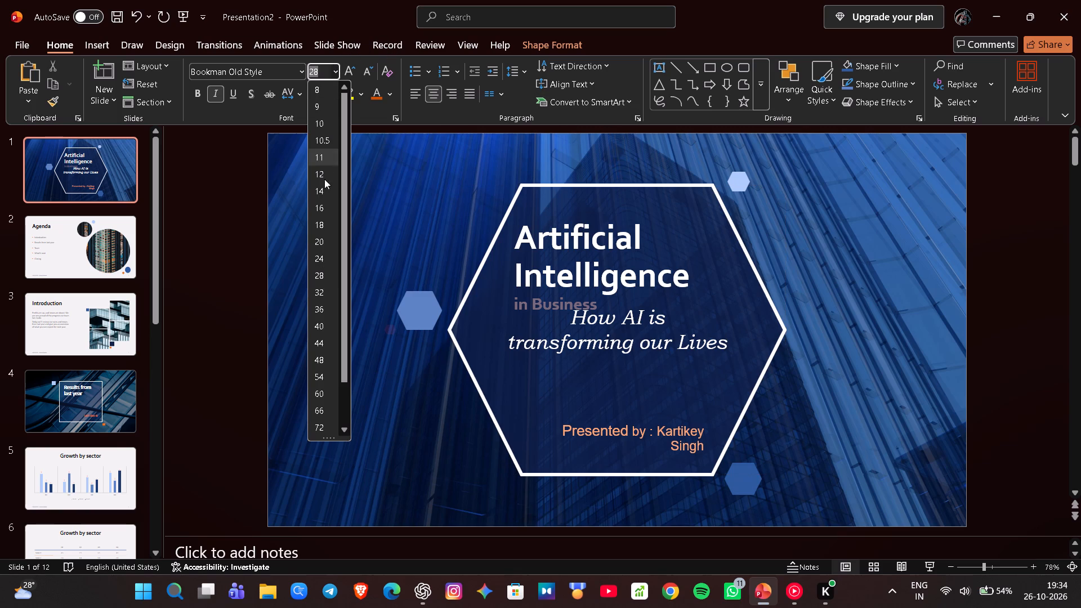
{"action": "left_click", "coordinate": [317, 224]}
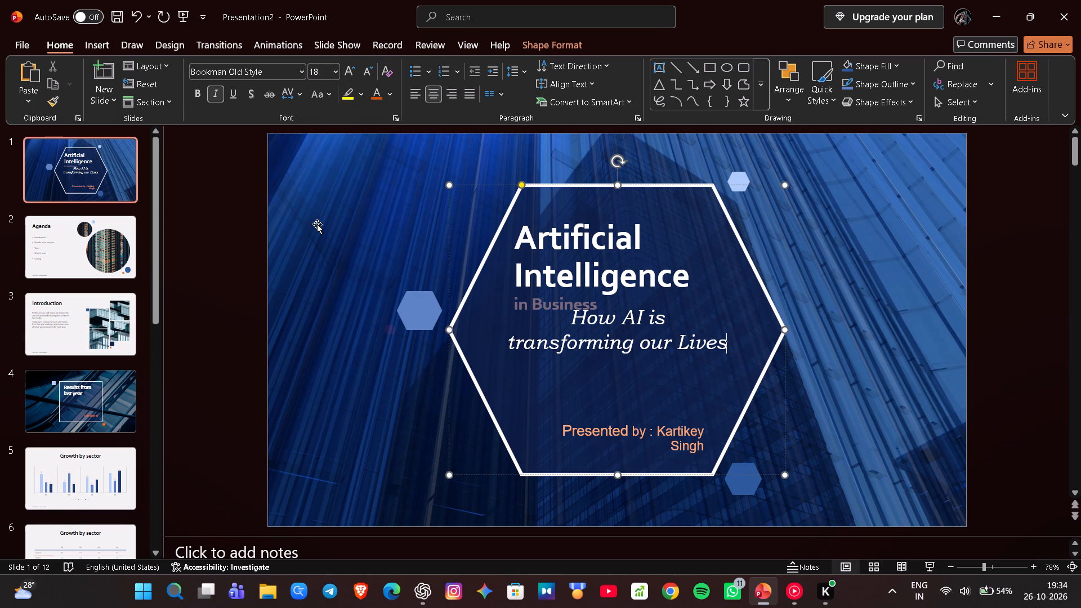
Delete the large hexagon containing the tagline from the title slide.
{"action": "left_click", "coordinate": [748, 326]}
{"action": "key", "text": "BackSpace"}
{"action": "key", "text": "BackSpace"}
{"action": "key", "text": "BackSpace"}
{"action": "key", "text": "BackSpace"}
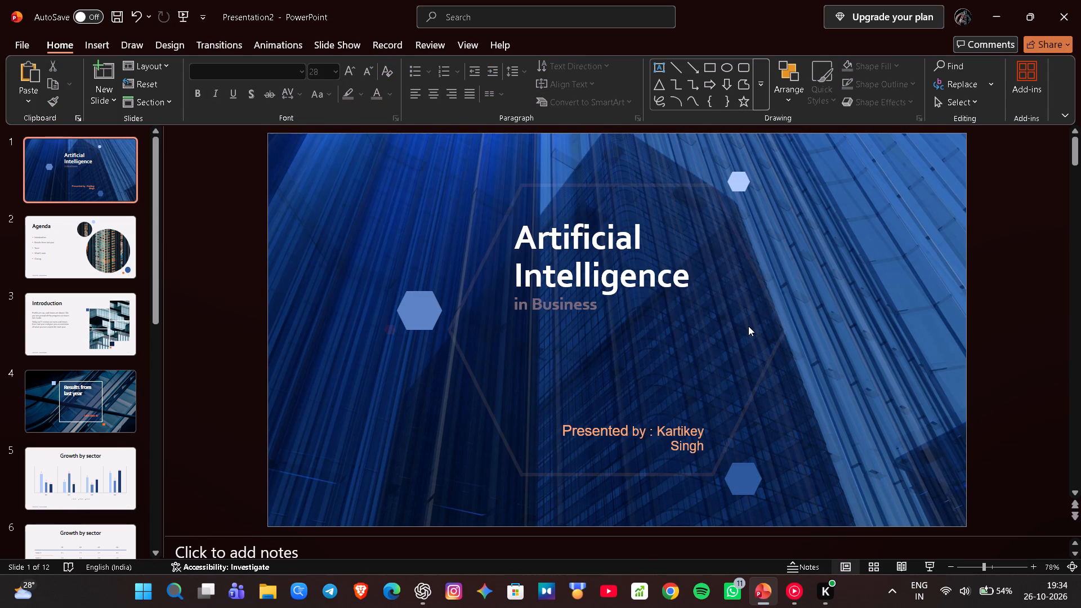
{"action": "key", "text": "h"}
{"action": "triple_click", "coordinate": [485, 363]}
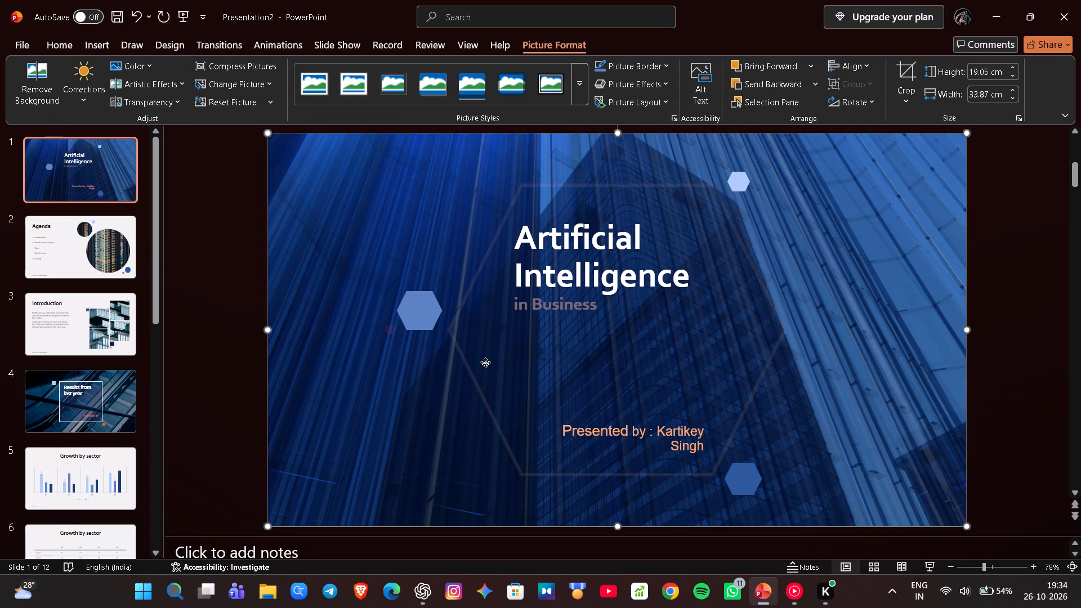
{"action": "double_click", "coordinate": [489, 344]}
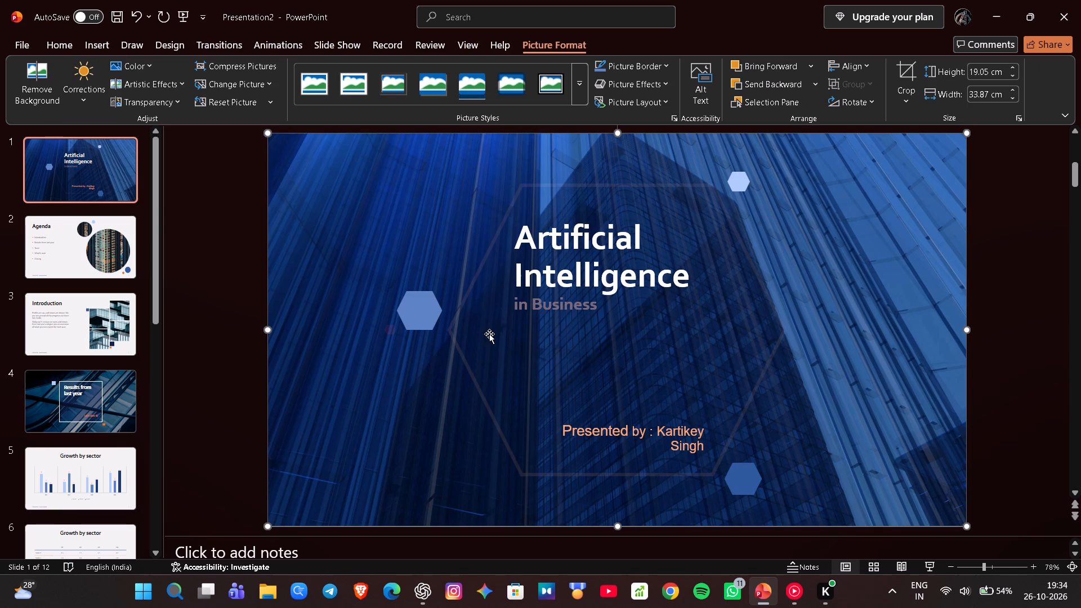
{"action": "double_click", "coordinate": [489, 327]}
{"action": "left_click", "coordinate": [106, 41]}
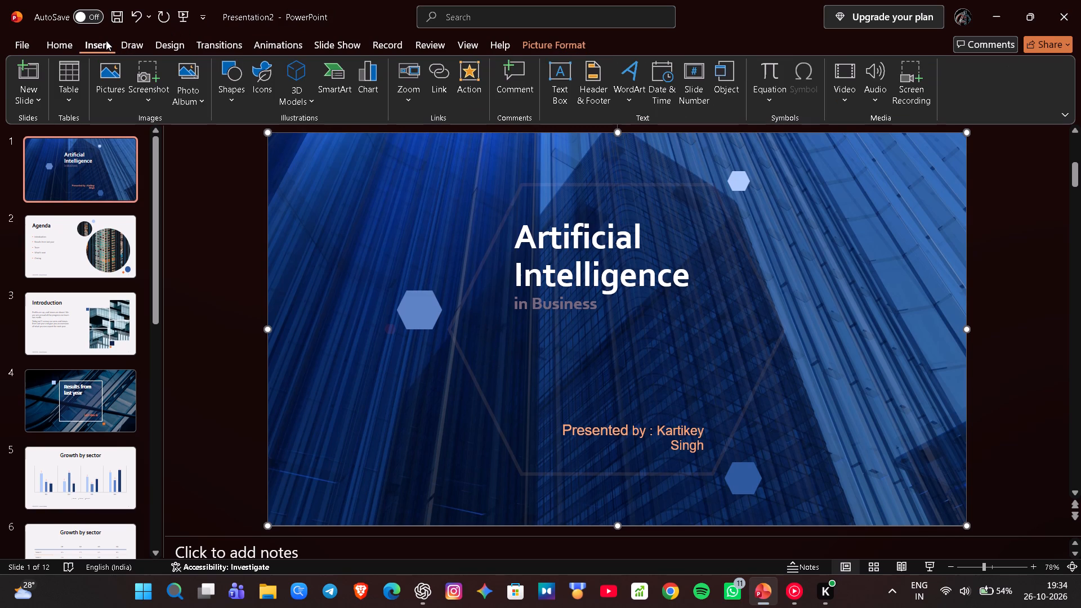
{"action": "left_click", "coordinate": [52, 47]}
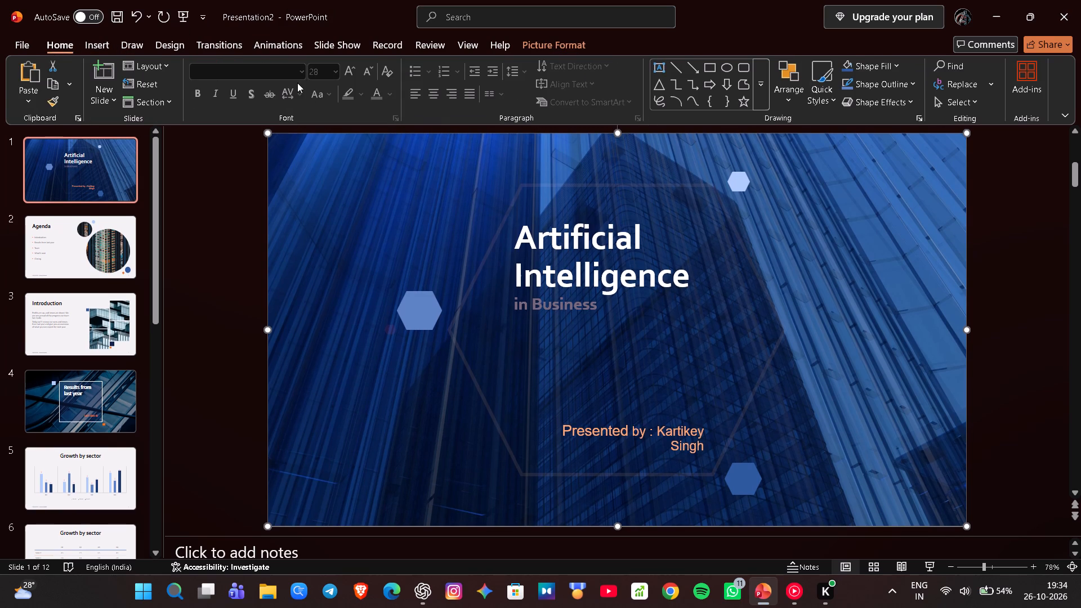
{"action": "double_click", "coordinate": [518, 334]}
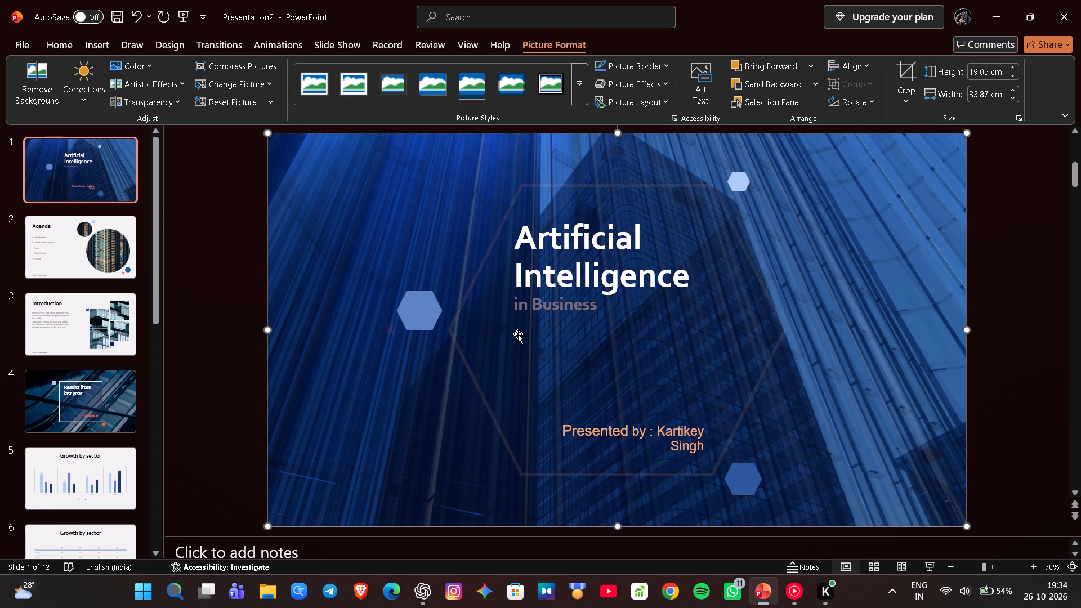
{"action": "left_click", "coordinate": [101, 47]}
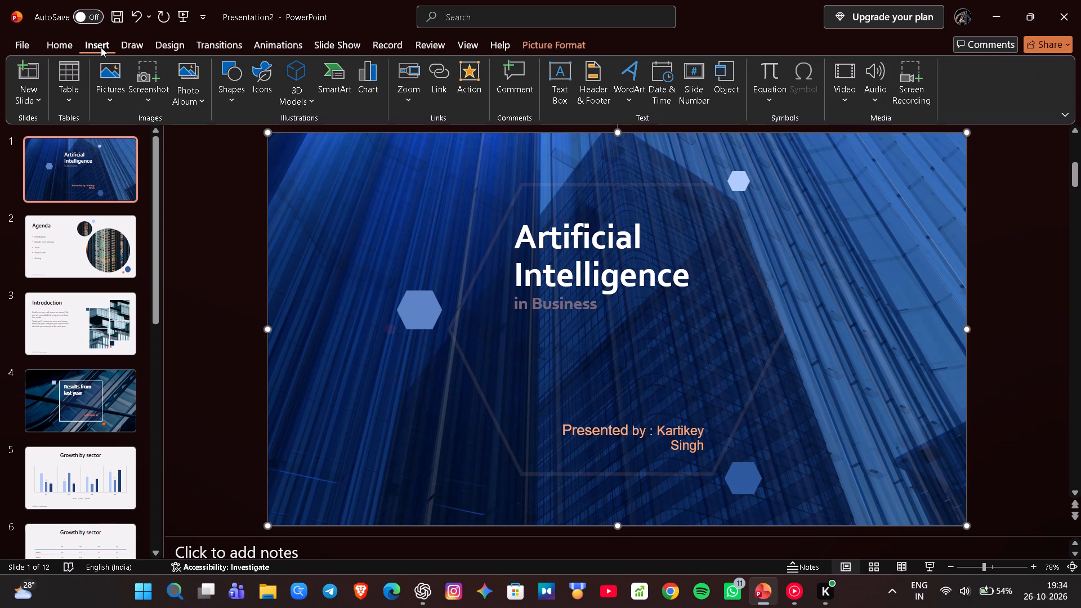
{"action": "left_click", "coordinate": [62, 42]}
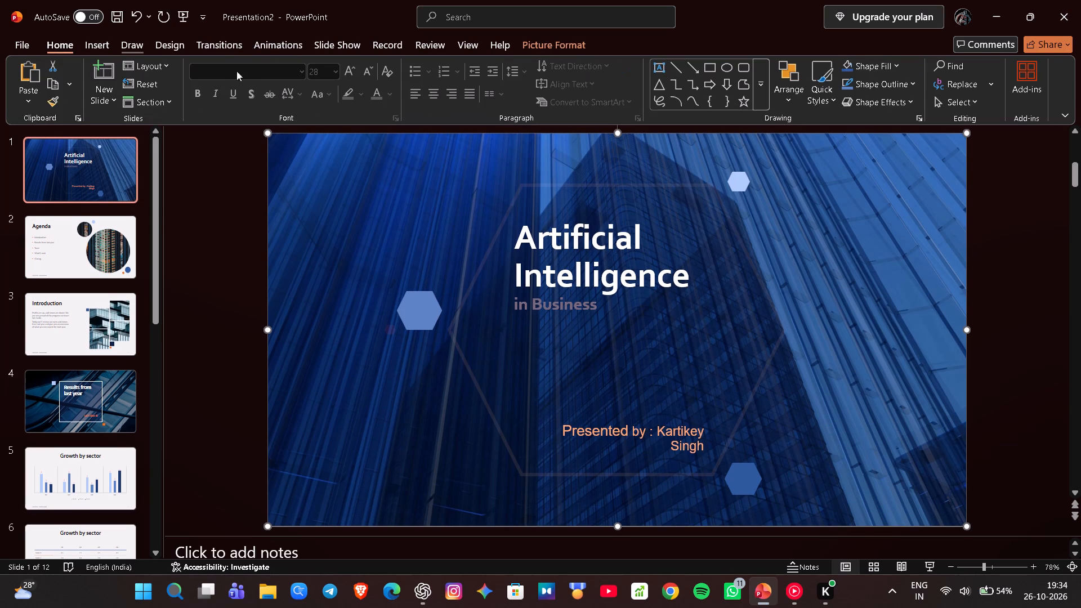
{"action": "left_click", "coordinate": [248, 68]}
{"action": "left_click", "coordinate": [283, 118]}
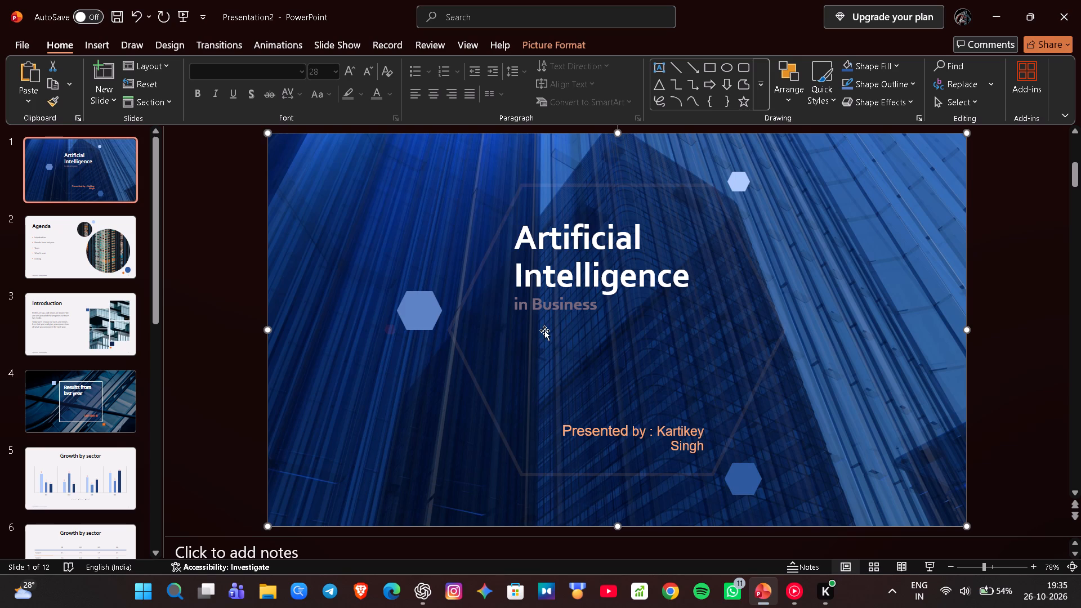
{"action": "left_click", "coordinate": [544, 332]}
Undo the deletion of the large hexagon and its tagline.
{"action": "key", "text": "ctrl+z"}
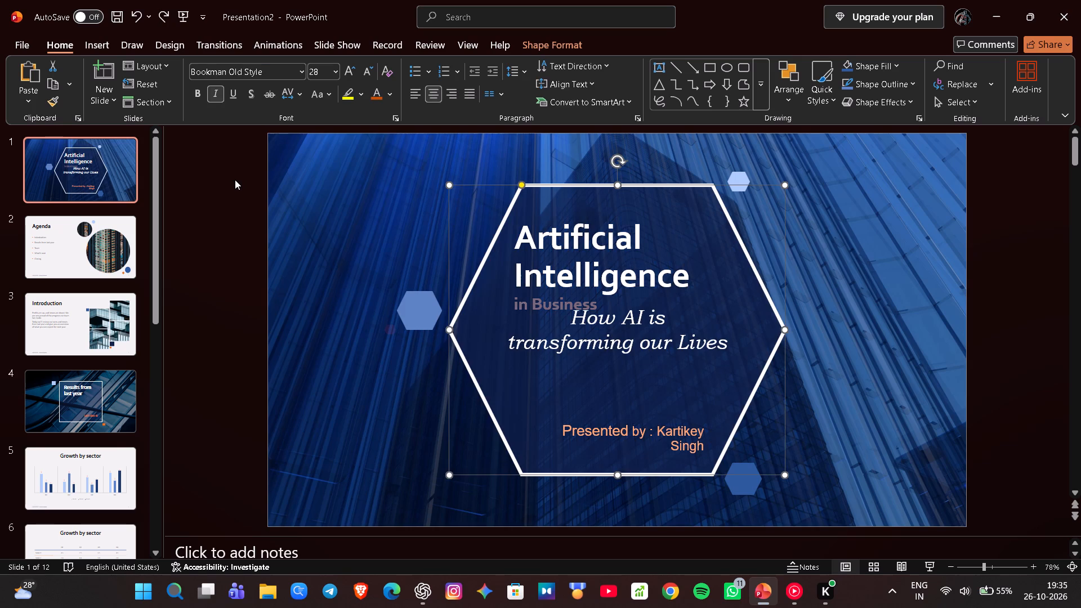
Clear the whole tagline text from the large hexagon on the title slide, keeping the shape.
{"action": "left_click", "coordinate": [741, 337]}
{"action": "double_click", "coordinate": [730, 342]}
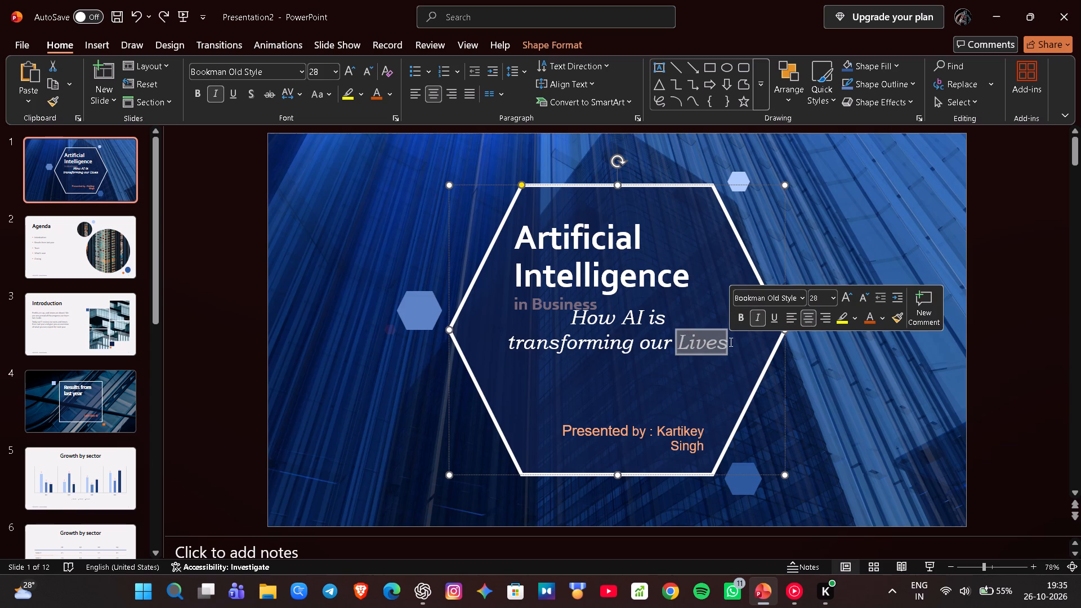
{"action": "key", "text": "BackSpace"}
{"action": "key", "text": "BackSpace"}
{"action": "key", "text": "BackSpace"}
{"action": "key", "text": "BackSpace"}
{"action": "key", "text": "BackSpace"}
{"action": "key", "text": "BackSpace"}
{"action": "key", "text": "BackSpace"}
{"action": "key", "text": "BackSpace"}
{"action": "key", "text": "BackSpace"}
{"action": "key", "text": "BackSpace"}
{"action": "key", "text": "BackSpace"}
{"action": "key", "text": "BackSpace"}
{"action": "key", "text": "BackSpace"}
{"action": "key", "text": "BackSpace"}
{"action": "key", "text": "BackSpace"}
{"action": "key", "text": "BackSpace"}
{"action": "key", "text": "BackSpace"}
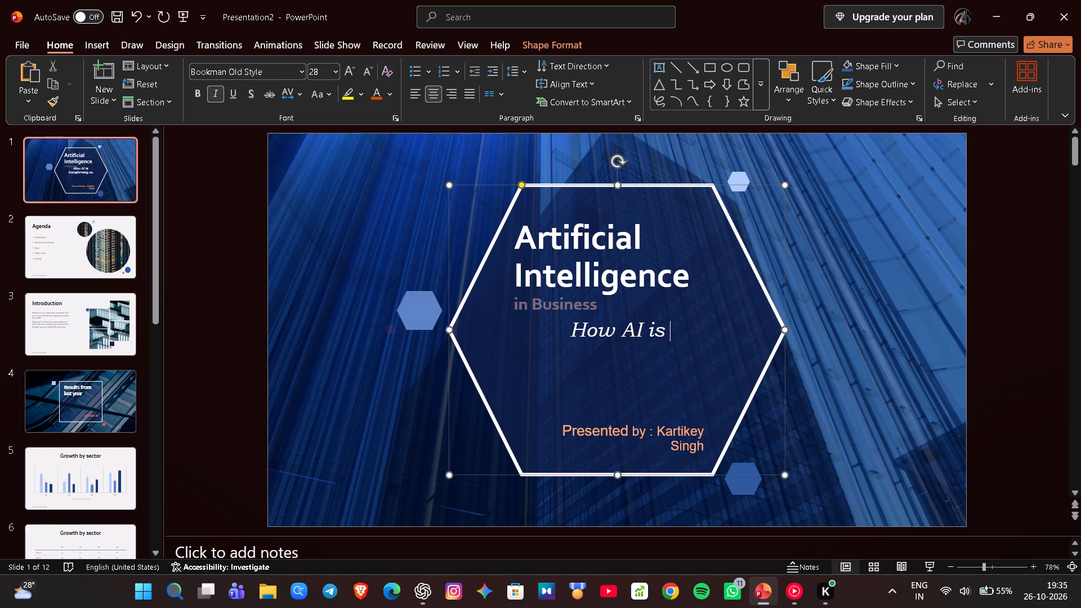
{"action": "key", "text": "BackSpace"}
{"action": "key", "text": "BackSpace"}
{"action": "key", "text": "BackSpace"}
{"action": "key", "text": "BackSpace"}
{"action": "key", "text": "BackSpace"}
{"action": "key", "text": "BackSpace"}
{"action": "key", "text": "BackSpace"}
{"action": "key", "text": "BackSpace"}
{"action": "key", "text": "BackSpace"}
{"action": "key", "text": "BackSpace"}
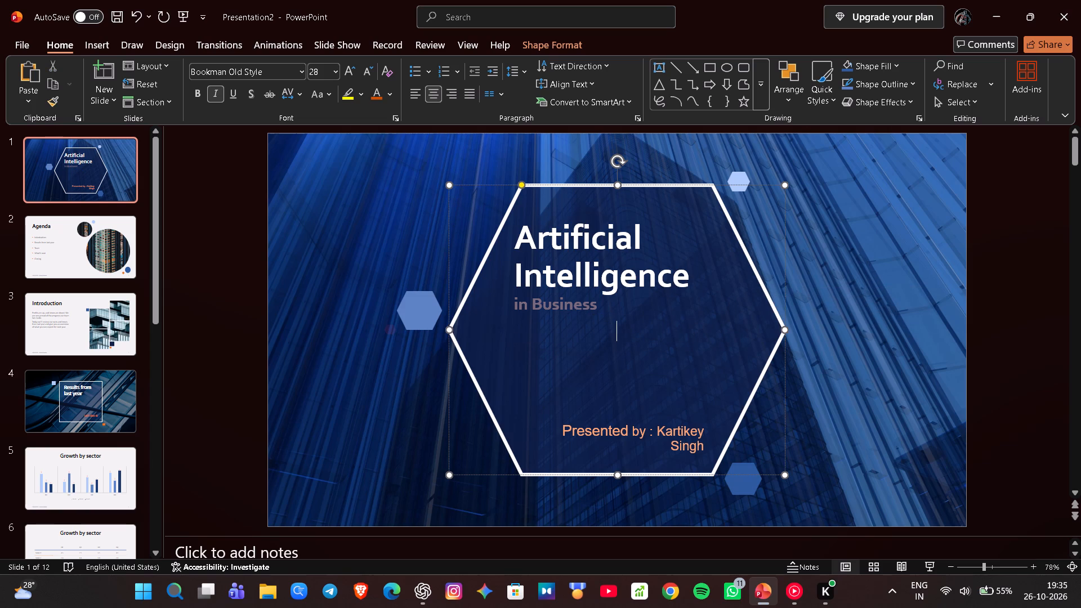
{"action": "double_click", "coordinate": [505, 336]}
{"action": "double_click", "coordinate": [499, 382]}
{"action": "key", "text": "BackSpace"}
Enter the tagline "How AI is Transforming our Lives" in the empty large hexagon at font size 18.
{"action": "left_click", "coordinate": [336, 71]}
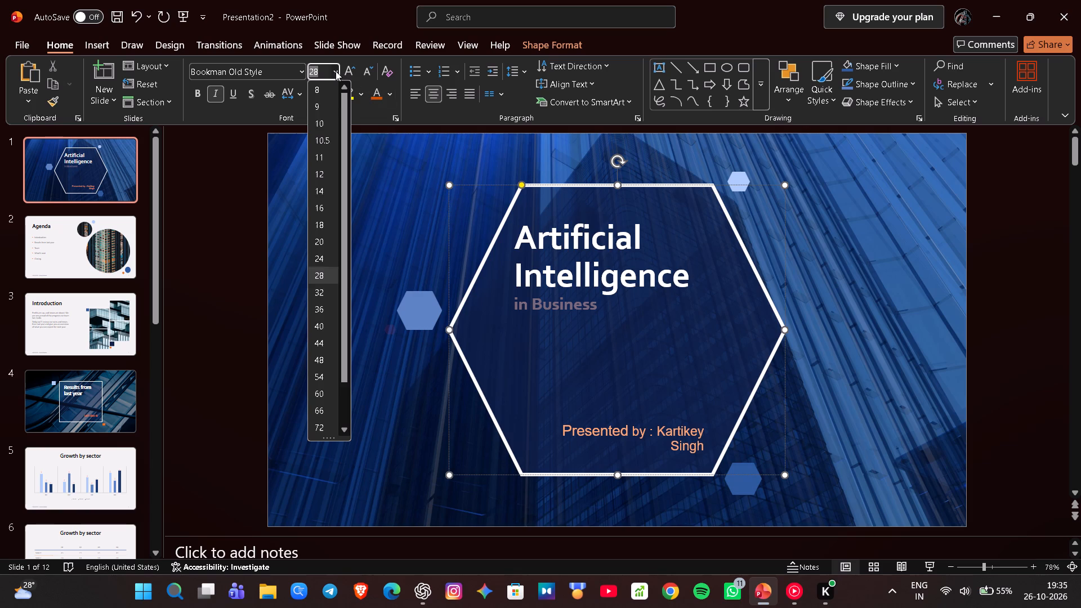
{"action": "left_click", "coordinate": [325, 222]}
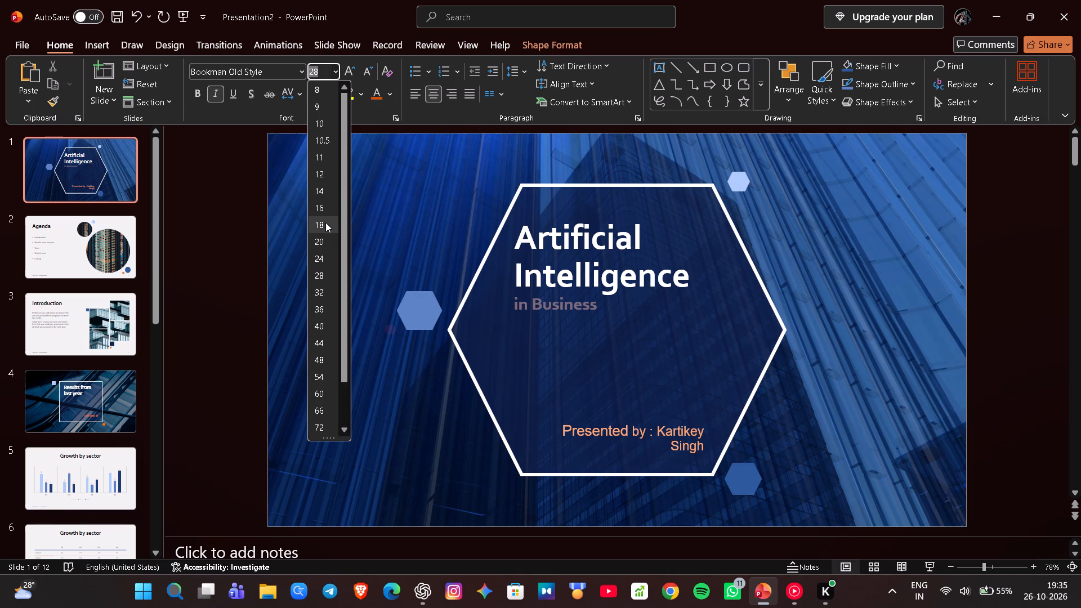
{"action": "double_click", "coordinate": [490, 325]}
{"action": "double_click", "coordinate": [494, 379]}
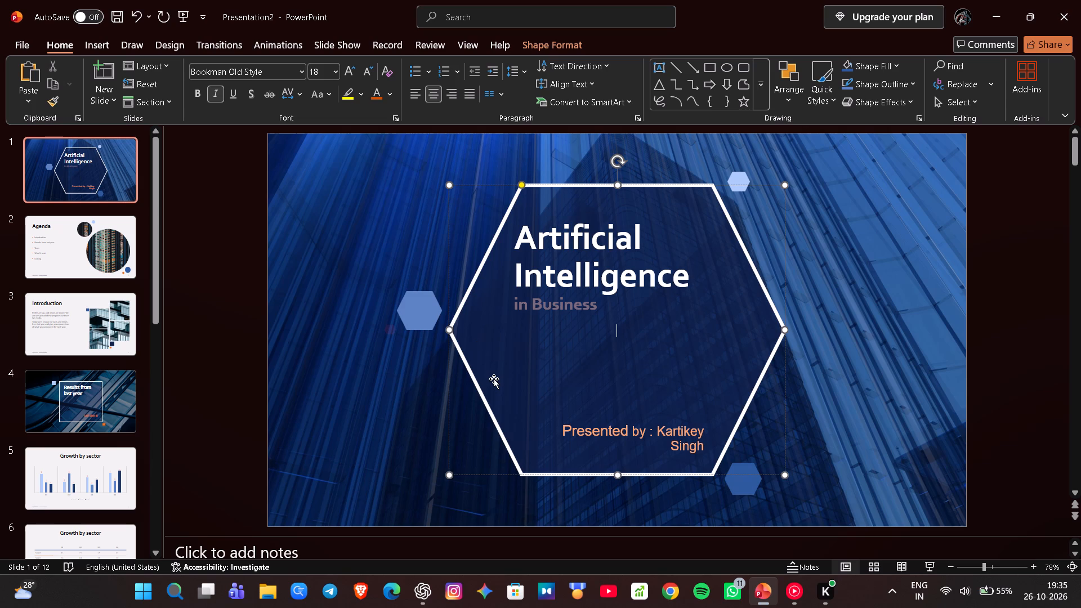
{"action": "double_click", "coordinate": [494, 379]}
{"action": "key", "text": "h"}
{"action": "key", "text": "h"}
{"action": "key", "text": "BackSpace"}
{"action": "key", "text": "BackSpace"}
{"action": "type", "text": "ow a"}
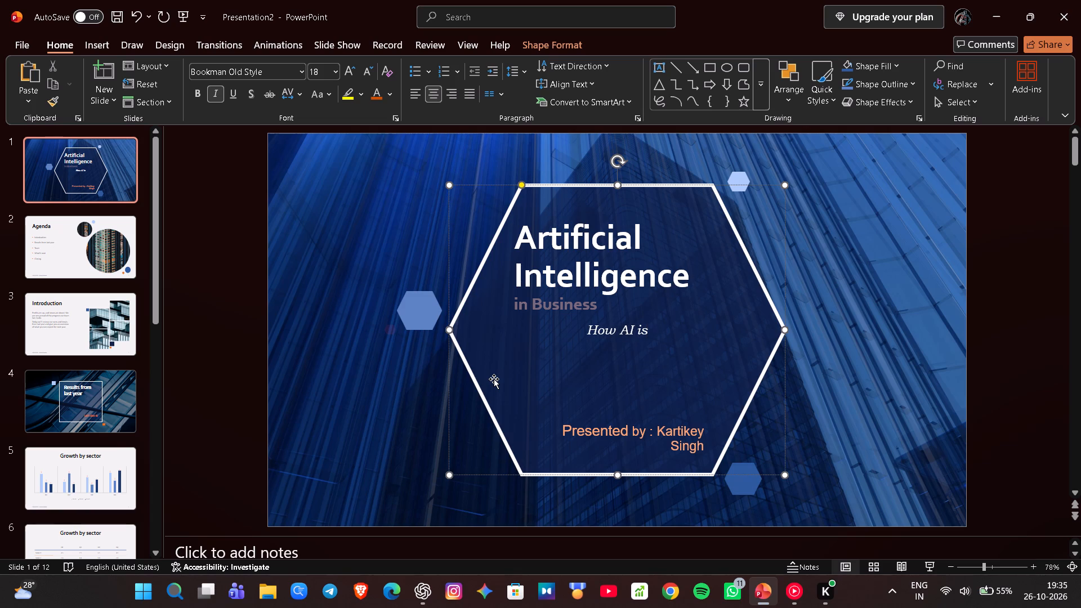
{"action": "key", "text": "t"}
{"action": "type", "text": "ransforming"}
{"action": "key", "text": "space"}
{"action": "key", "text": "o"}
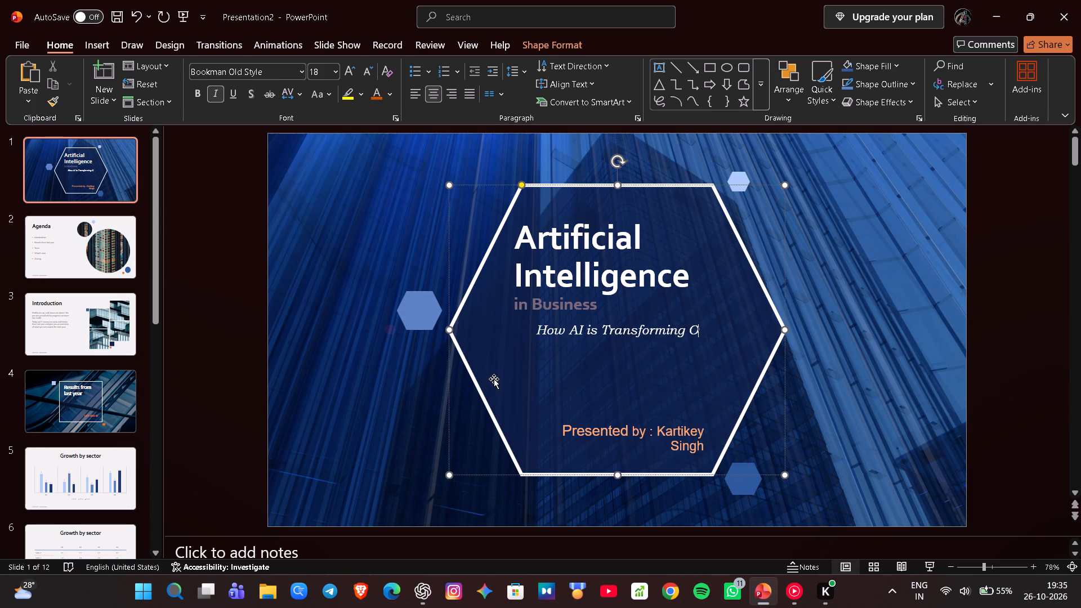
{"action": "key", "text": "BackSpace"}
{"action": "type", "text": "our"}
{"action": "key", "text": "space"}
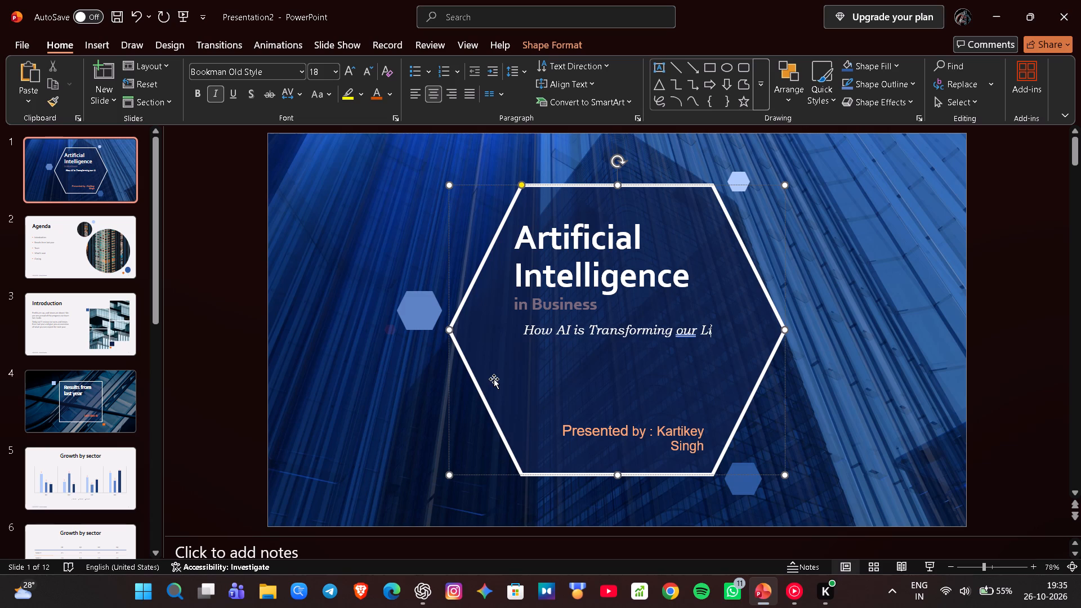
{"action": "type", "text": "ves"}
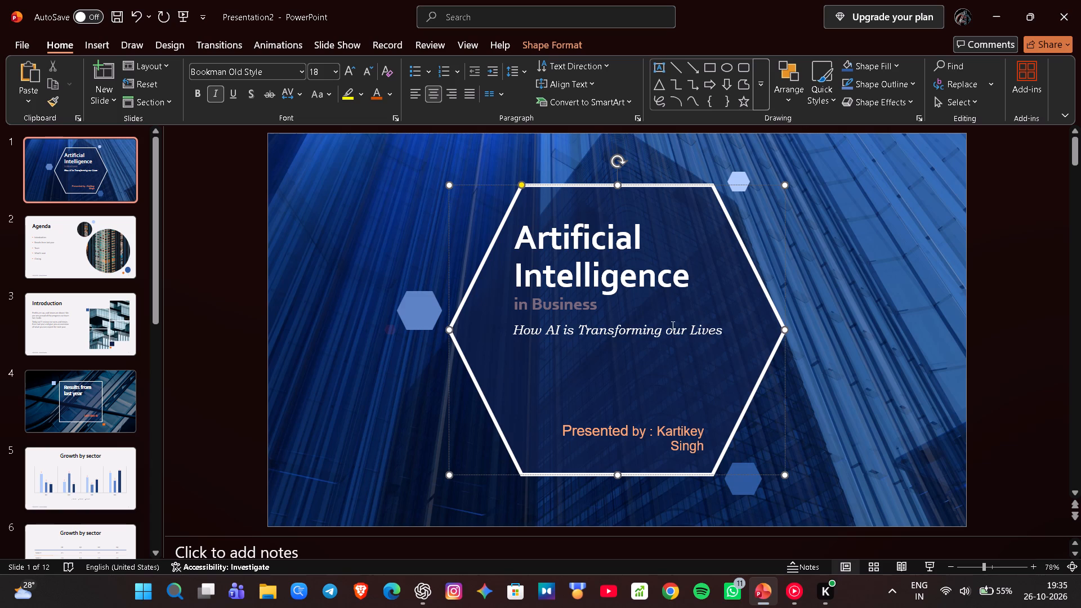
{"action": "left_click", "coordinate": [727, 330]}
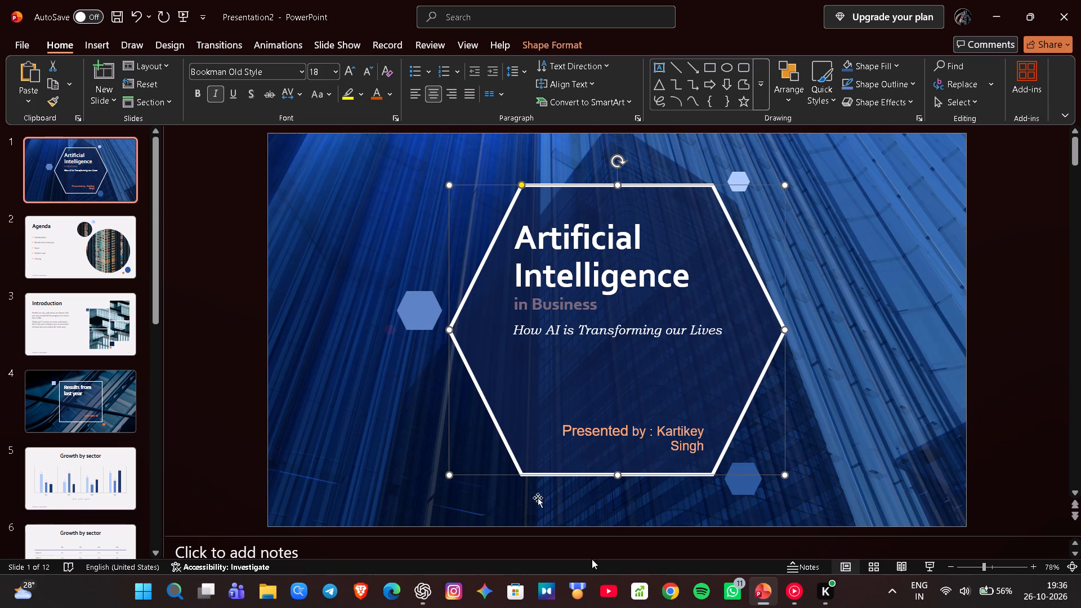
Try the different paragraph alignments on the title slide's "Presented by" credit and settle on centred.
{"action": "left_click", "coordinate": [703, 458]}
{"action": "left_click", "coordinate": [702, 440]}
{"action": "left_click_drag", "start_coordinate": [699, 441], "coordinate": [664, 419]}
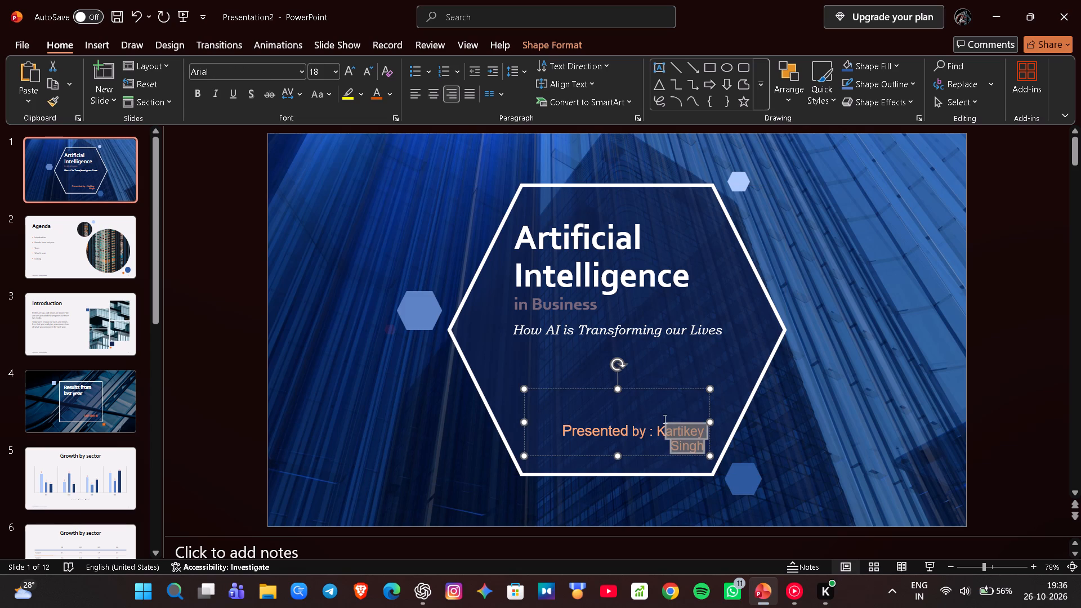
{"action": "left_click_drag", "start_coordinate": [664, 419], "coordinate": [649, 421]}
{"action": "left_click", "coordinate": [435, 95]}
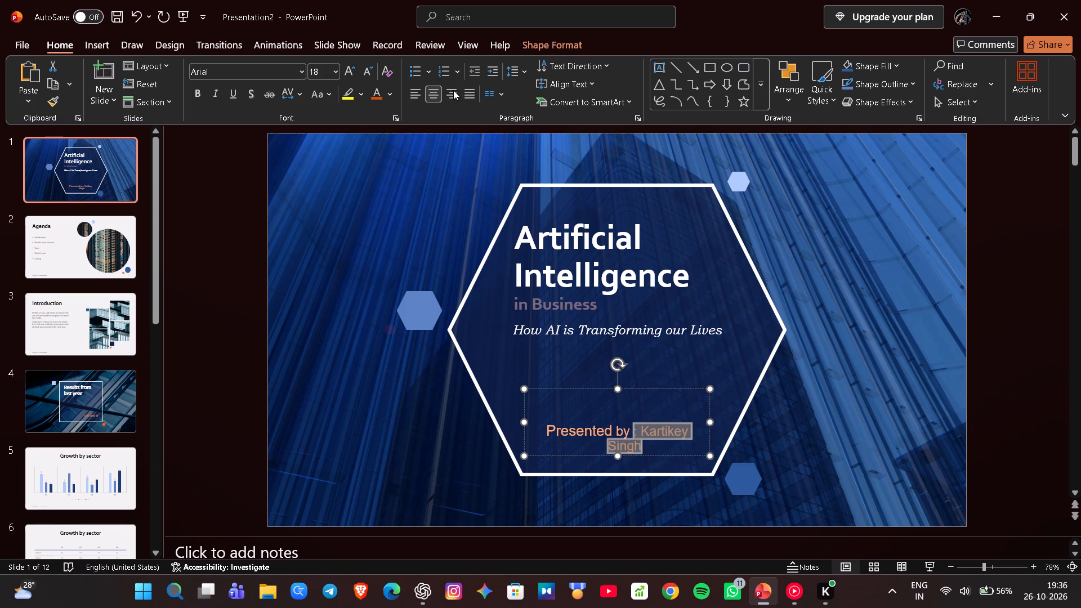
{"action": "left_click", "coordinate": [462, 92]}
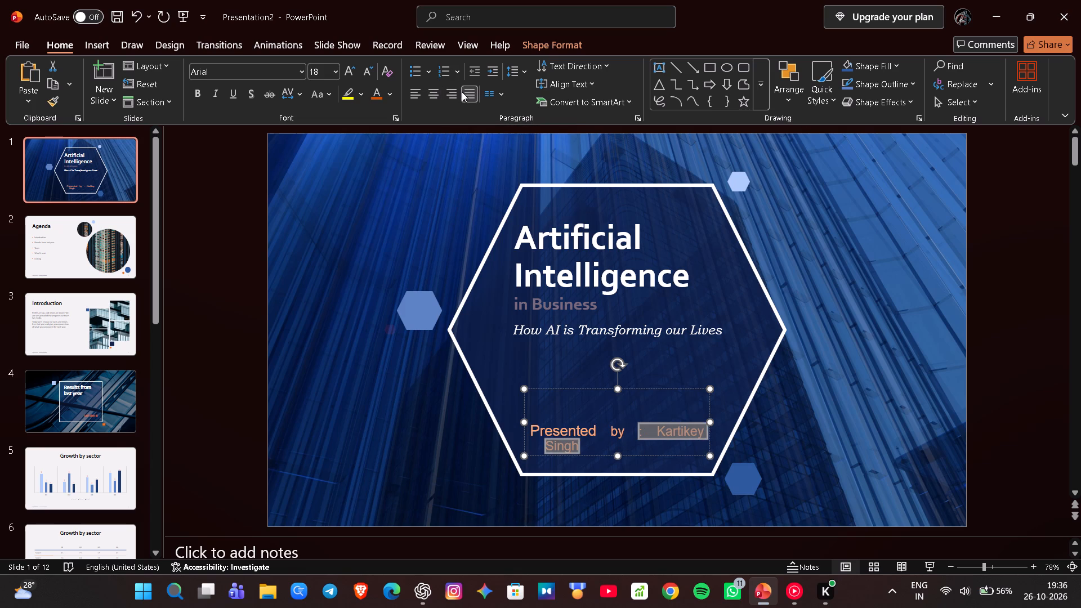
{"action": "left_click", "coordinate": [412, 102]}
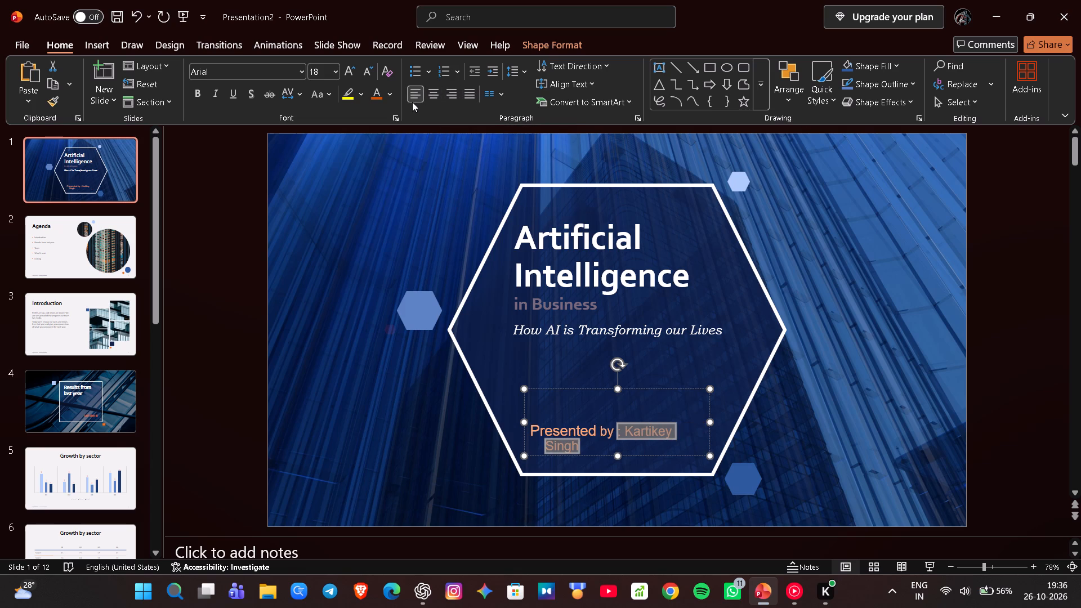
{"action": "left_click", "coordinate": [432, 94]}
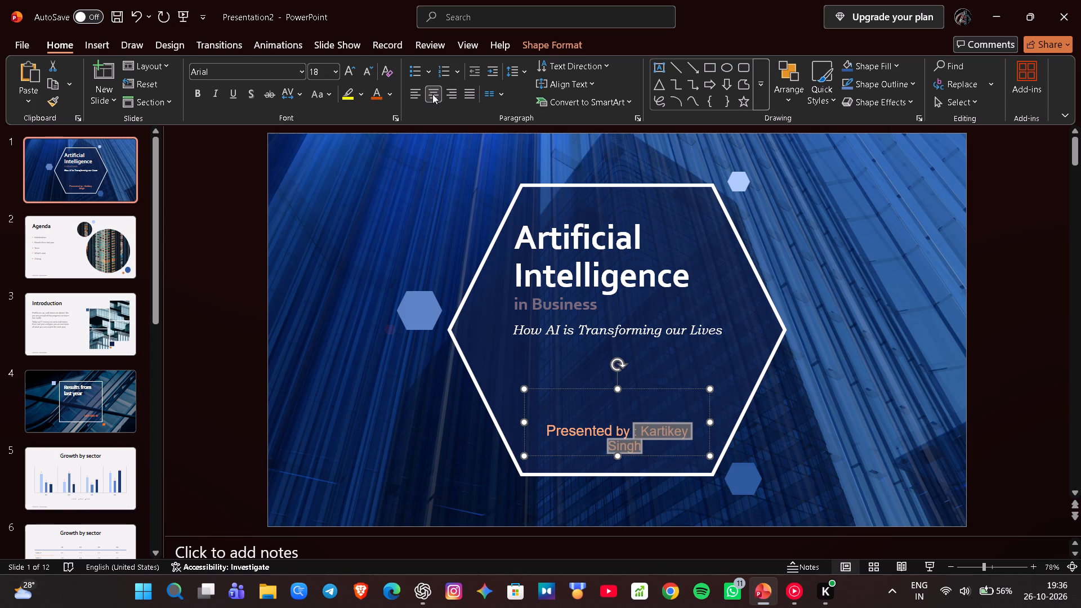
{"action": "left_click", "coordinate": [448, 92]}
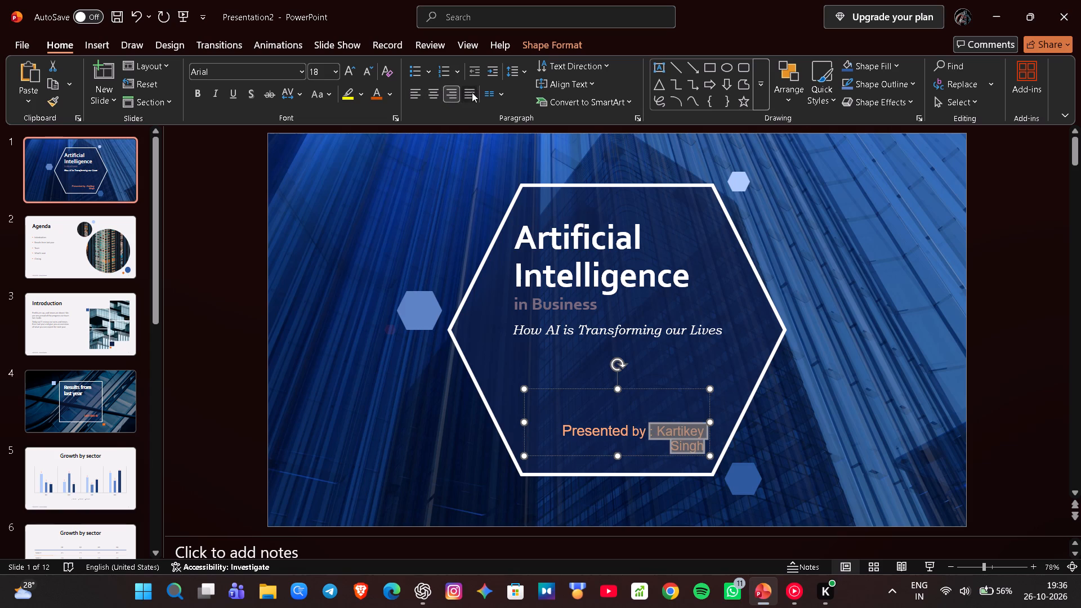
{"action": "left_click", "coordinate": [472, 92]}
{"action": "left_click", "coordinate": [452, 99]}
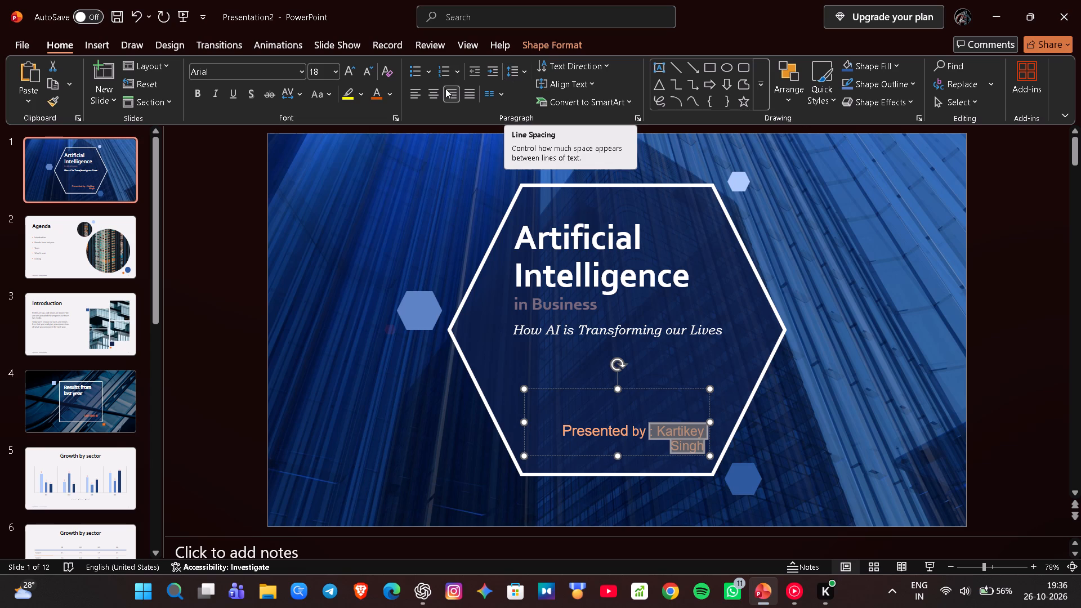
{"action": "left_click", "coordinate": [423, 88]}
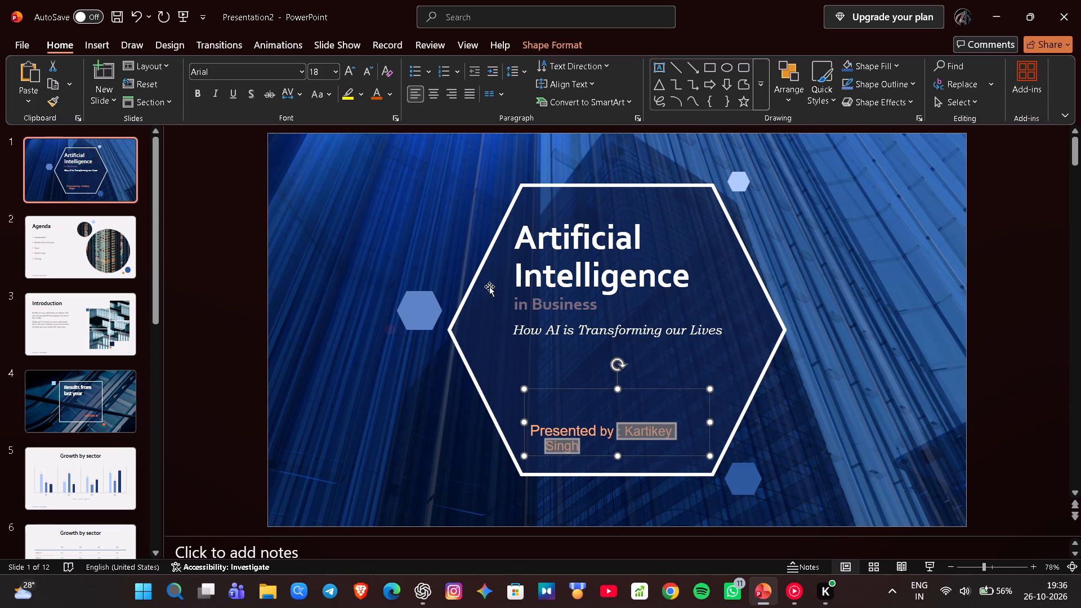
{"action": "left_click", "coordinate": [433, 93]}
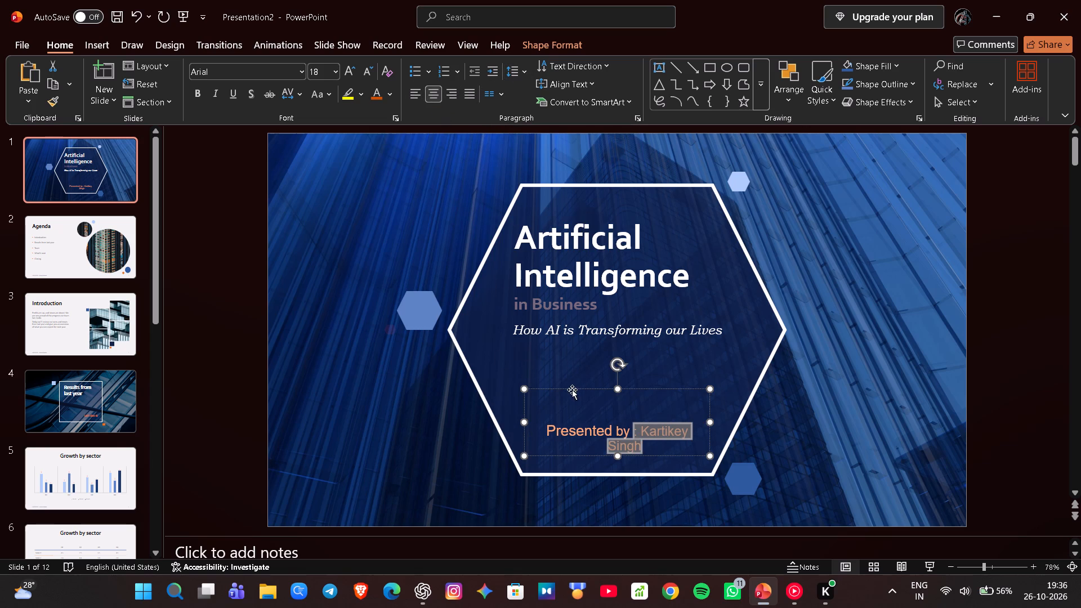
Break the credit before the presenter's name so the name starts on its own line below "Presented by :".
{"action": "left_click", "coordinate": [695, 436]}
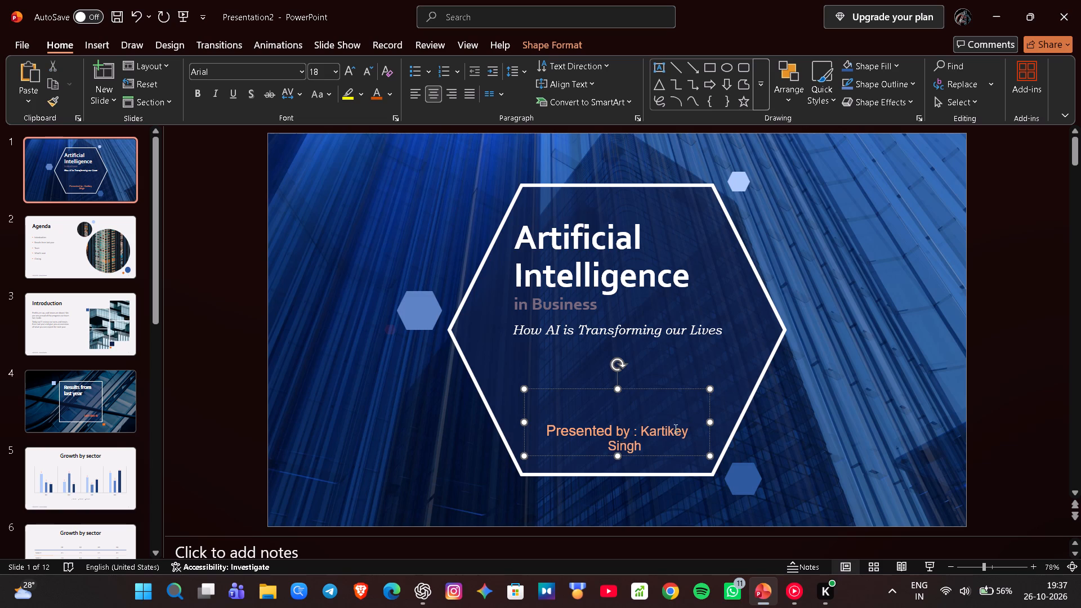
{"action": "left_click", "coordinate": [640, 428]}
{"action": "key", "text": "Return"}
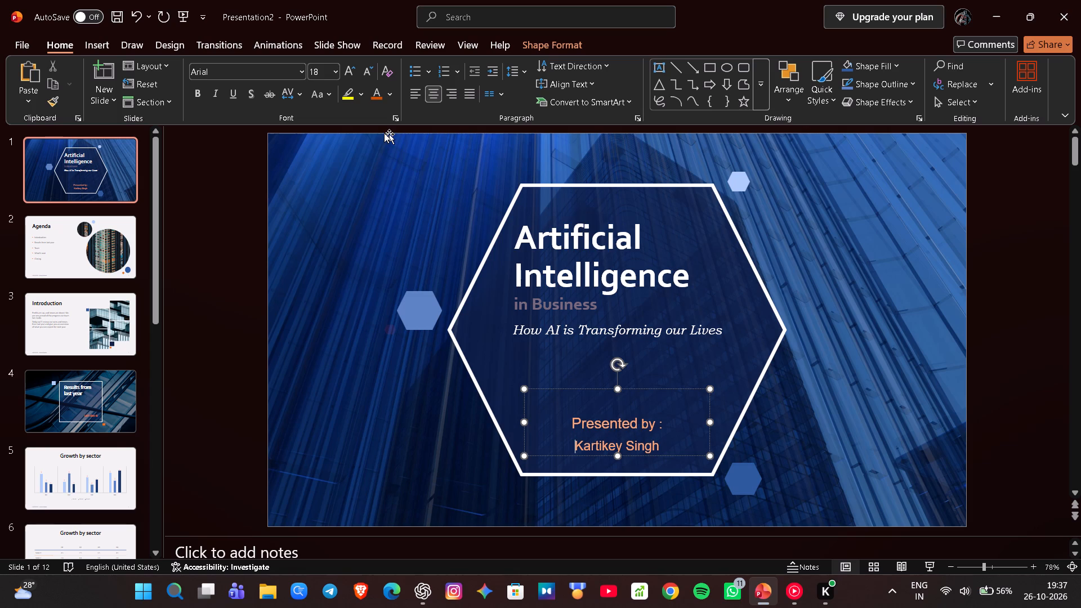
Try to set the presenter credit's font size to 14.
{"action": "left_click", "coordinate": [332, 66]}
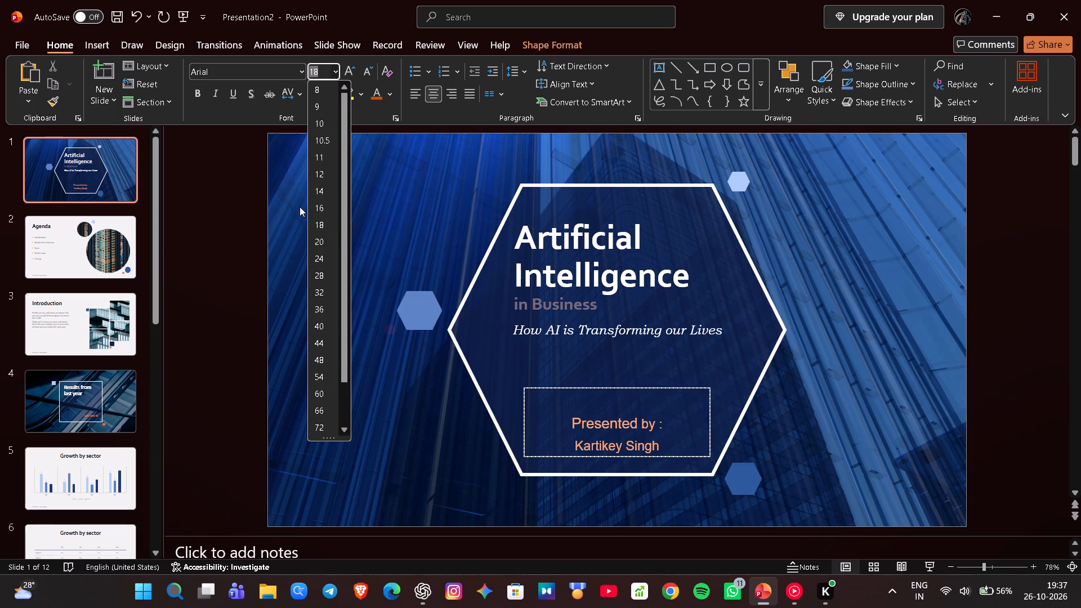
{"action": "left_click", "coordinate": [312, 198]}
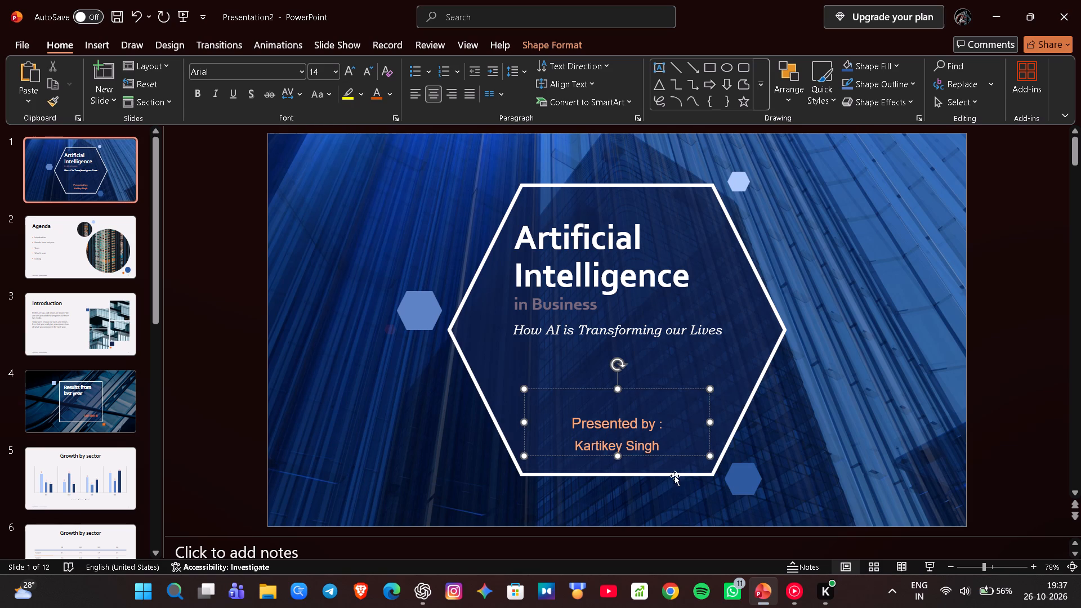
Set both lines of the title slide's presenter credit to font size 14.
{"action": "left_click", "coordinate": [665, 446]}
{"action": "left_click_drag", "start_coordinate": [570, 420], "coordinate": [675, 435]}
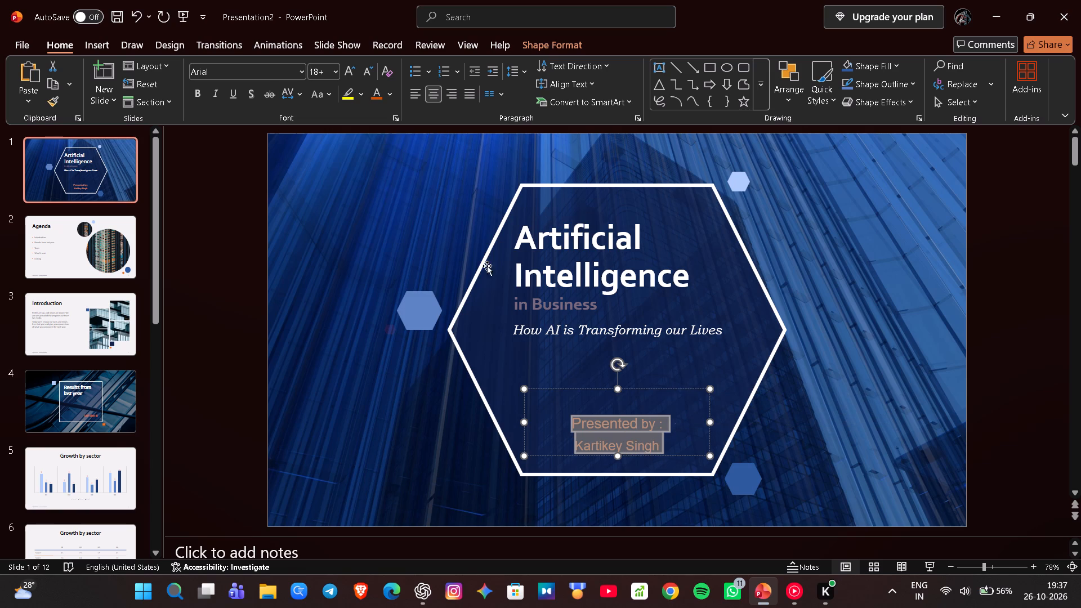
{"action": "left_click", "coordinate": [333, 72]}
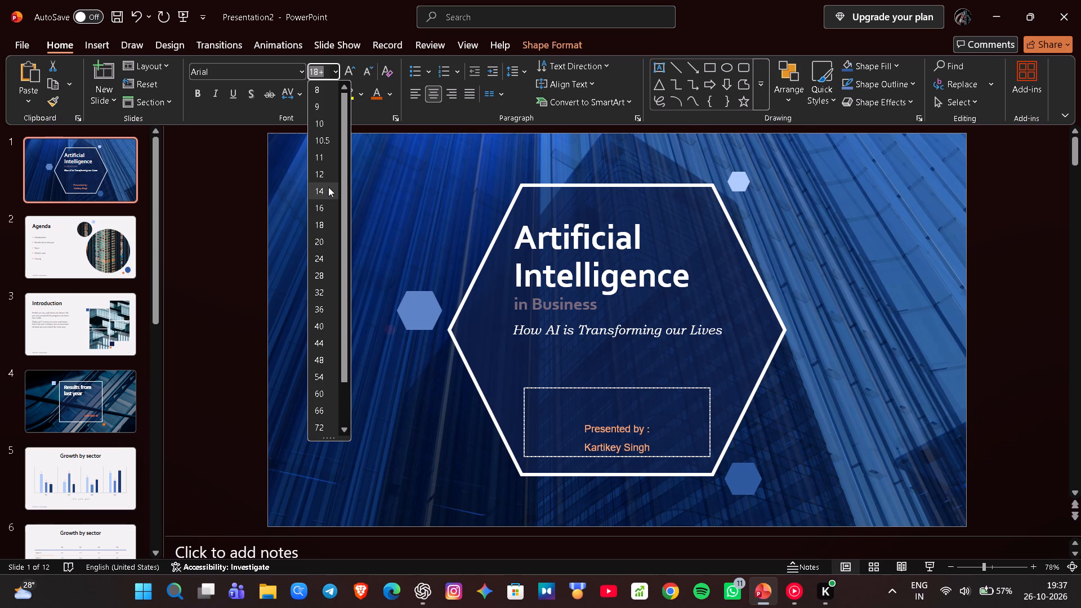
{"action": "left_click", "coordinate": [328, 187]}
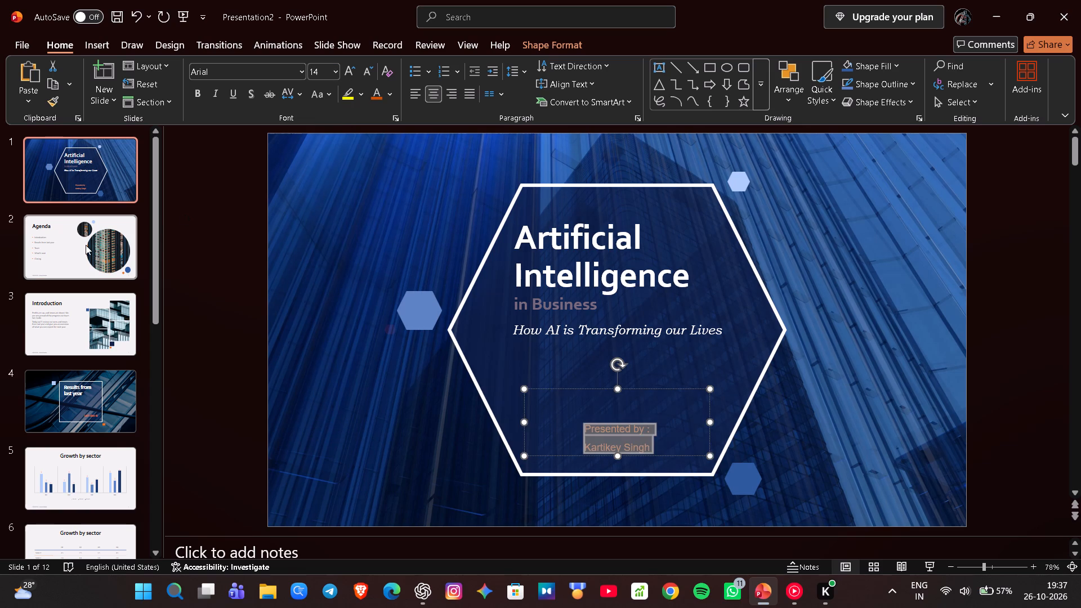
{"action": "left_click", "coordinate": [86, 245]}
{"action": "left_click", "coordinate": [83, 184]}
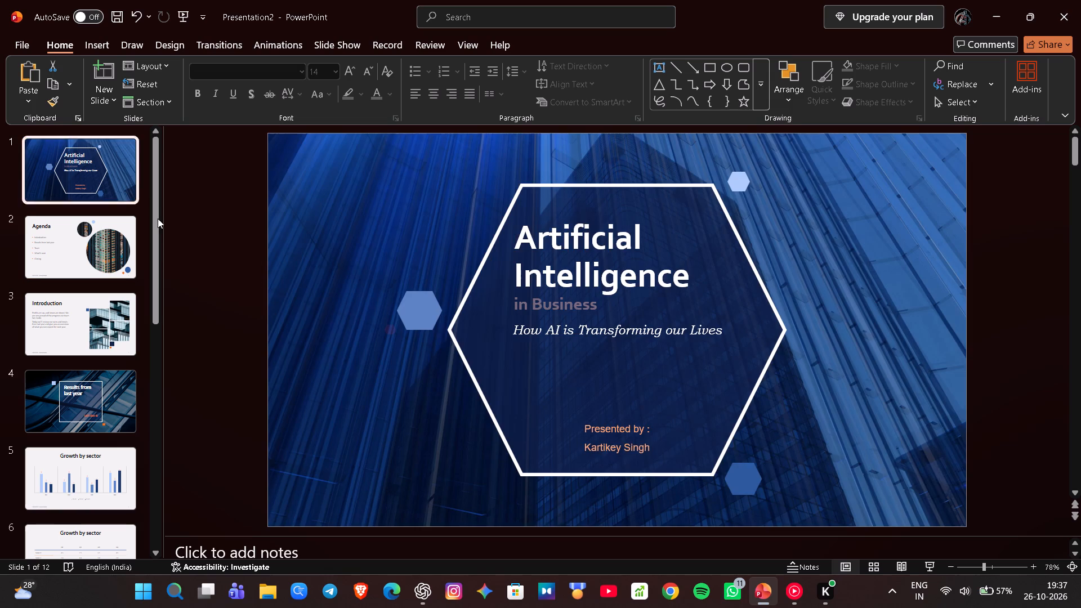
{"action": "left_click", "coordinate": [89, 237]}
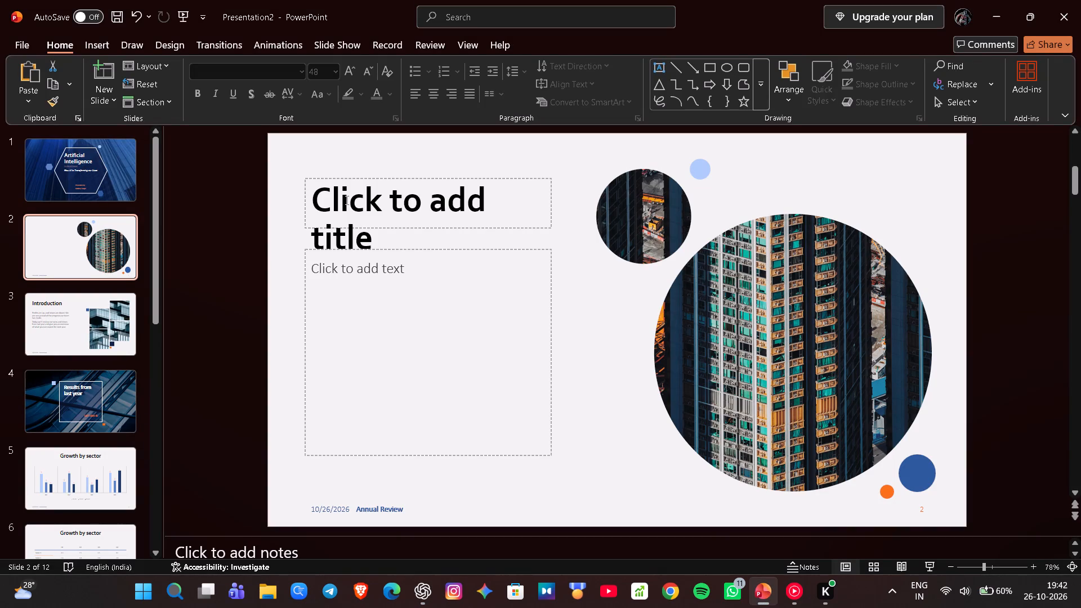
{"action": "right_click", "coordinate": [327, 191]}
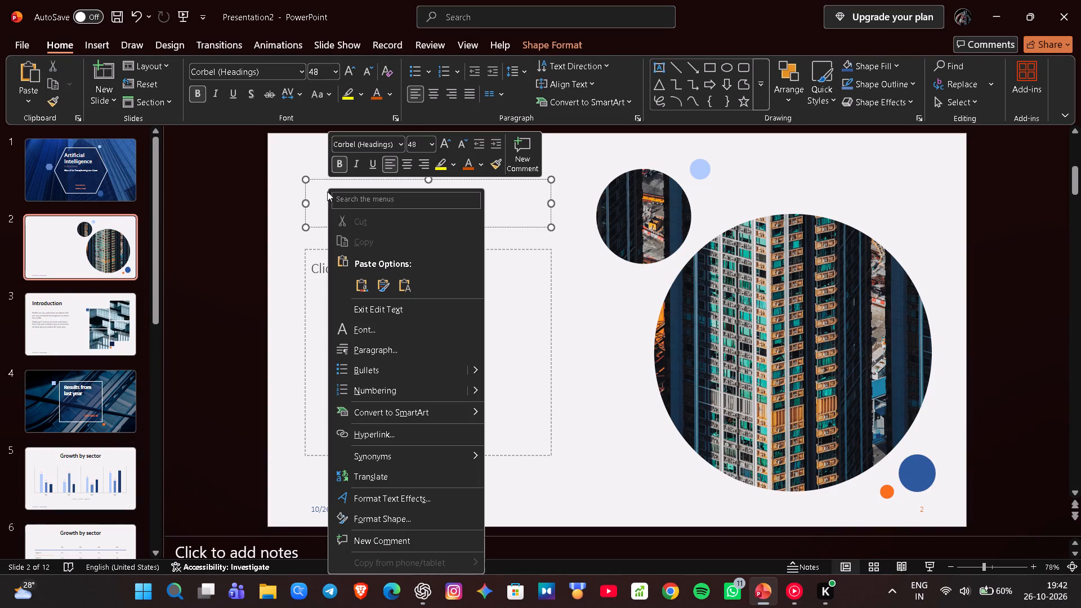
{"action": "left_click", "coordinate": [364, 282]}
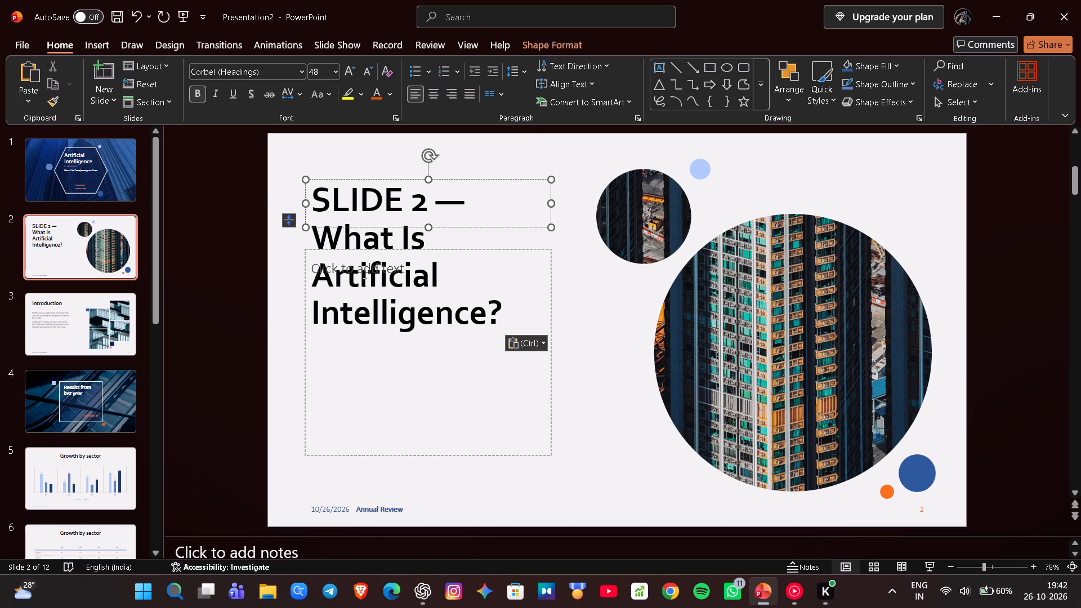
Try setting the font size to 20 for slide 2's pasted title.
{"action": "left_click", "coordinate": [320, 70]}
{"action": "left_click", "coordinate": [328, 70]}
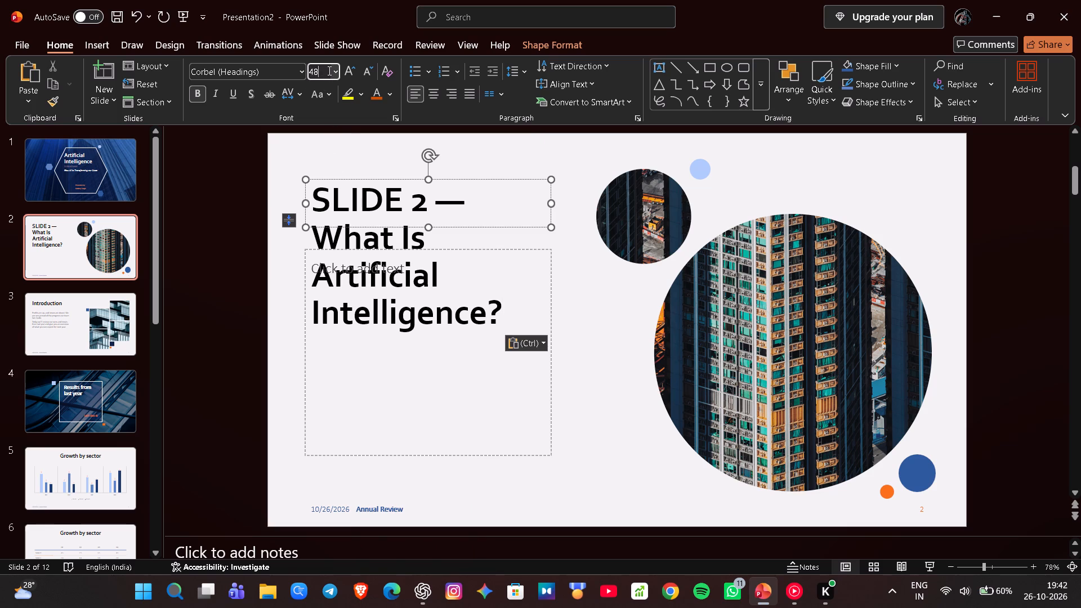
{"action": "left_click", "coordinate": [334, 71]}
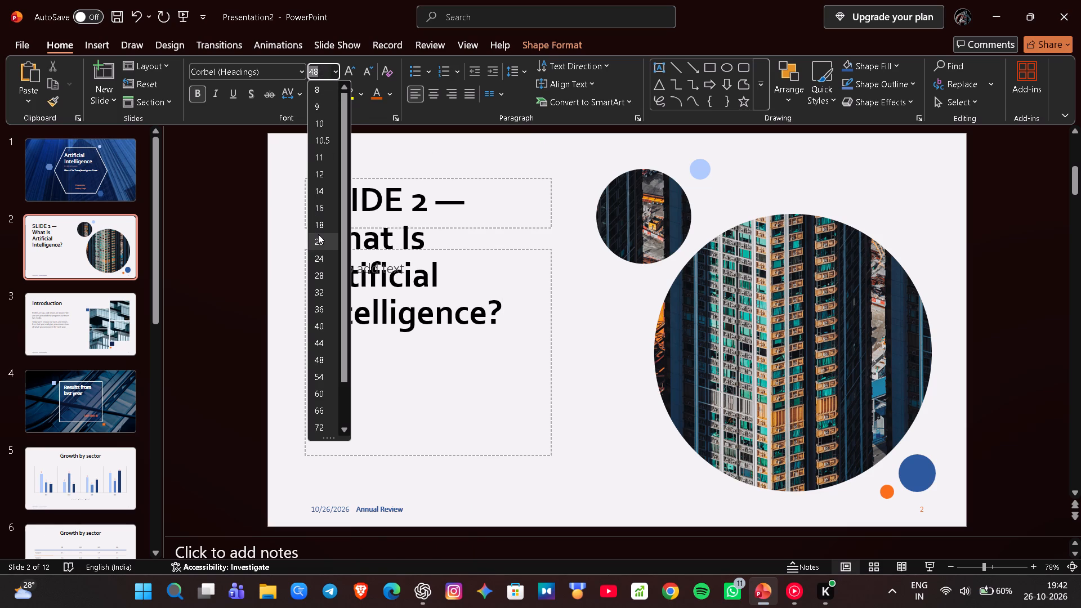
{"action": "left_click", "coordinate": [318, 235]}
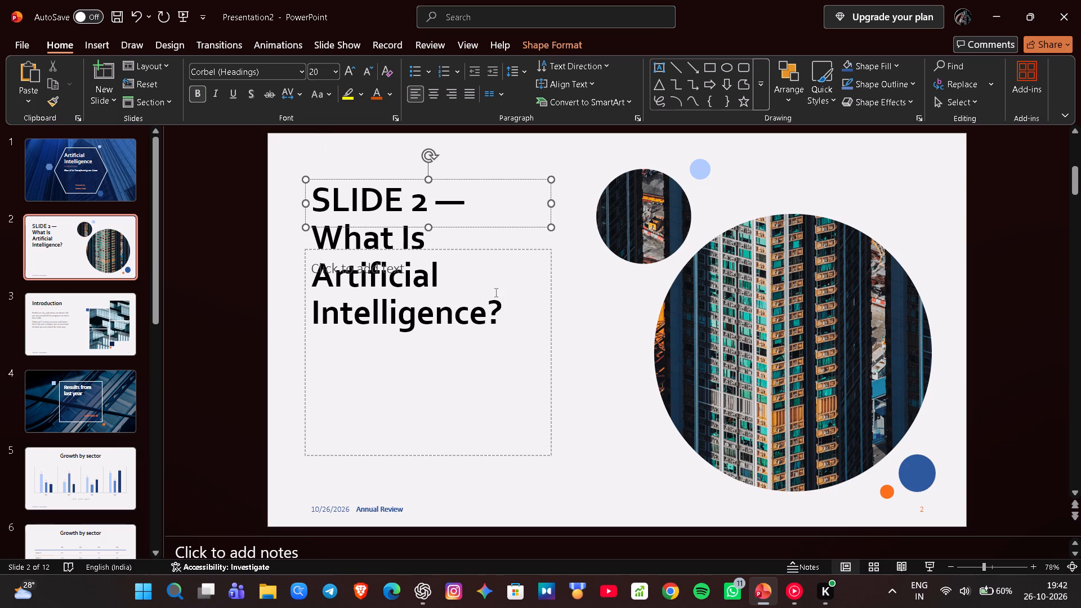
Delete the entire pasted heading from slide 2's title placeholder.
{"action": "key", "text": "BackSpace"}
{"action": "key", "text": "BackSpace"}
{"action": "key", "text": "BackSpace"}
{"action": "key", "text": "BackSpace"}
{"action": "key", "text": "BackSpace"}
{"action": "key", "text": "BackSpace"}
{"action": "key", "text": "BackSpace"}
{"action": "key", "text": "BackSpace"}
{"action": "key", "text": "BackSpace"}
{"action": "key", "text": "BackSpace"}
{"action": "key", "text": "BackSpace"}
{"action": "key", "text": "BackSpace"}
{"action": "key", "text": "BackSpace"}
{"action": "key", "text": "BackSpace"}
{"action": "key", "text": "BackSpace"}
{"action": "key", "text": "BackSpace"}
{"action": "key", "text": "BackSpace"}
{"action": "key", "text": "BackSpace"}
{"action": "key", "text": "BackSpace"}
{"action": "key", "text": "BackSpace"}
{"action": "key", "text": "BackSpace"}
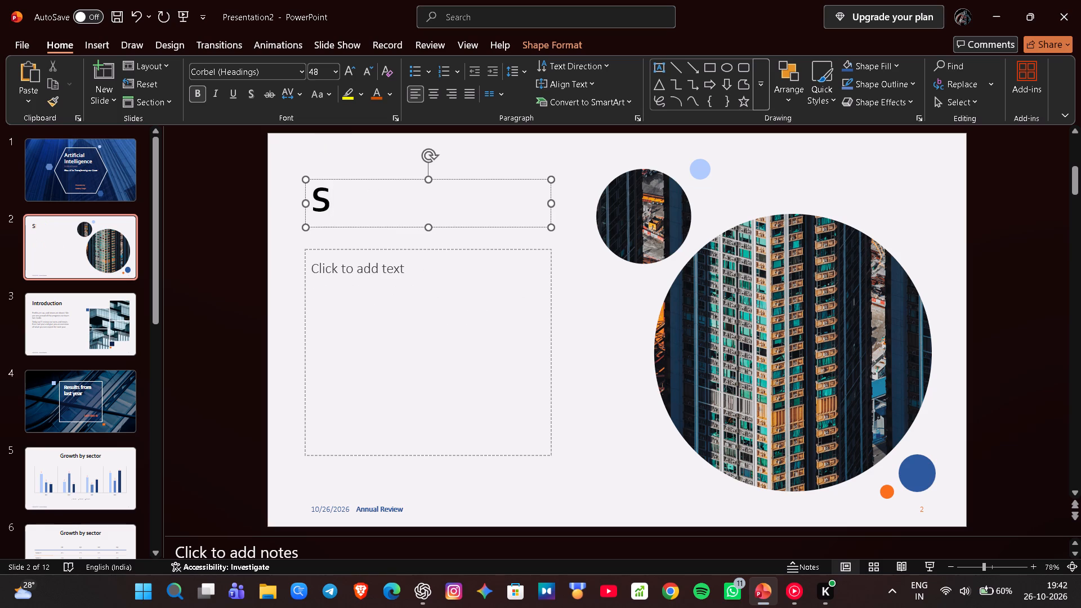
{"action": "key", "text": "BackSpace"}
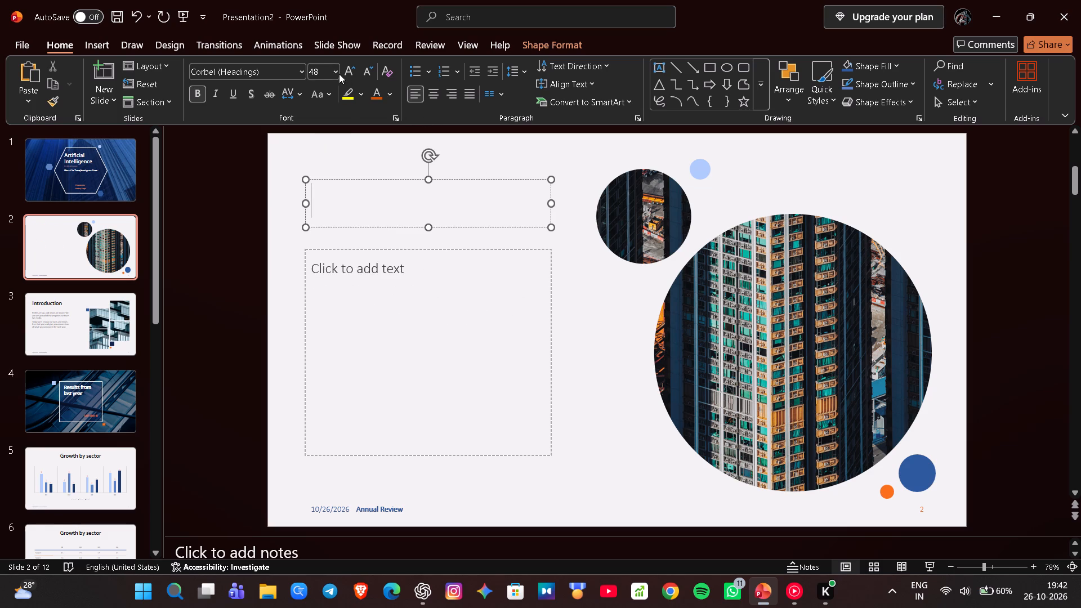
Set the font size of slide 2's empty title placeholder to 28.
{"action": "left_click", "coordinate": [333, 72]}
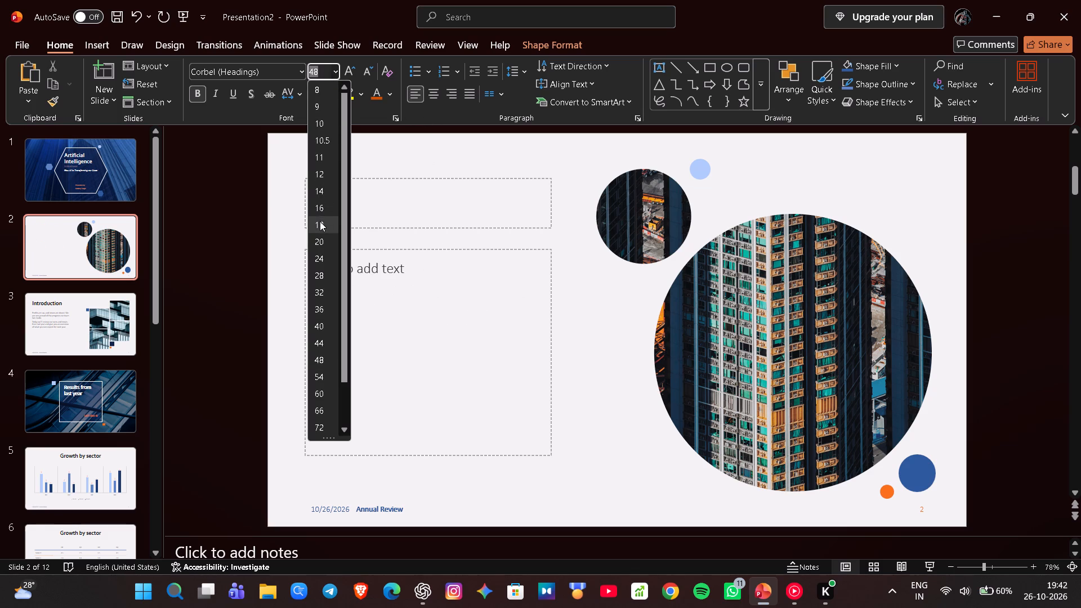
{"action": "left_click", "coordinate": [324, 240]}
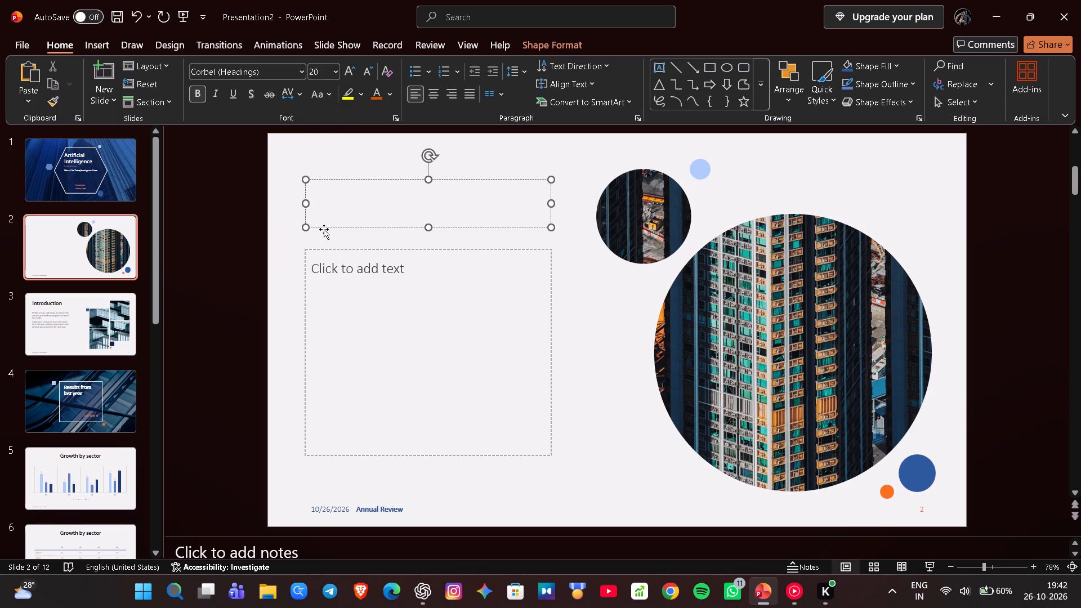
{"action": "left_click_drag", "start_coordinate": [334, 70], "coordinate": [316, 278]}
{"action": "left_click", "coordinate": [316, 278]}
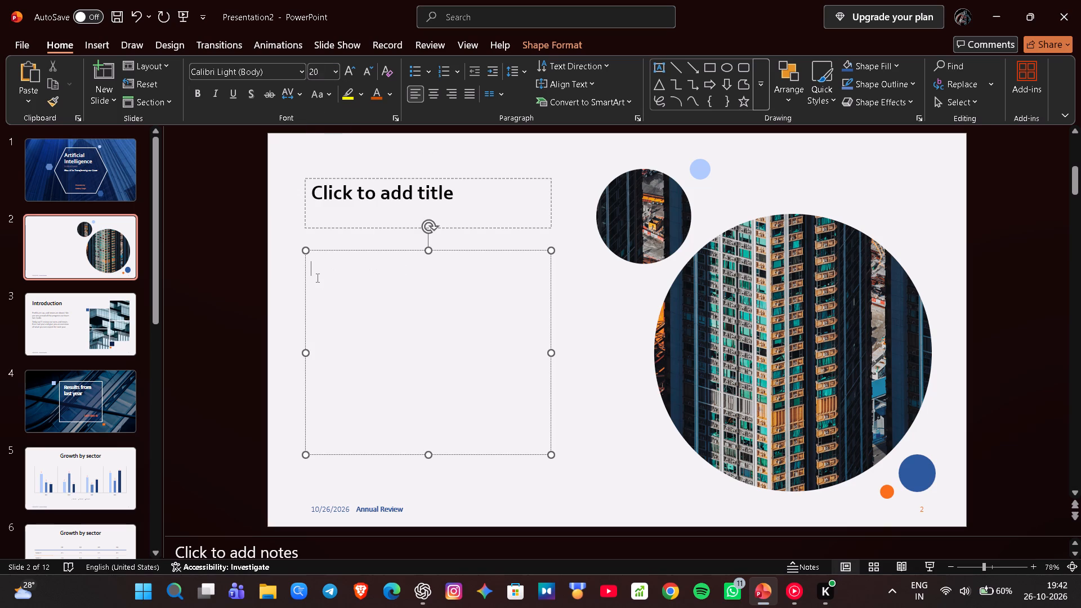
Paste the copied heading "SLIDE 2 — What Is Artificial Intelligence?" into slide 2's title placeholder.
{"action": "left_click", "coordinate": [445, 187]}
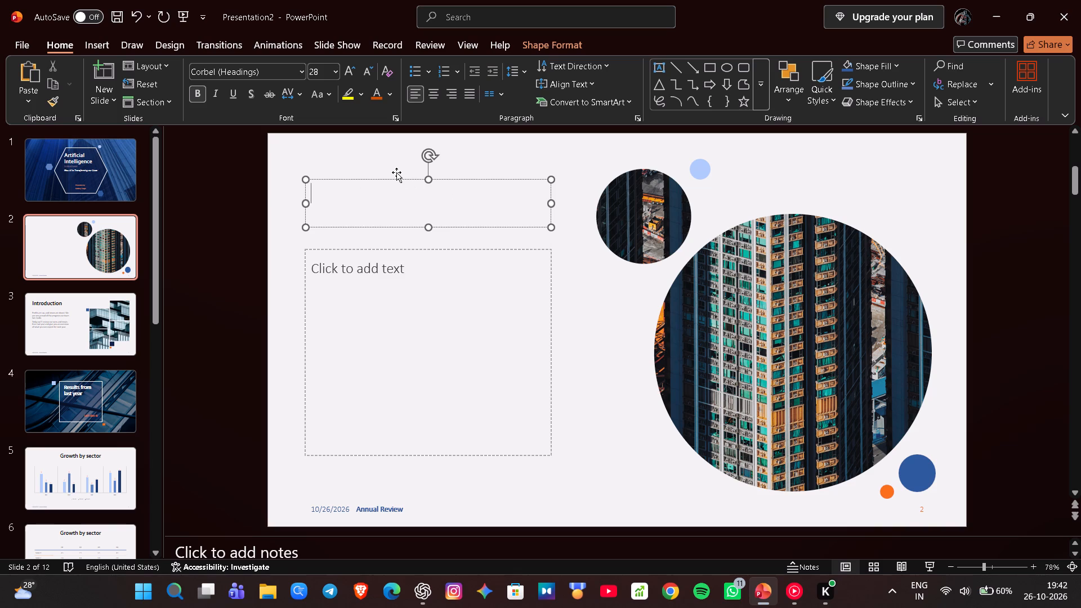
{"action": "key", "text": "ctrl+v"}
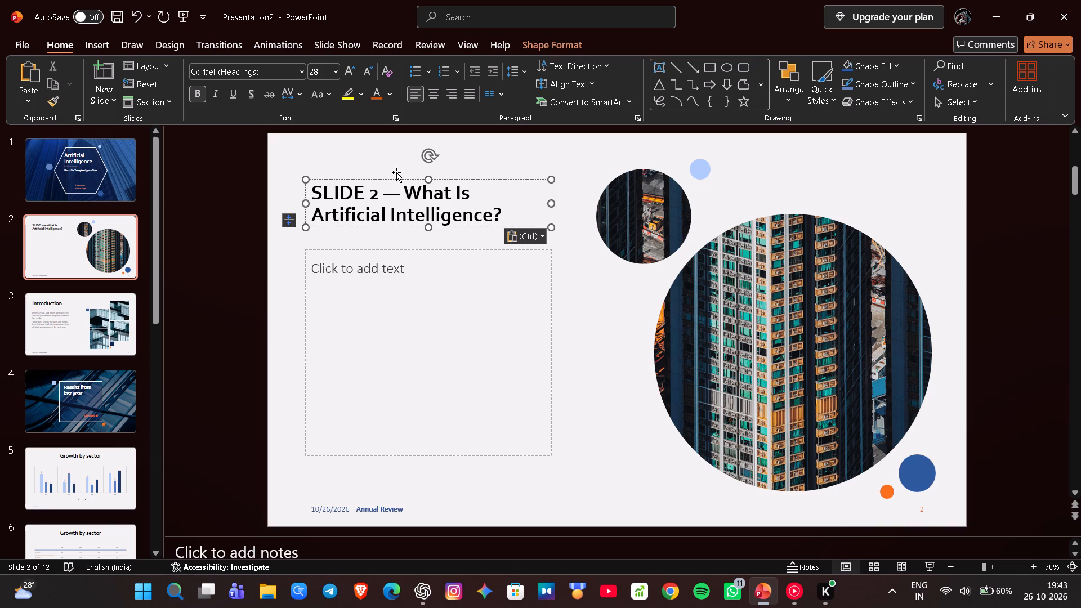
Try retyping the number after "SLIDE" in slide 2's title as 2, @ and 222, and remove it.
{"action": "left_click", "coordinate": [381, 191]}
{"action": "key", "text": "BackSpace"}
{"action": "key", "text": "2"}
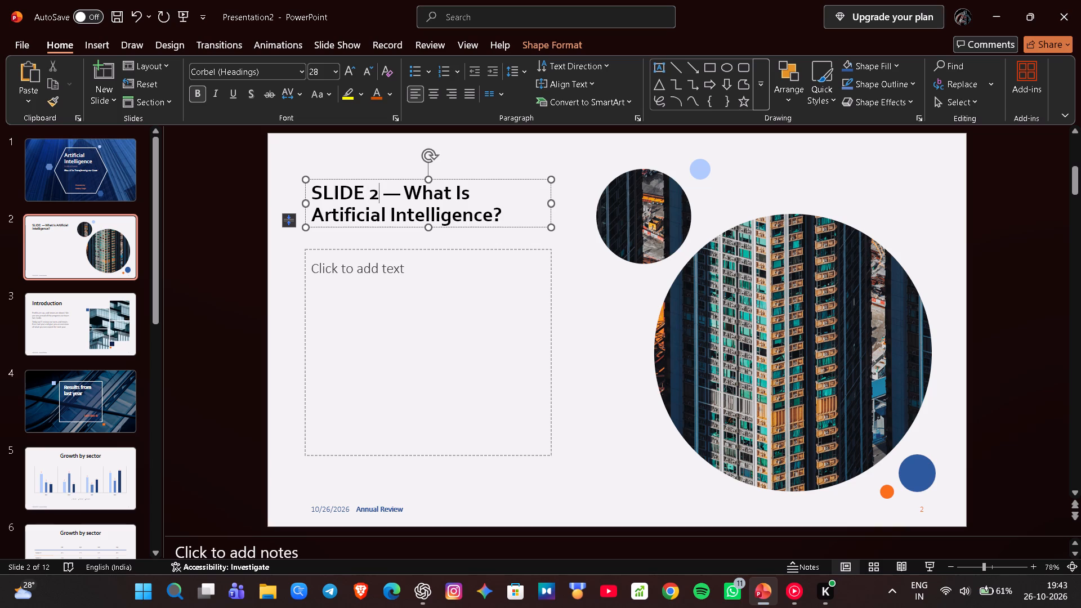
{"action": "key", "text": "BackSpace"}
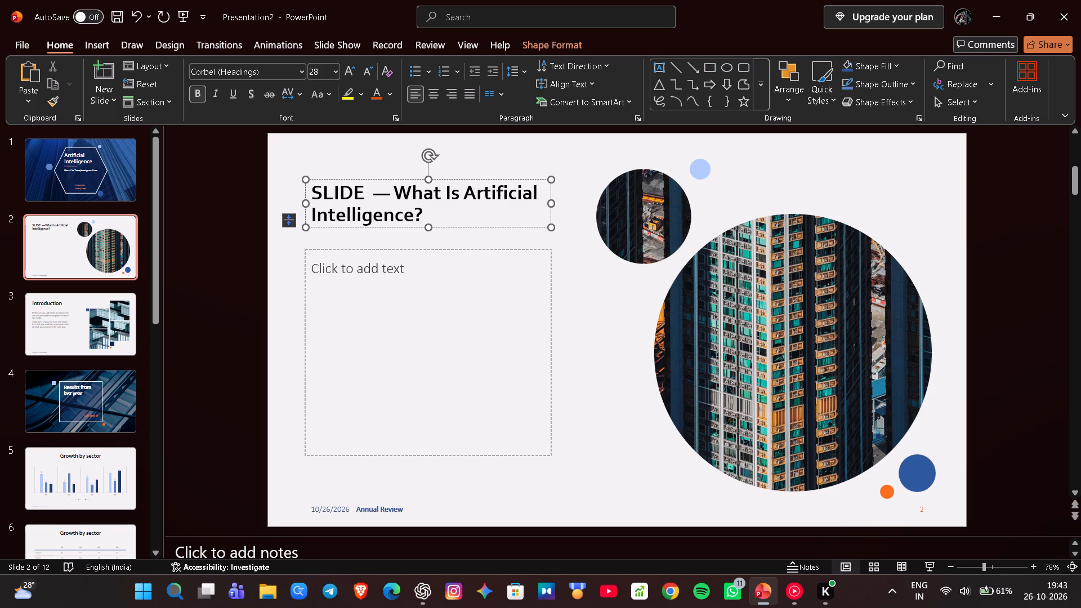
{"action": "key", "text": "shift+at"}
{"action": "key", "text": "BackSpace"}
{"action": "key", "text": "2"}
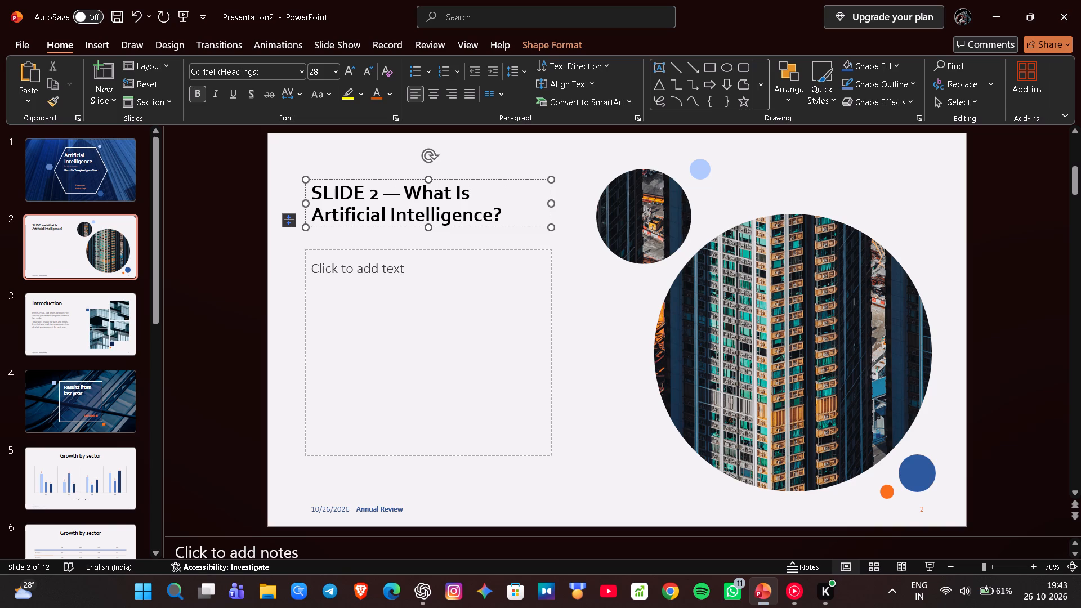
{"action": "key", "text": "2"}
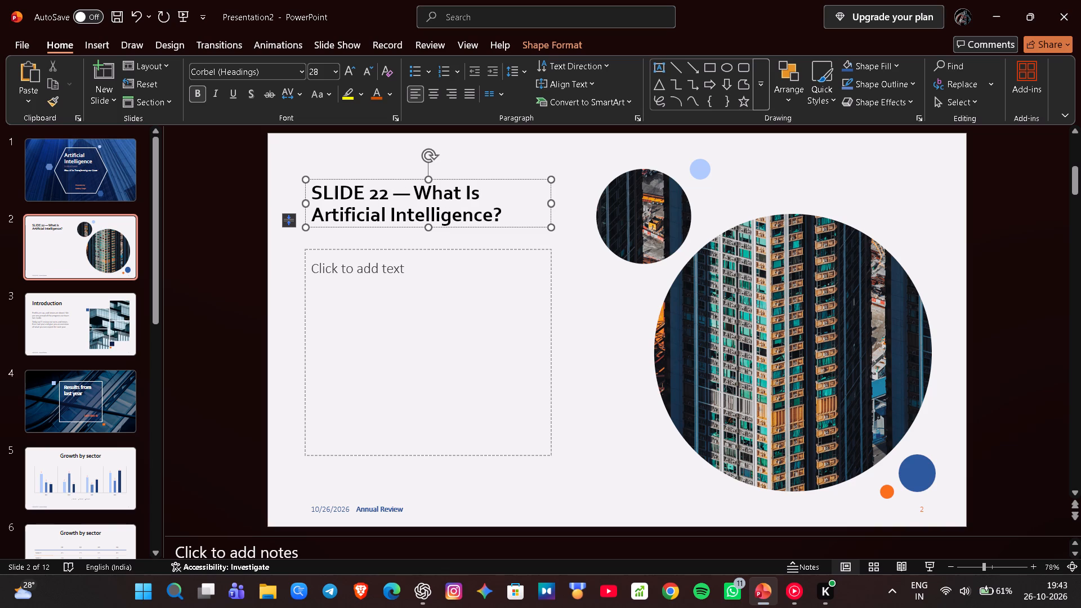
{"action": "key", "text": "2"}
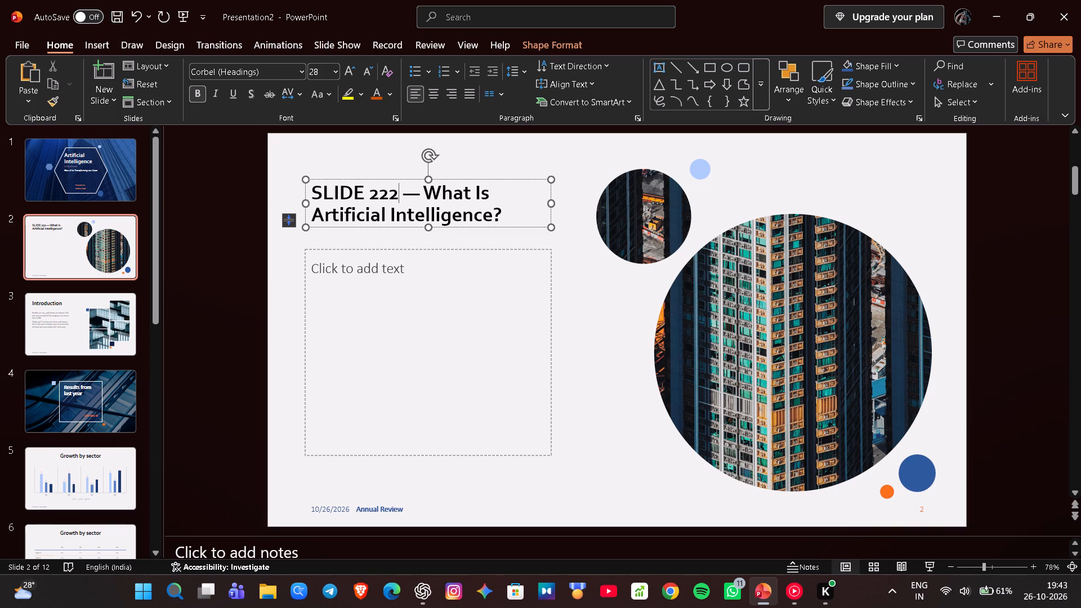
{"action": "key", "text": "BackSpace"}
{"action": "key", "text": "BackSpace"}
{"action": "key", "text": "BackSpace"}
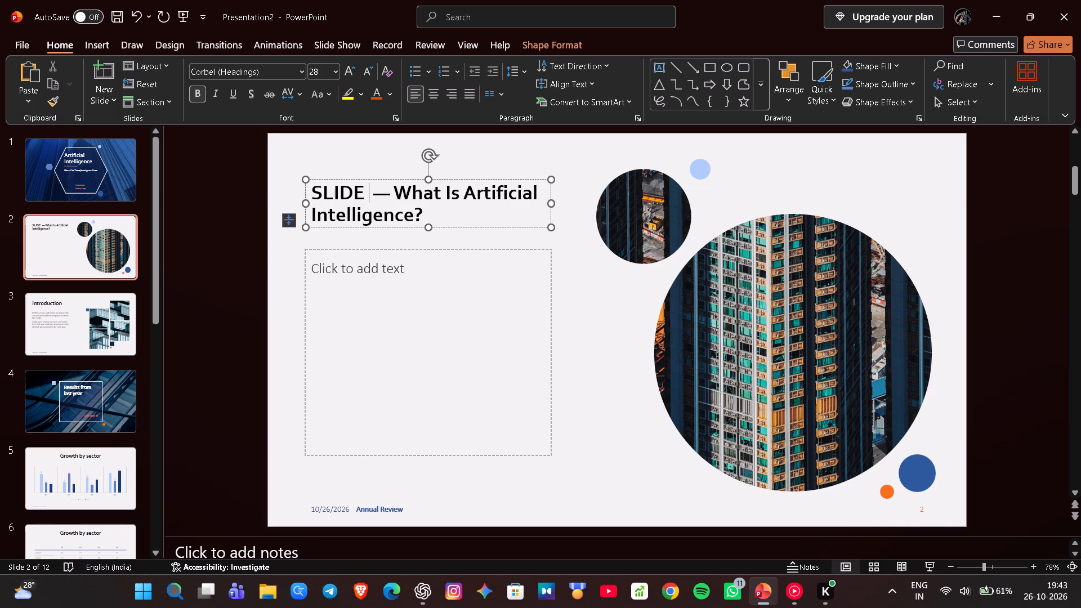
Insert the number 2 directly before the dash in slide 2's title.
{"action": "key", "text": "Down"}
{"action": "key", "text": "Down"}
{"action": "key", "text": "Down"}
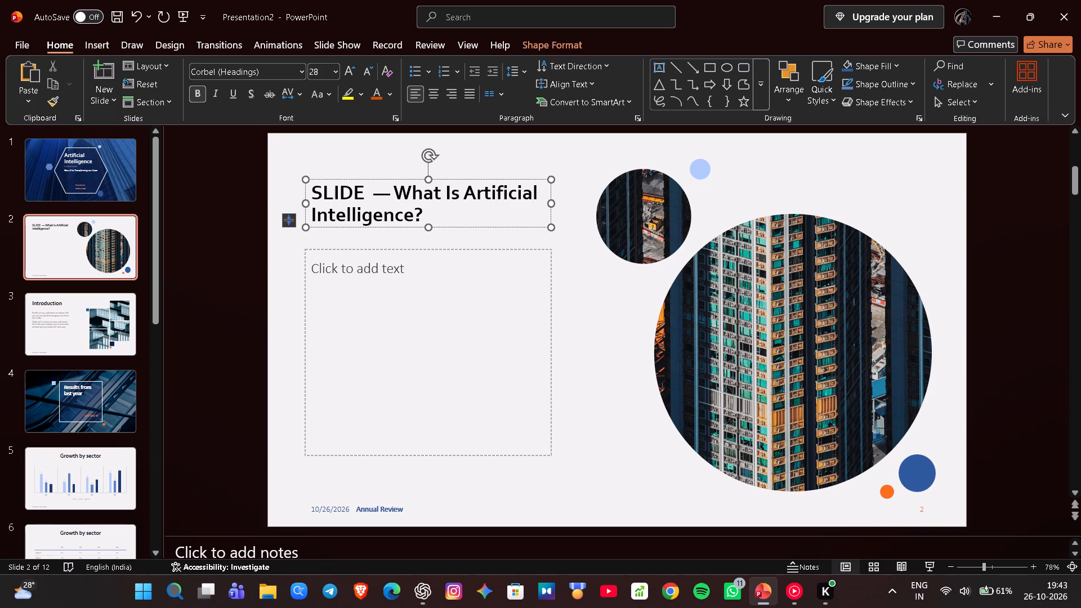
{"action": "left_click", "coordinate": [374, 192]}
{"action": "key", "text": "2"}
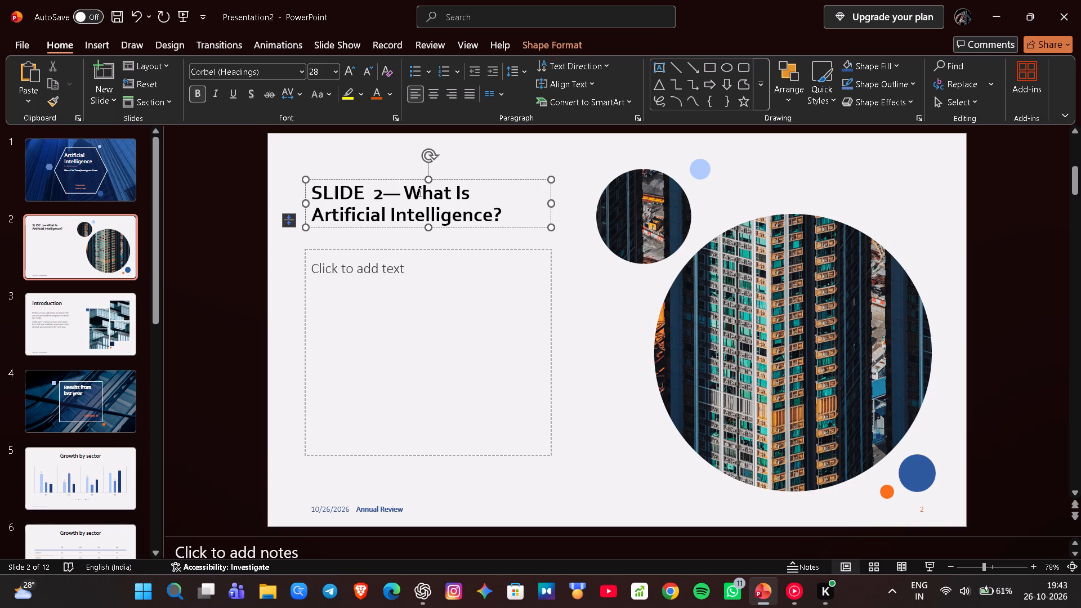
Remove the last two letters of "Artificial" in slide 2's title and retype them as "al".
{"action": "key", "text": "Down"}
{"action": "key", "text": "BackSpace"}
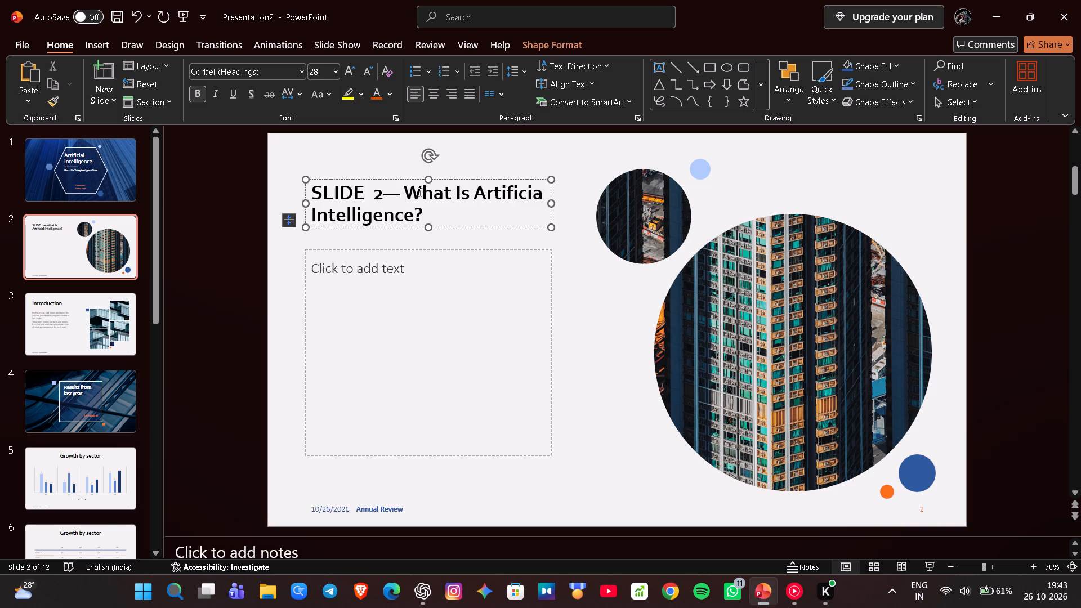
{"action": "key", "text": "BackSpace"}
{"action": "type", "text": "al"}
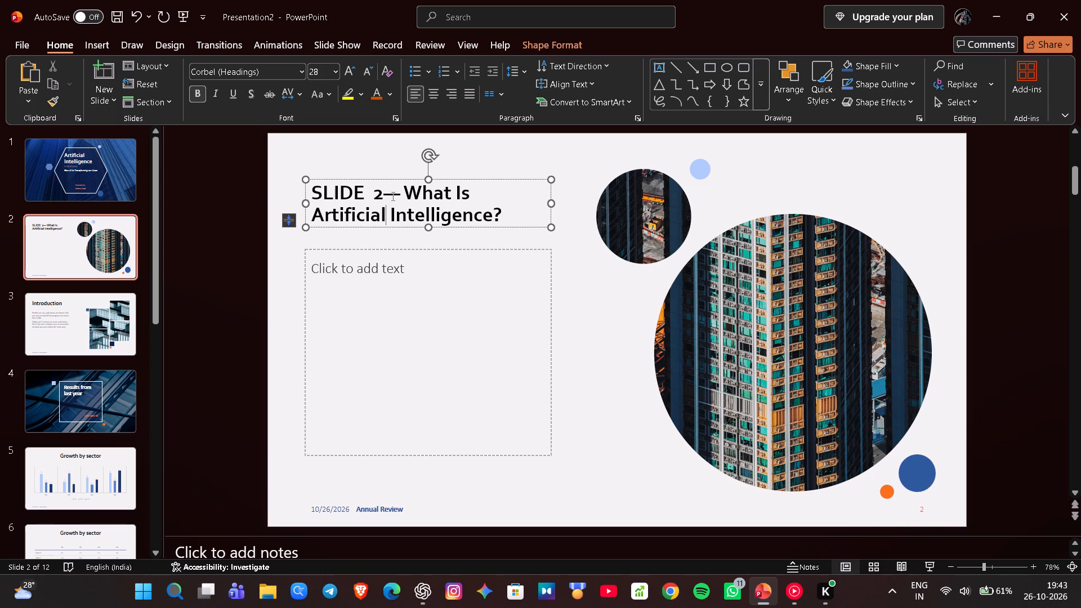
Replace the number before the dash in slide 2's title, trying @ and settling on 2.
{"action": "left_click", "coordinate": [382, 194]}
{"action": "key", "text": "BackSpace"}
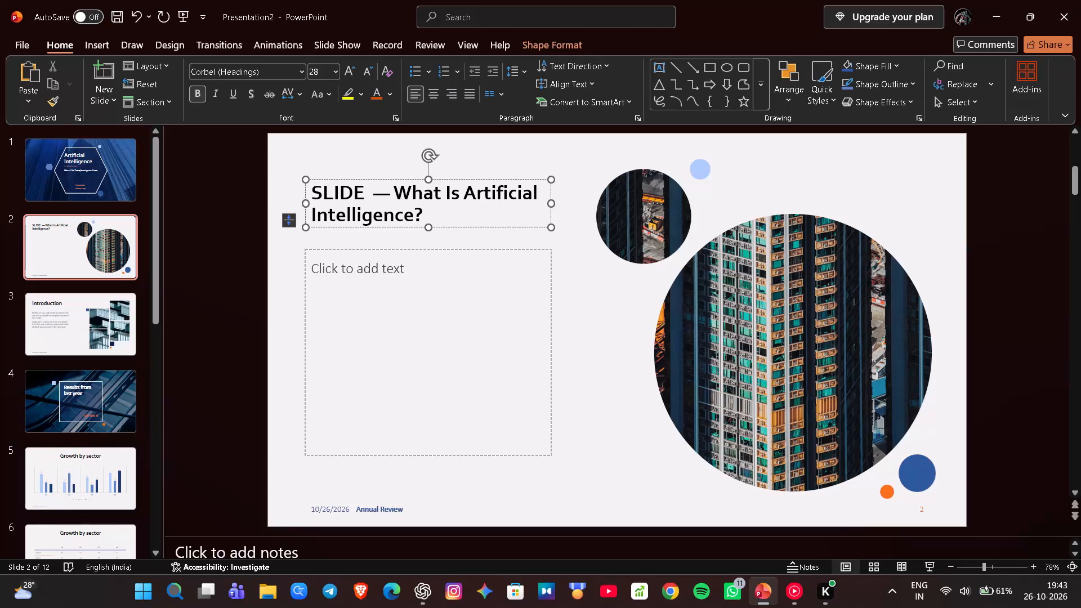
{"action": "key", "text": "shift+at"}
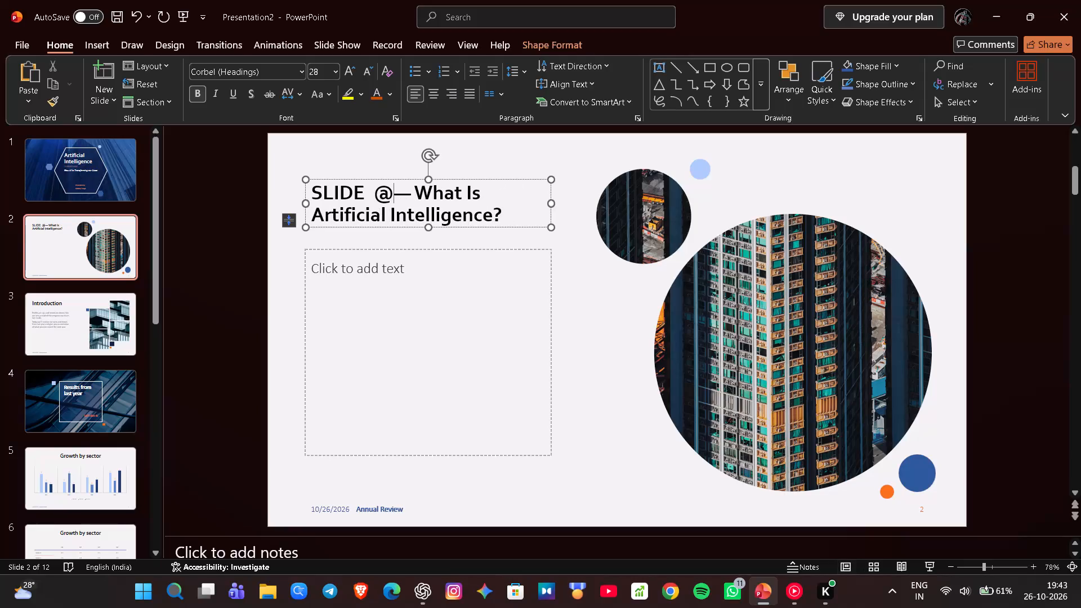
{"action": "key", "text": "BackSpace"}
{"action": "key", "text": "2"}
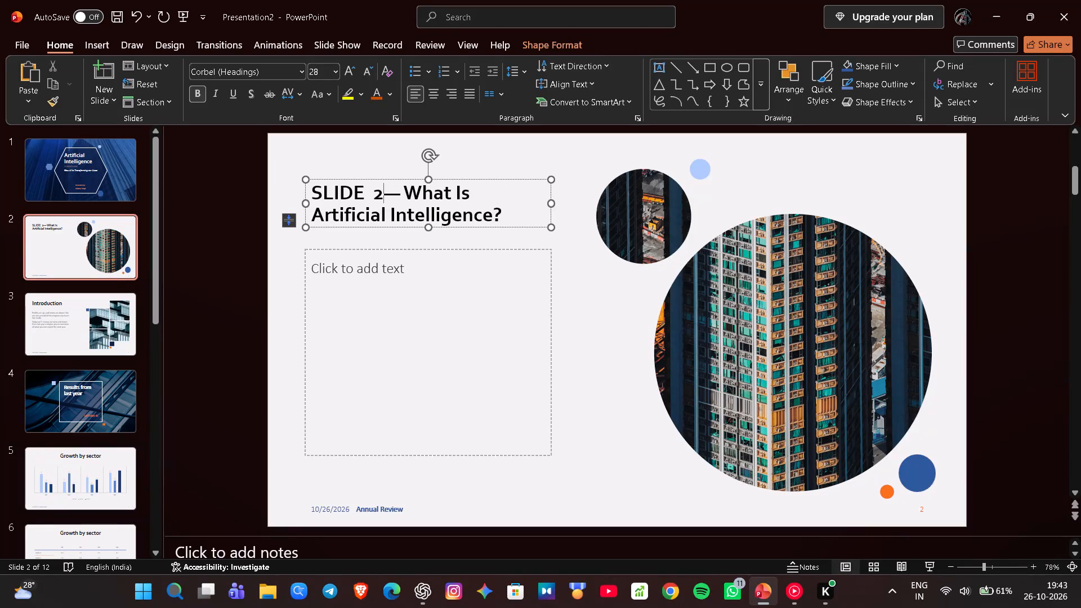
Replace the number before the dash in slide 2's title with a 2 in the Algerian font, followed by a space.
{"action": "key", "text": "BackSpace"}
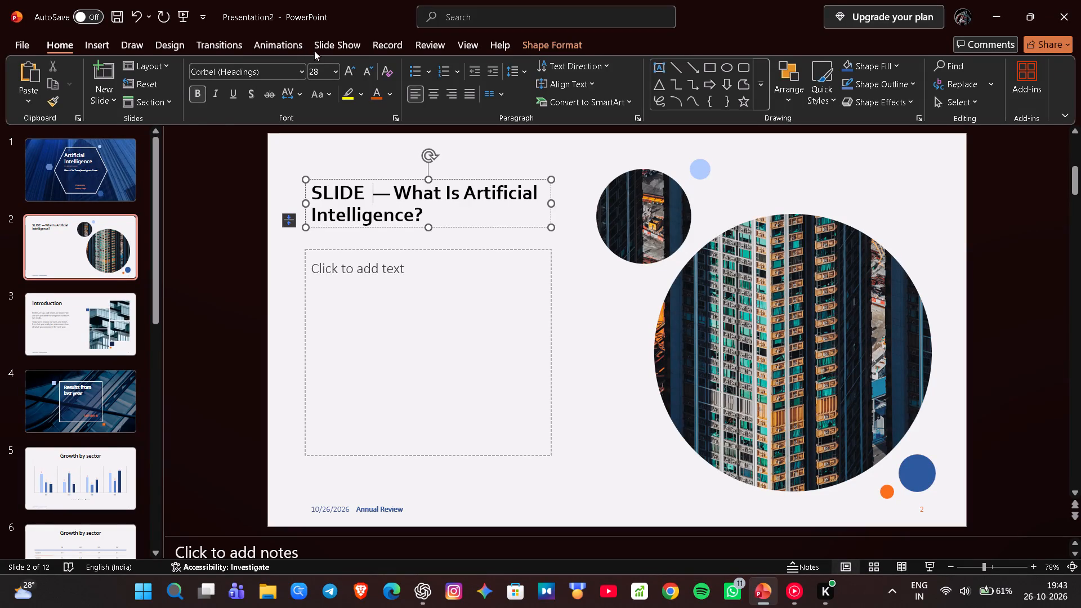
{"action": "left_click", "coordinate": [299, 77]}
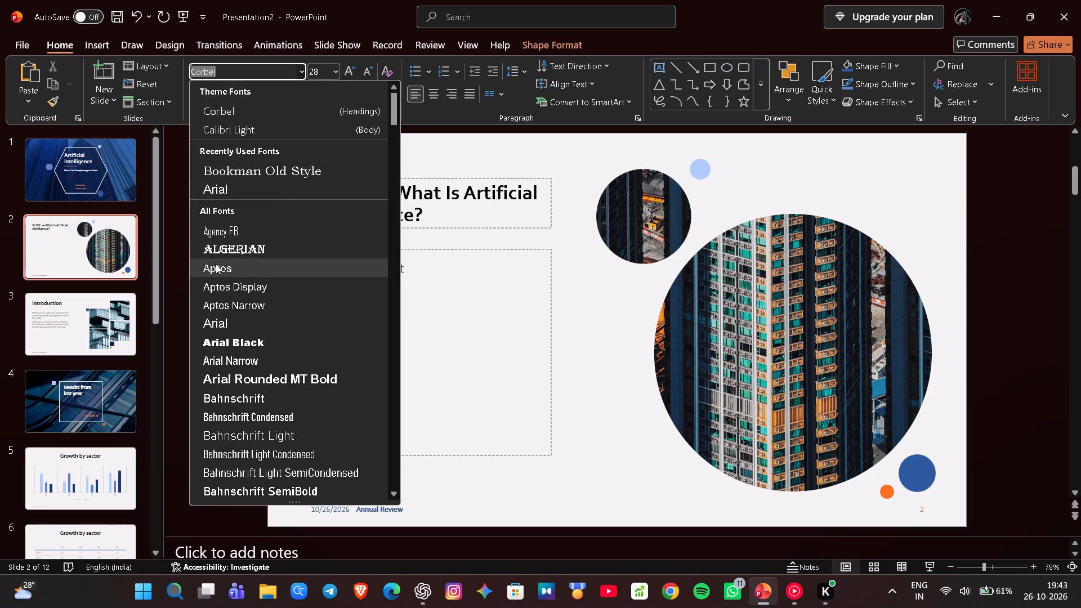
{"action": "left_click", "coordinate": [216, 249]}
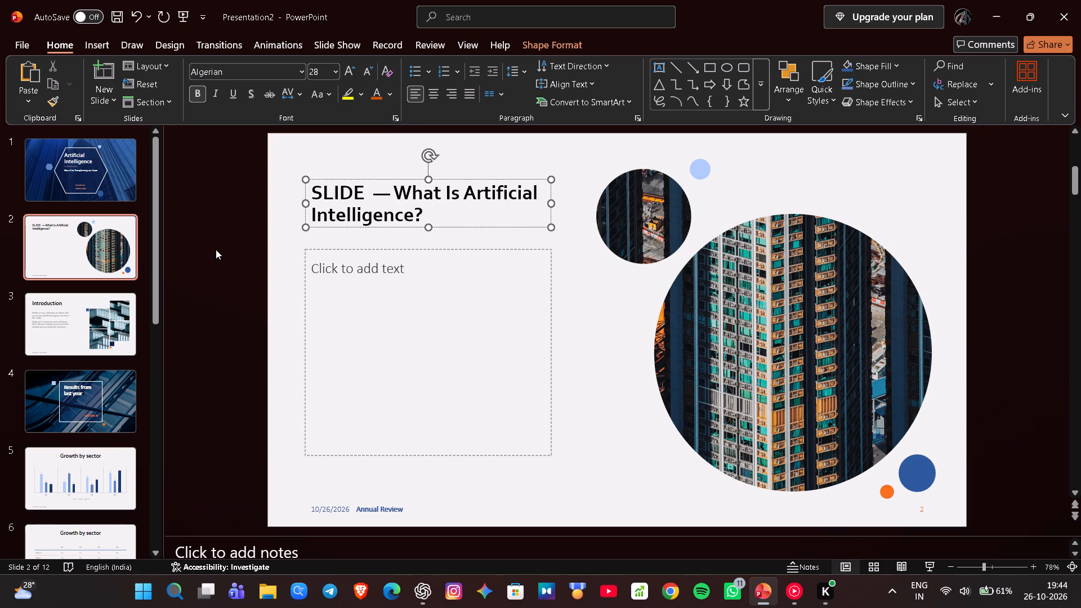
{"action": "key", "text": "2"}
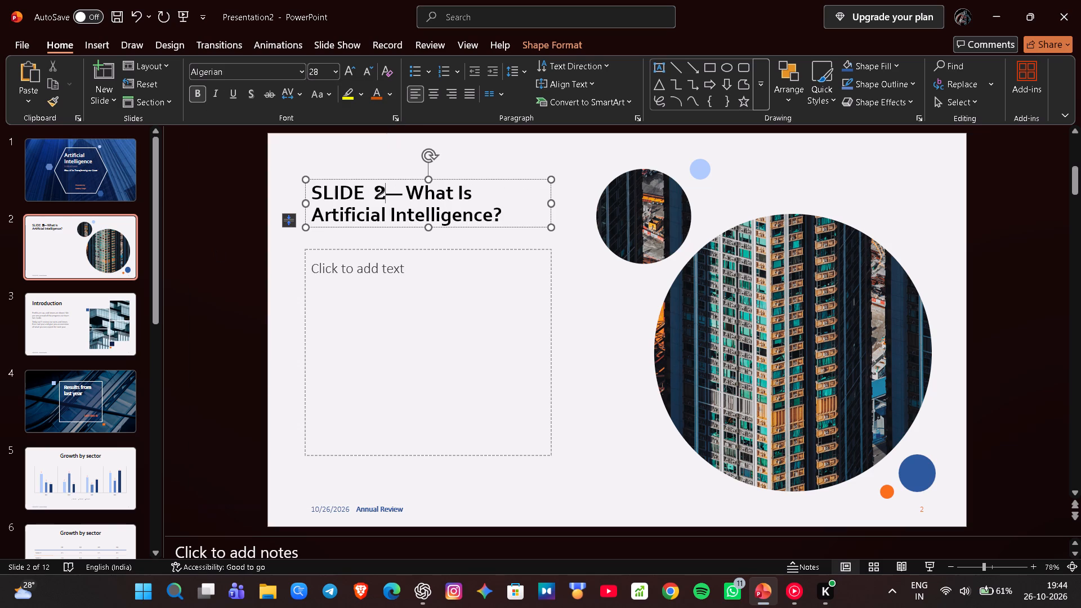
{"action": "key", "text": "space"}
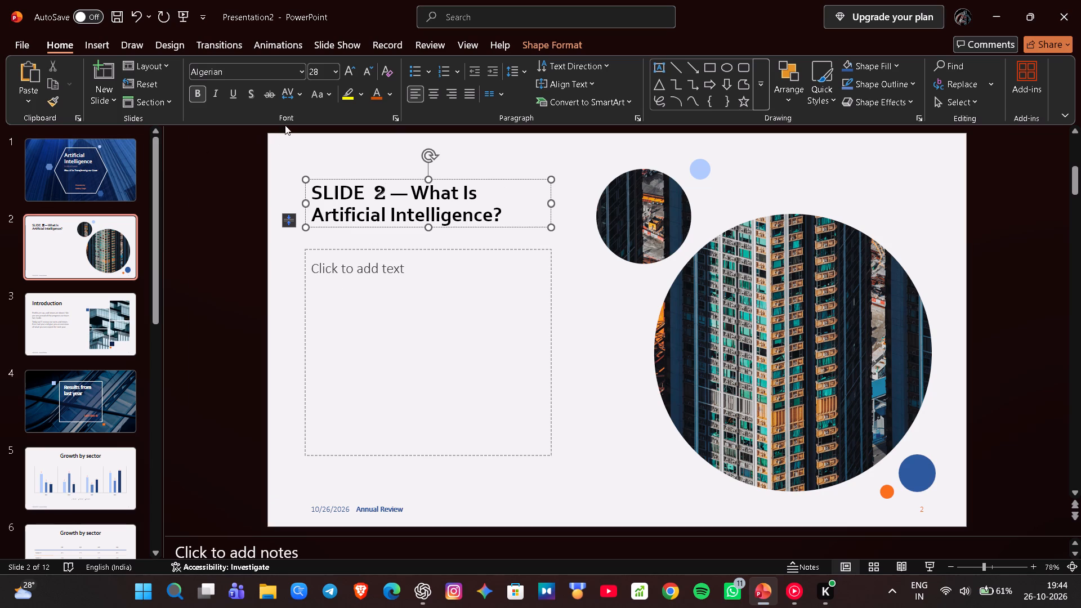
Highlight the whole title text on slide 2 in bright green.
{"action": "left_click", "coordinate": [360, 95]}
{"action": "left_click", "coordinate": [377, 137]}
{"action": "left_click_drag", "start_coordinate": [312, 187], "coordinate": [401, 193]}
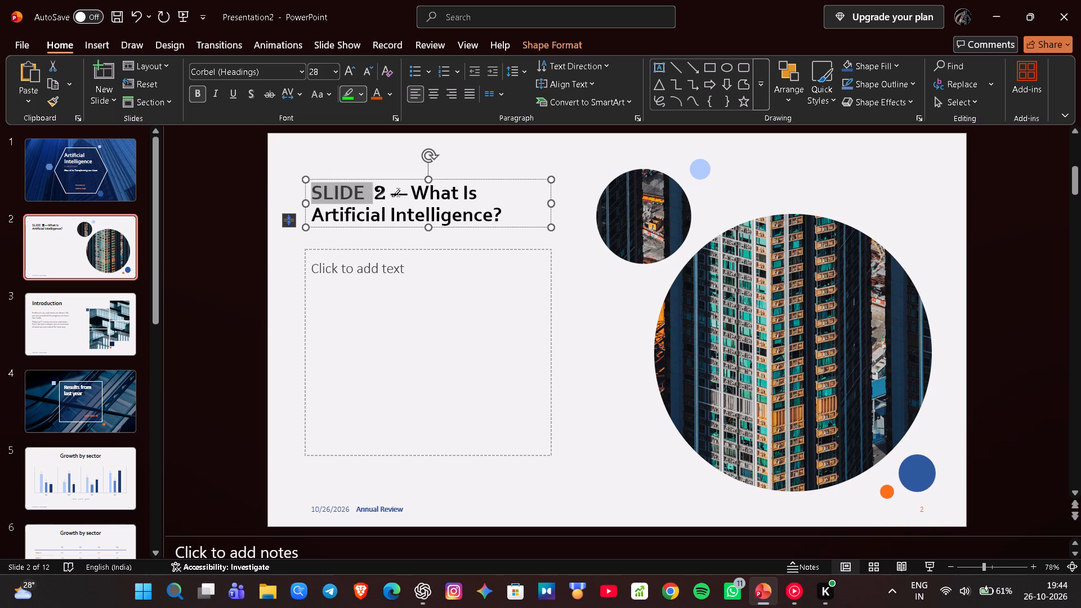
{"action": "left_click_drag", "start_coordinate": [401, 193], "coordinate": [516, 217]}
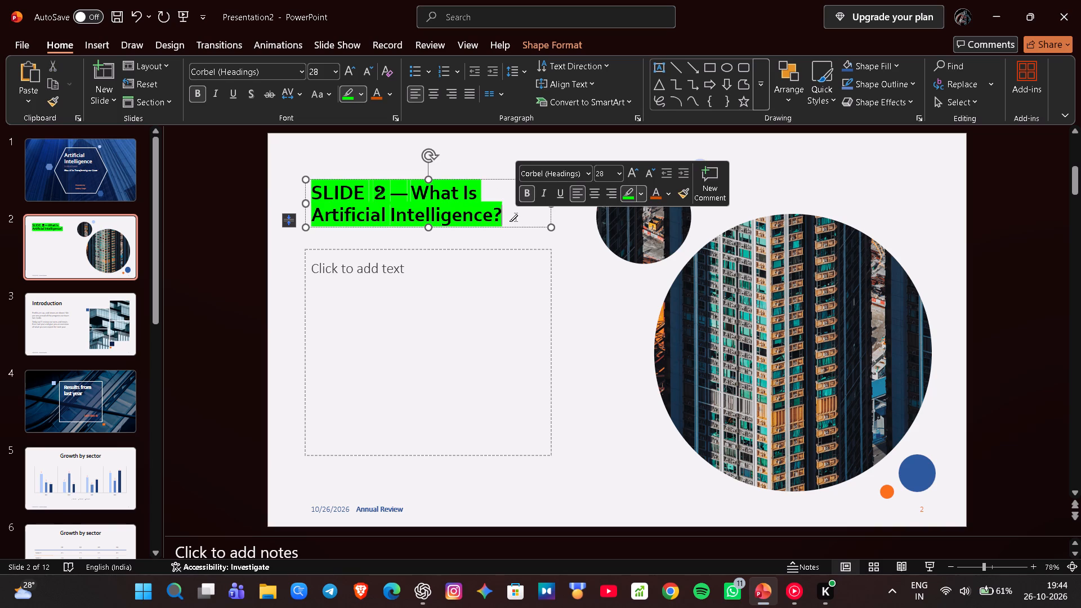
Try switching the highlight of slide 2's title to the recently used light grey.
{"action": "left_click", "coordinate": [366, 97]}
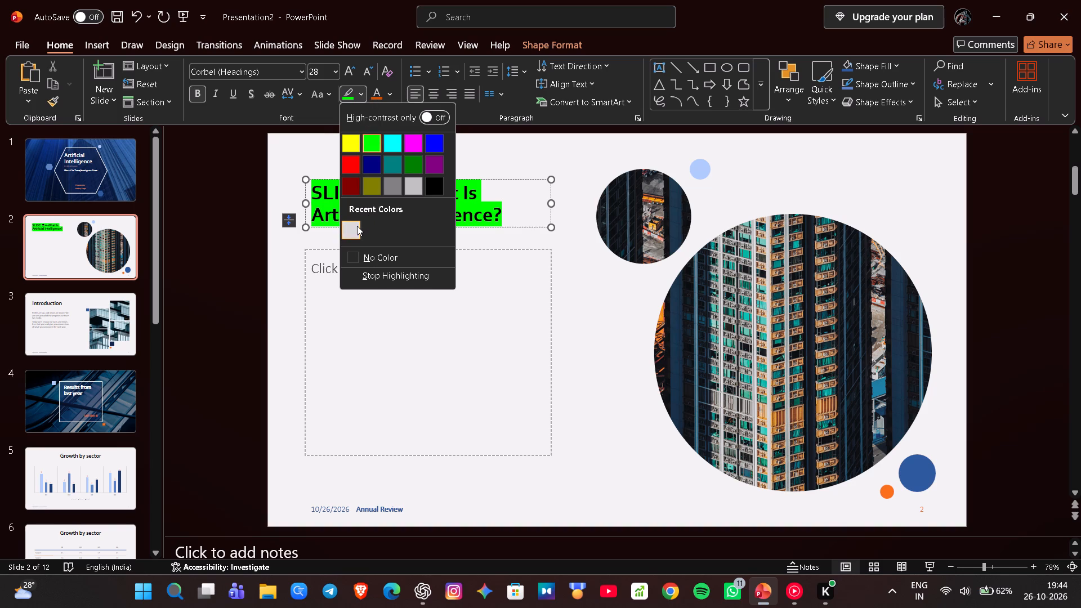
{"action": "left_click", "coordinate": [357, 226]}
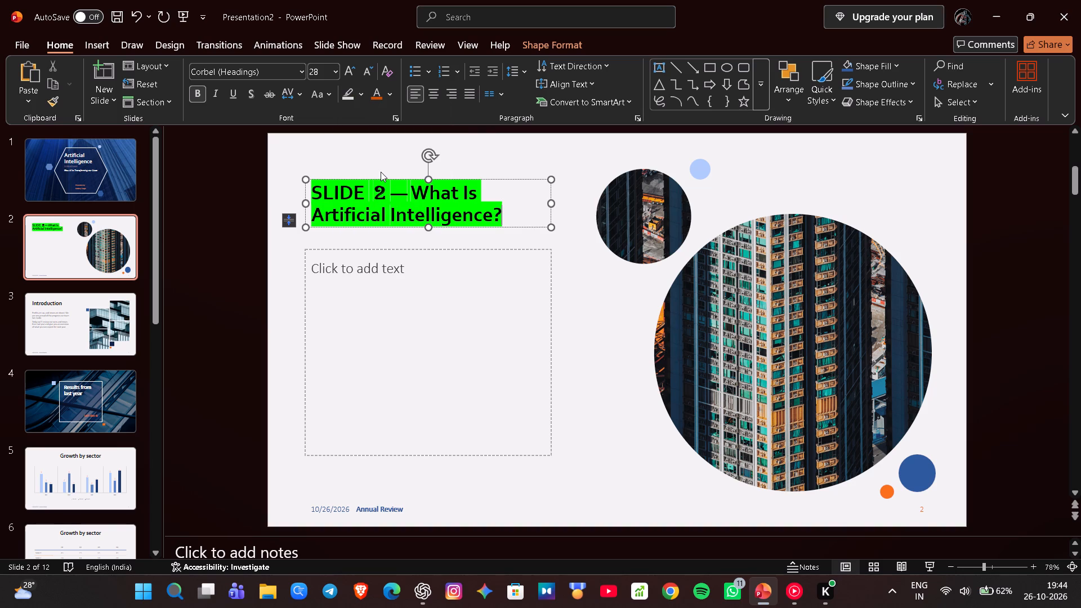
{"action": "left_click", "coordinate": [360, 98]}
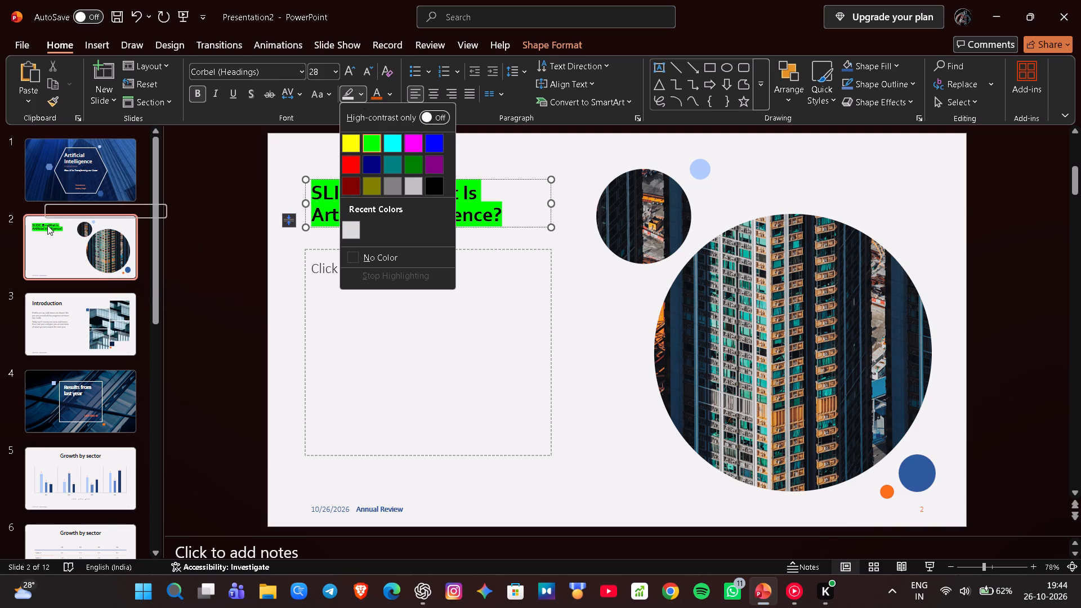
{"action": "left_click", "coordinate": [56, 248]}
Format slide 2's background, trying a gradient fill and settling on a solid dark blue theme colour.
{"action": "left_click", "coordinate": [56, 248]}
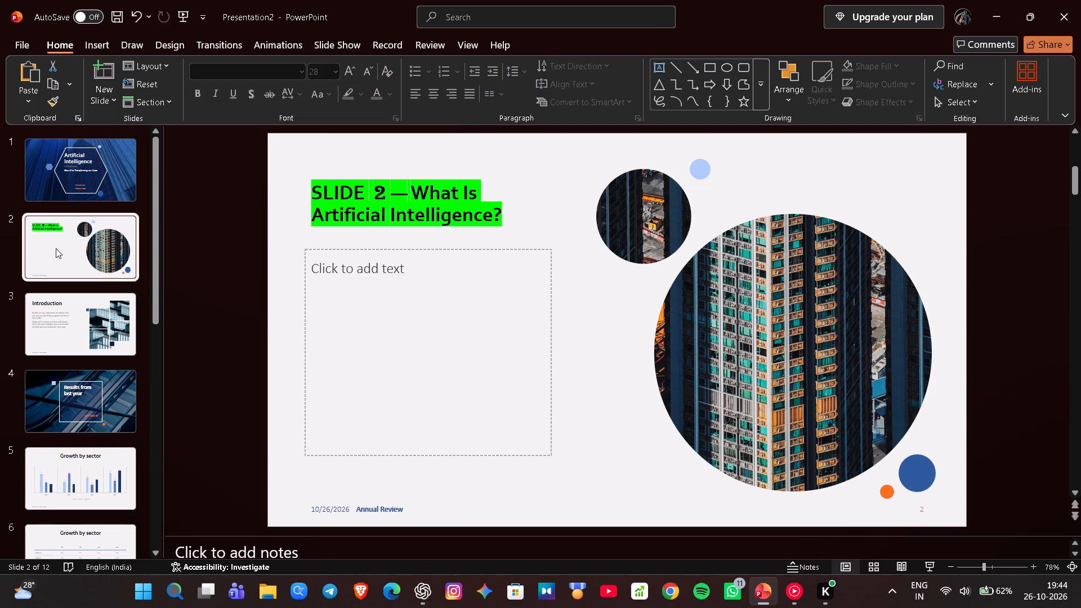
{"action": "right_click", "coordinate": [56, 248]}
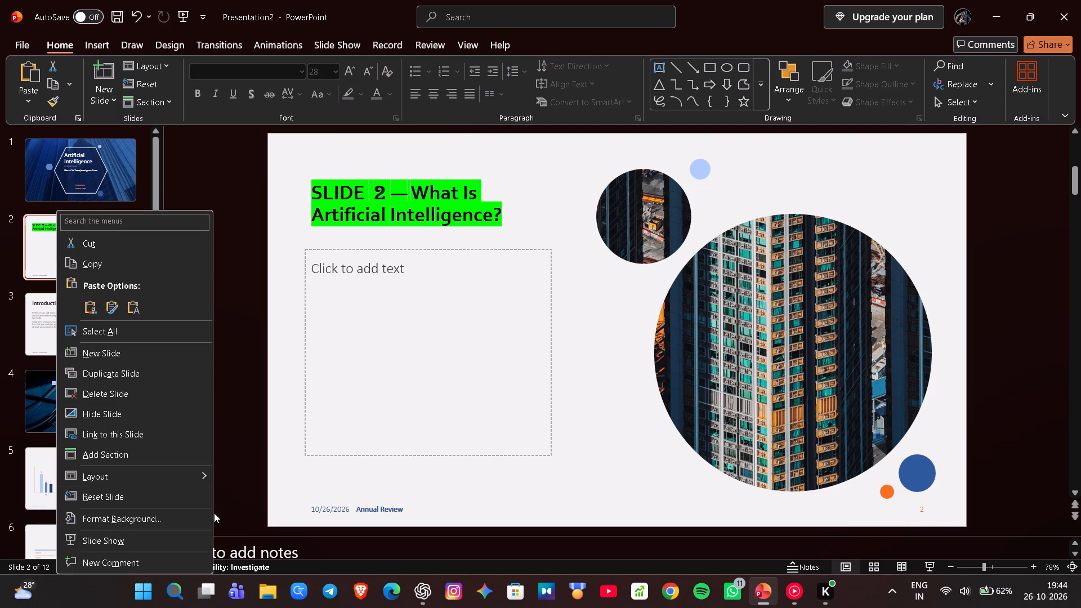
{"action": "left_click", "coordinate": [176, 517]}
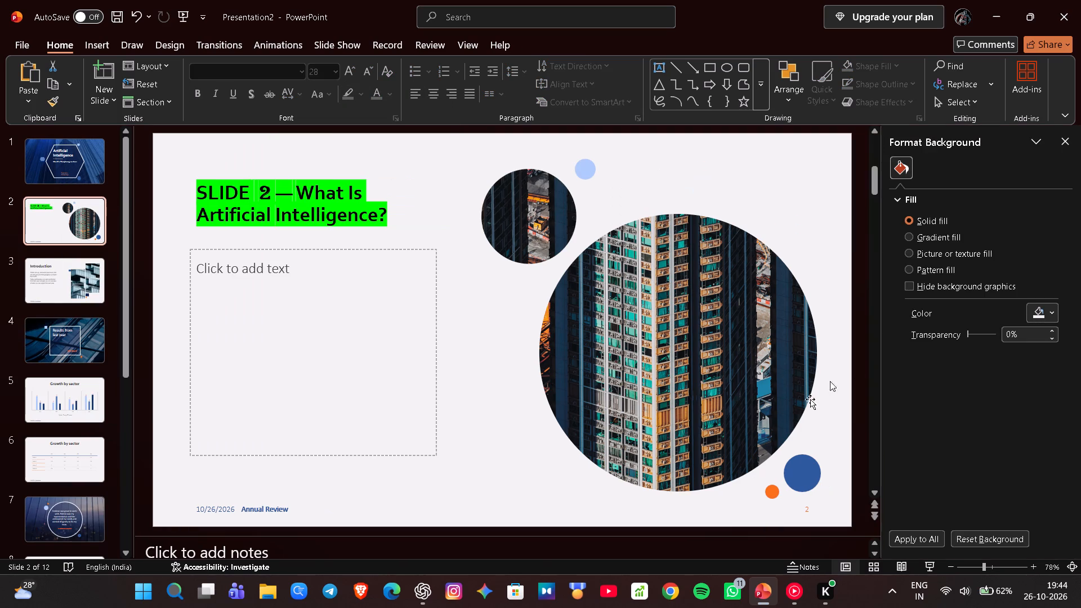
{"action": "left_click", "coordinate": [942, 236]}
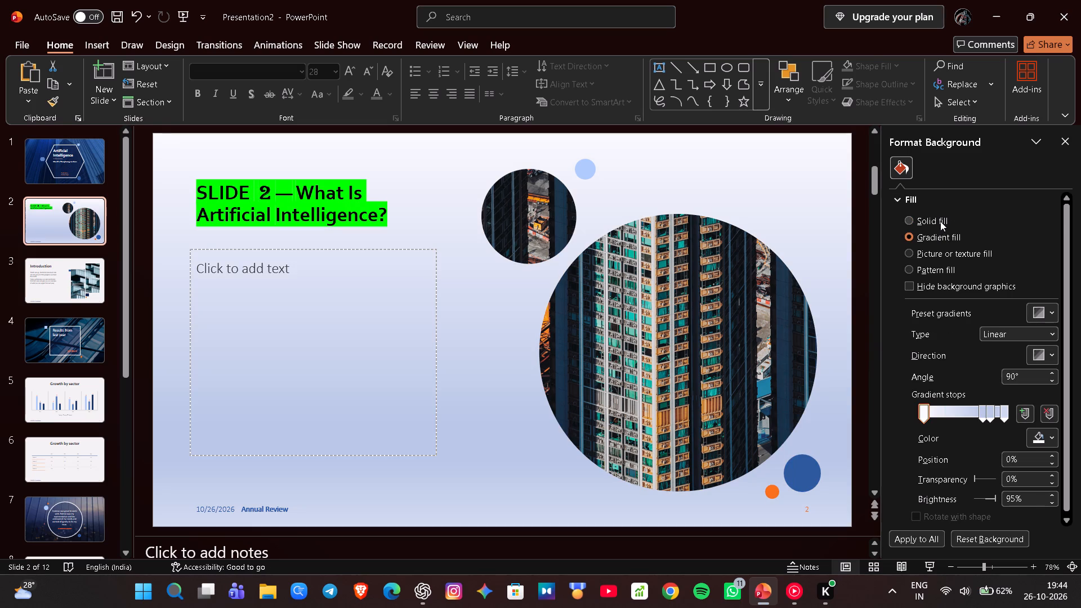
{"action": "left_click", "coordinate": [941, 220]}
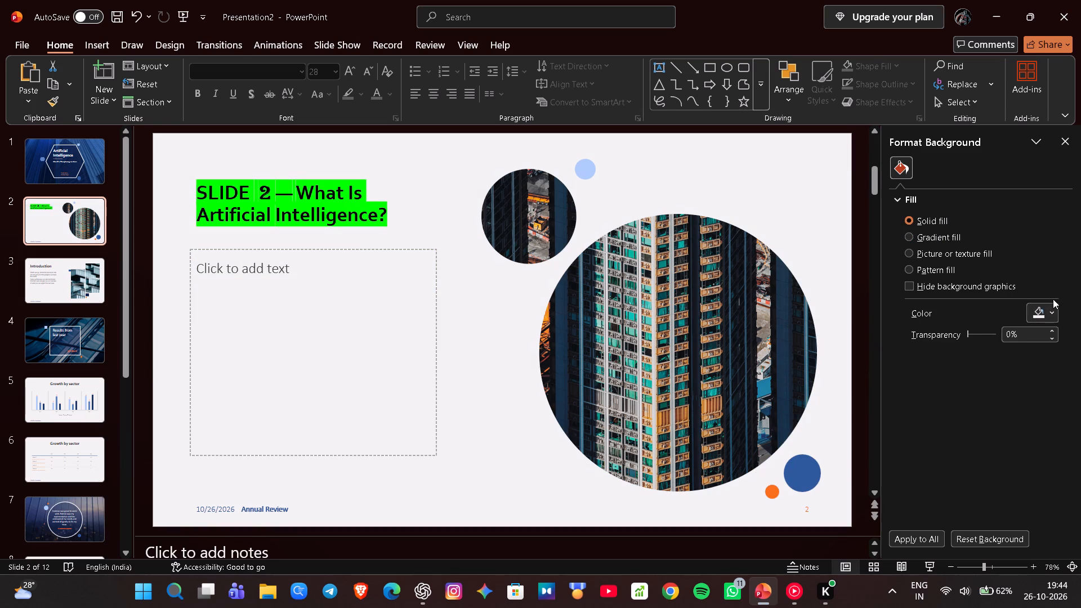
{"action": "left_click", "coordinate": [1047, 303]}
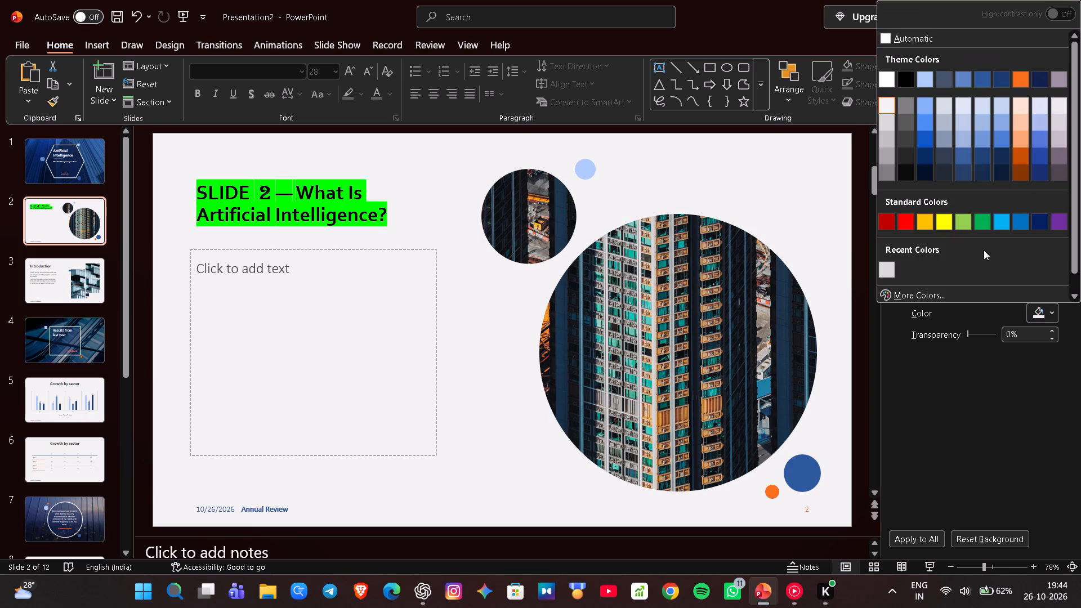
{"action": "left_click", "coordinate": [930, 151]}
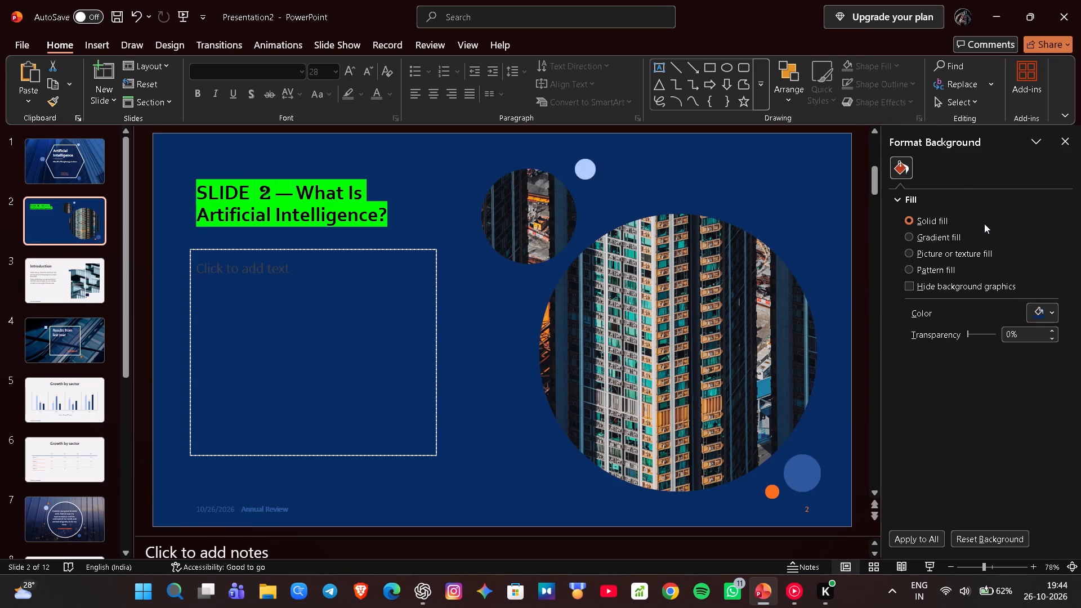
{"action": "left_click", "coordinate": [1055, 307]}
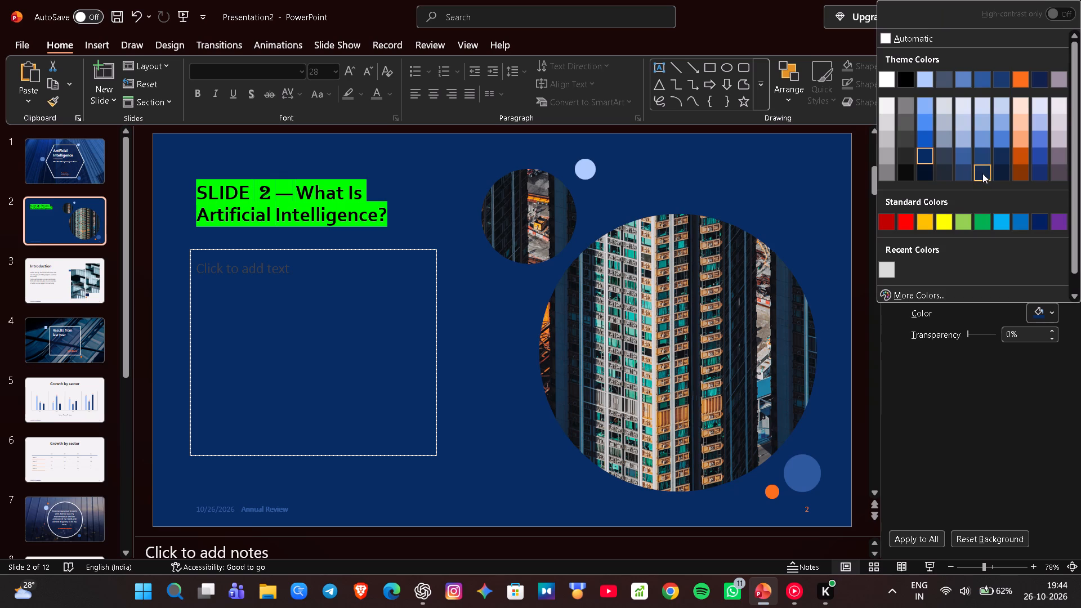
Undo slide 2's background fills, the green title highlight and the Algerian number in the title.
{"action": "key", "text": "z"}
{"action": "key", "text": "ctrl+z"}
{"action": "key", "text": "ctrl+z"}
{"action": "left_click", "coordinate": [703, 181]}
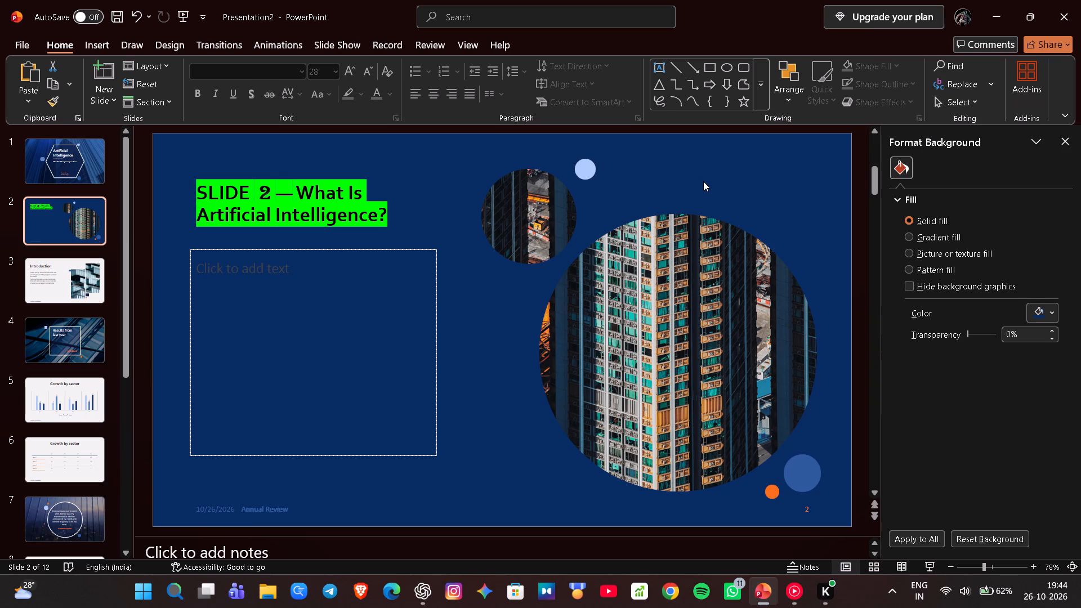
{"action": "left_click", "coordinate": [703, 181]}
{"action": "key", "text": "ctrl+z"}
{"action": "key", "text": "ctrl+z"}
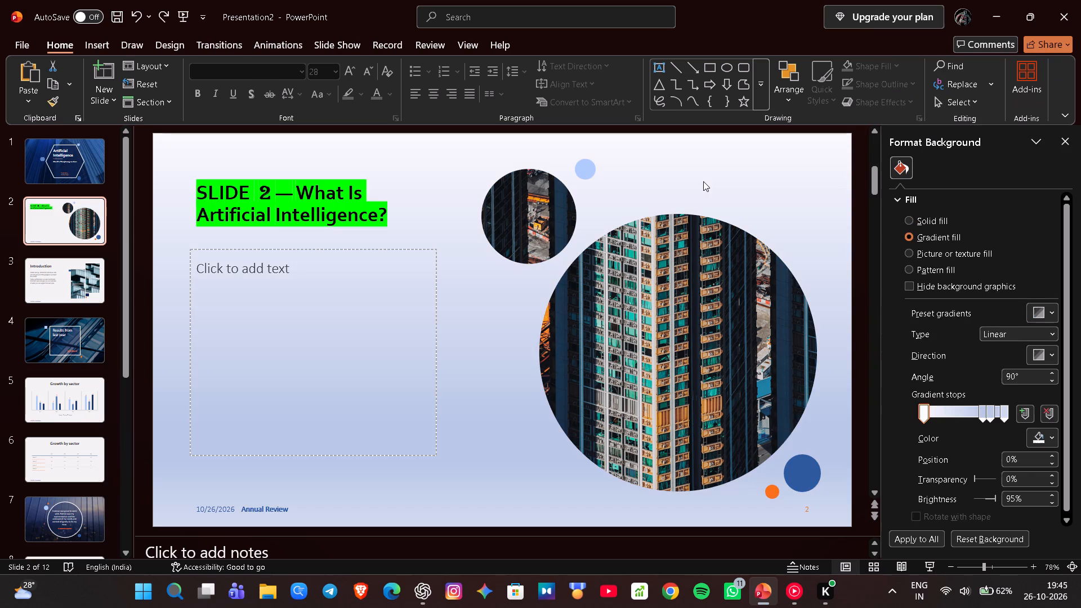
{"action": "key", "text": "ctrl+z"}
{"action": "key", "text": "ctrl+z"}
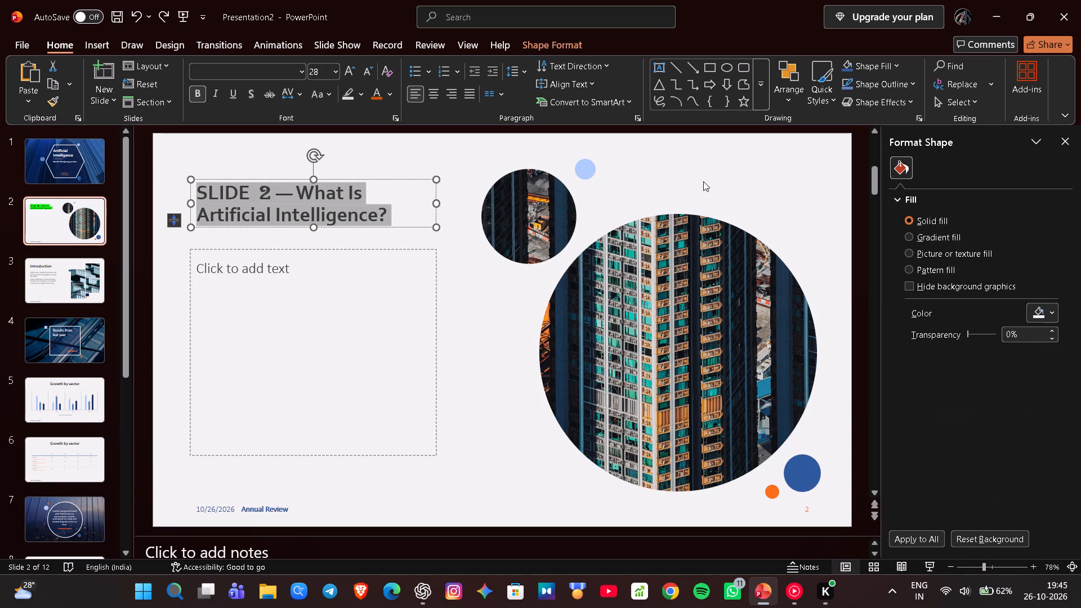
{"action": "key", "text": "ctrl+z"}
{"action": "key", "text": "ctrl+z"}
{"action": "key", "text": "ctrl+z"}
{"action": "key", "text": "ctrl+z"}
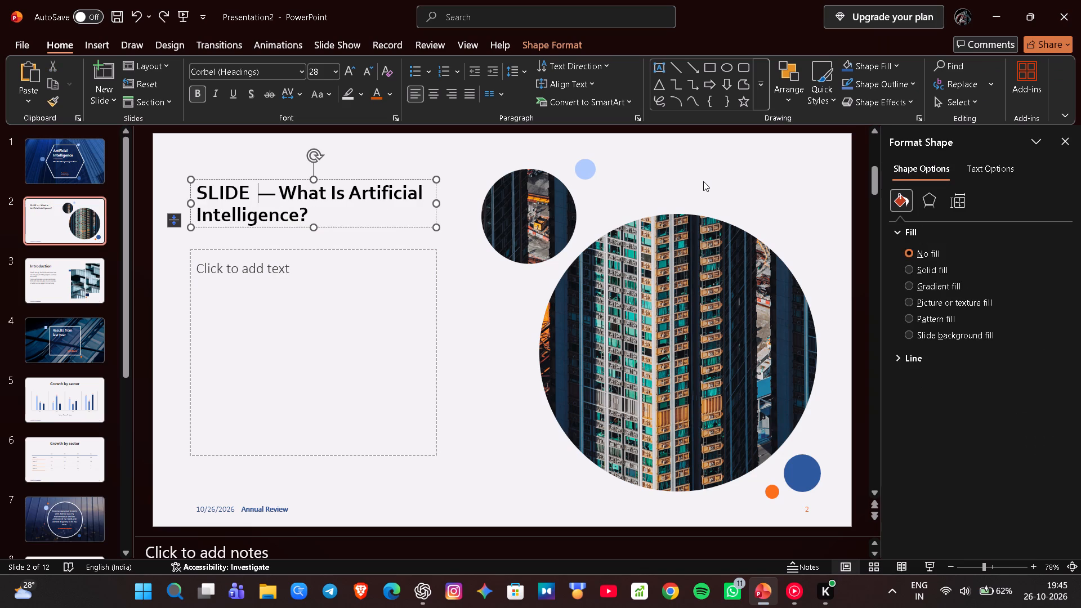
Undo the earlier edits to slide 2's title, back to "SLIDE 2 — What Is Artificial Intelligence?".
{"action": "key", "text": "ctrl+z"}
{"action": "key", "text": "ctrl+z"}
{"action": "key", "text": "ctrl+z"}
{"action": "key", "text": "ctrl+z"}
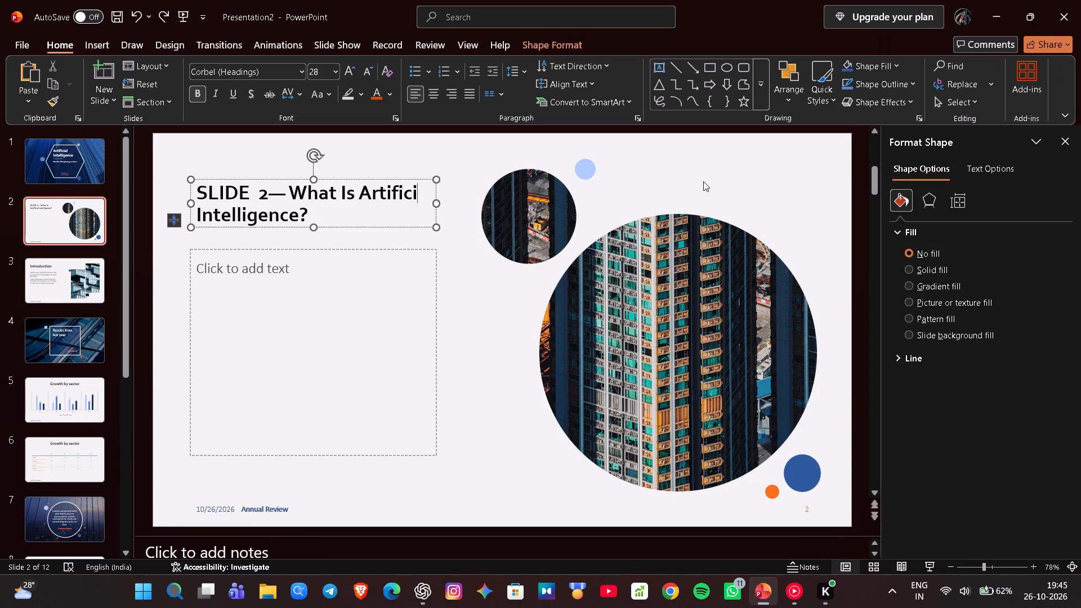
{"action": "key", "text": "ctrl+z"}
{"action": "key", "text": "ctrl+z"}
{"action": "key", "text": "ctrl+z"}
{"action": "key", "text": "ctrl+z"}
{"action": "key", "text": "ctrl+z"}
{"action": "key", "text": "ctrl+z"}
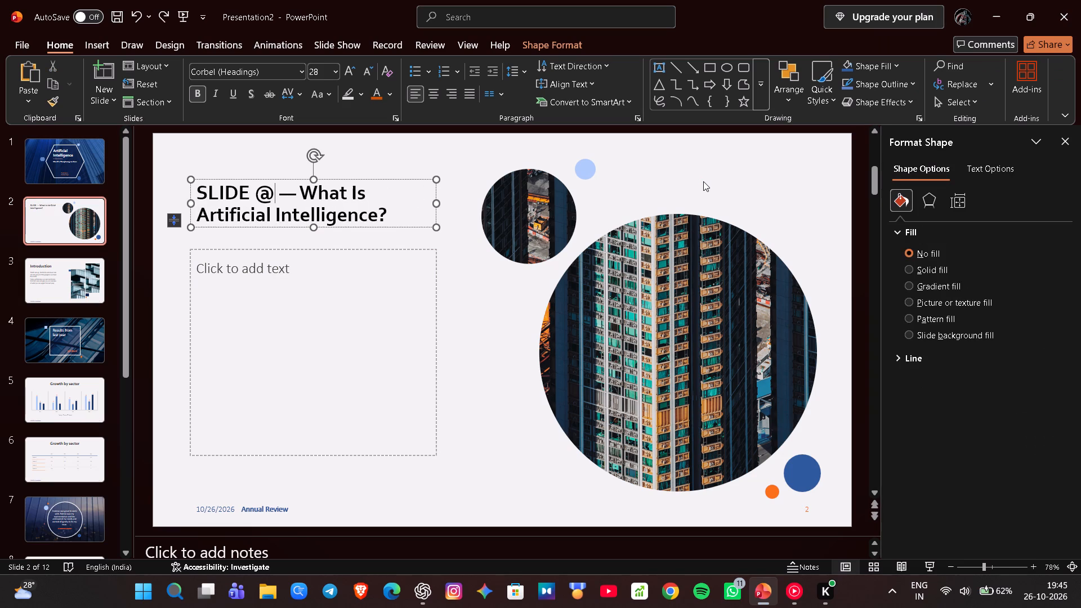
{"action": "key", "text": "ctrl+z"}
{"action": "key", "text": "ctrl+z"}
{"action": "key", "text": "ctrl+z"}
{"action": "key", "text": "ctrl+z"}
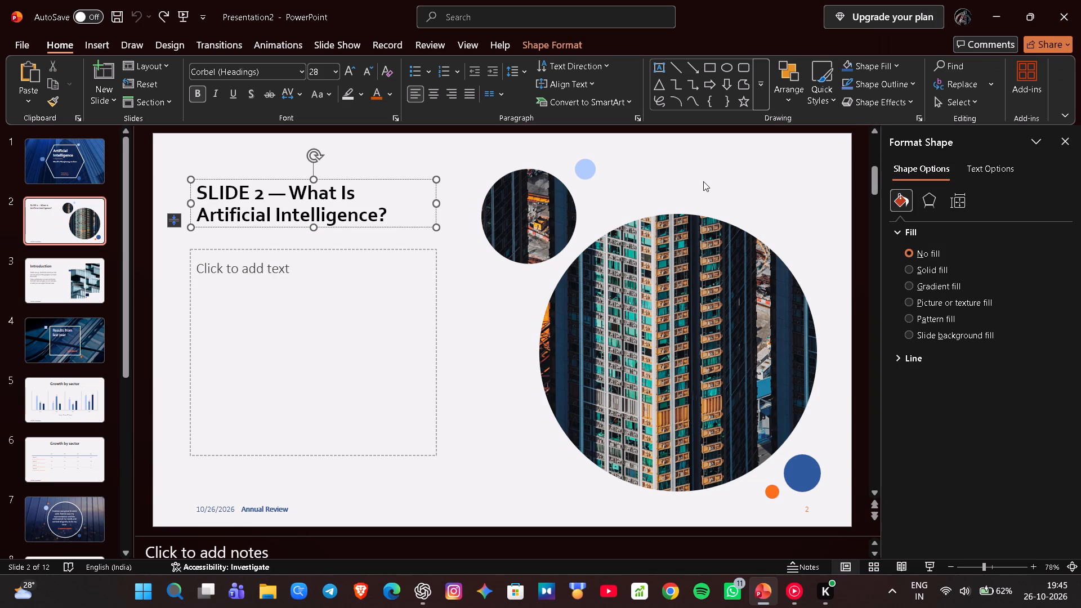
{"action": "key", "text": "ctrl+z"}
{"action": "key", "text": "ctrl+z"}
{"action": "key", "text": "ctrl+z"}
{"action": "key", "text": "ctrl+z"}
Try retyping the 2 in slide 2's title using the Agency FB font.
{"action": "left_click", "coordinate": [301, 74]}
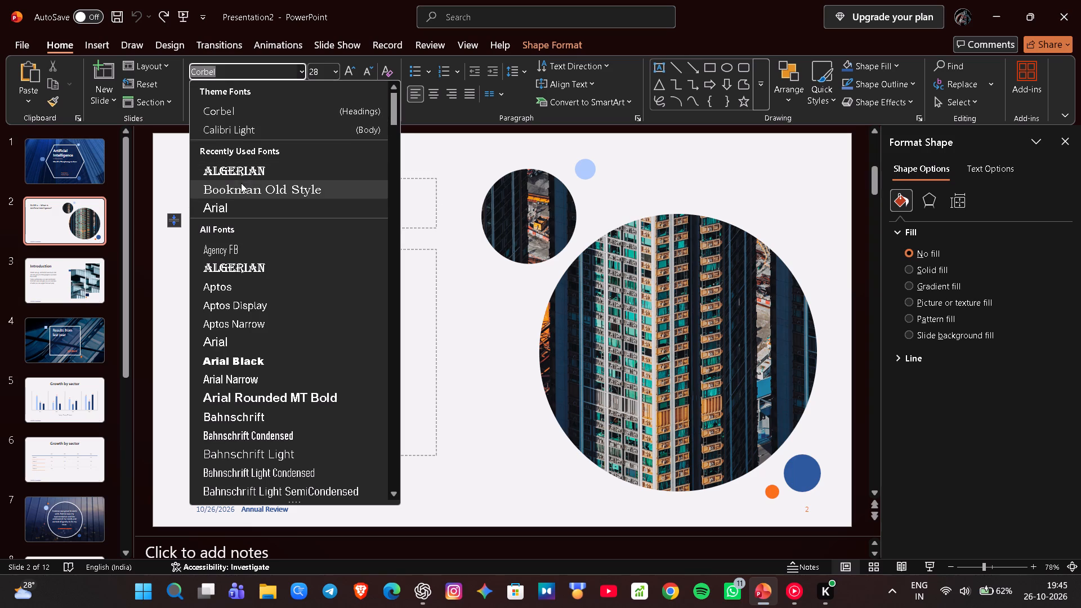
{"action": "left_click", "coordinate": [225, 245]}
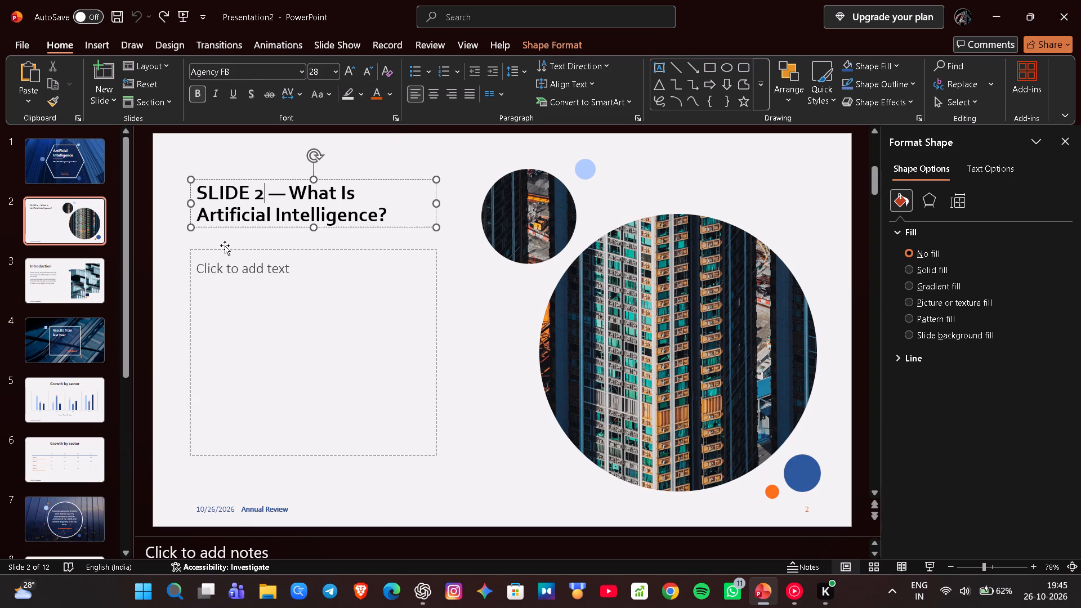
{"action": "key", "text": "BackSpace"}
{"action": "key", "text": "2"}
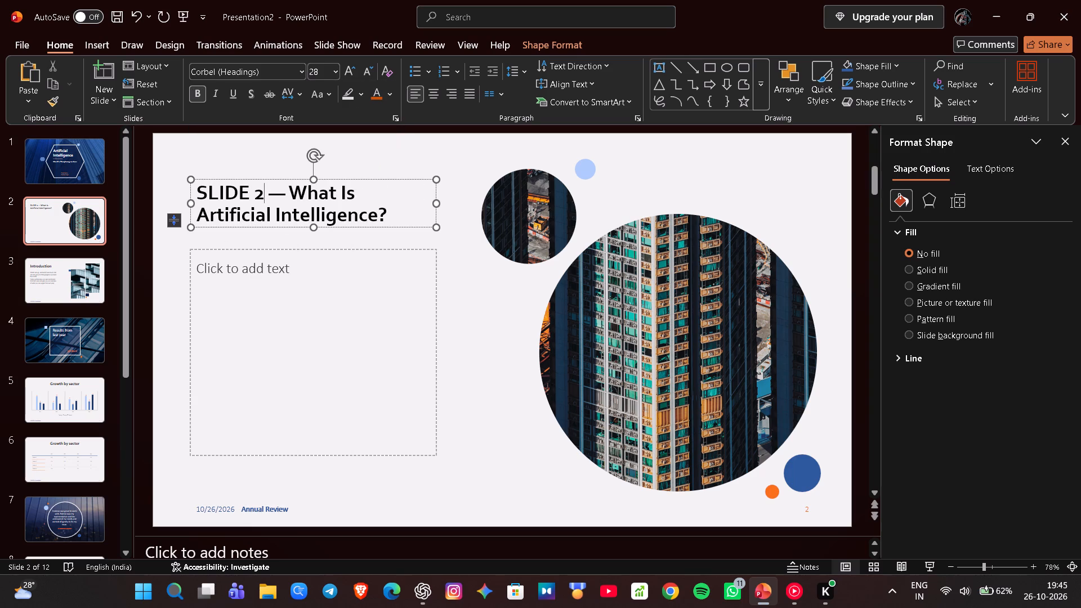
Replace the number after "SLIDE" in slide 2's title with a 2 in the Aptos Display font.
{"action": "key", "text": "BackSpace"}
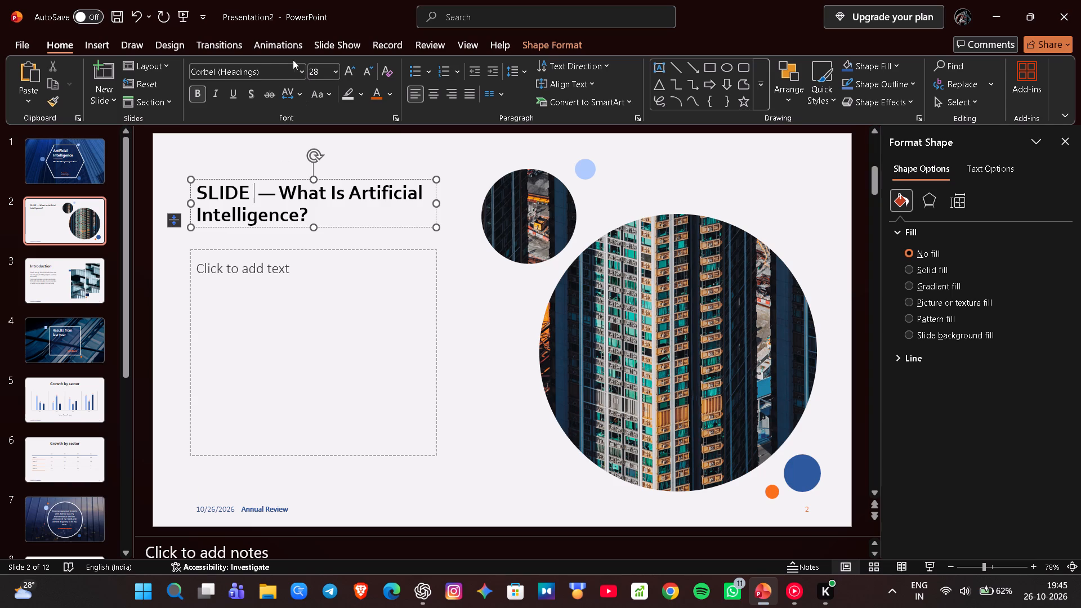
{"action": "left_click", "coordinate": [303, 69]}
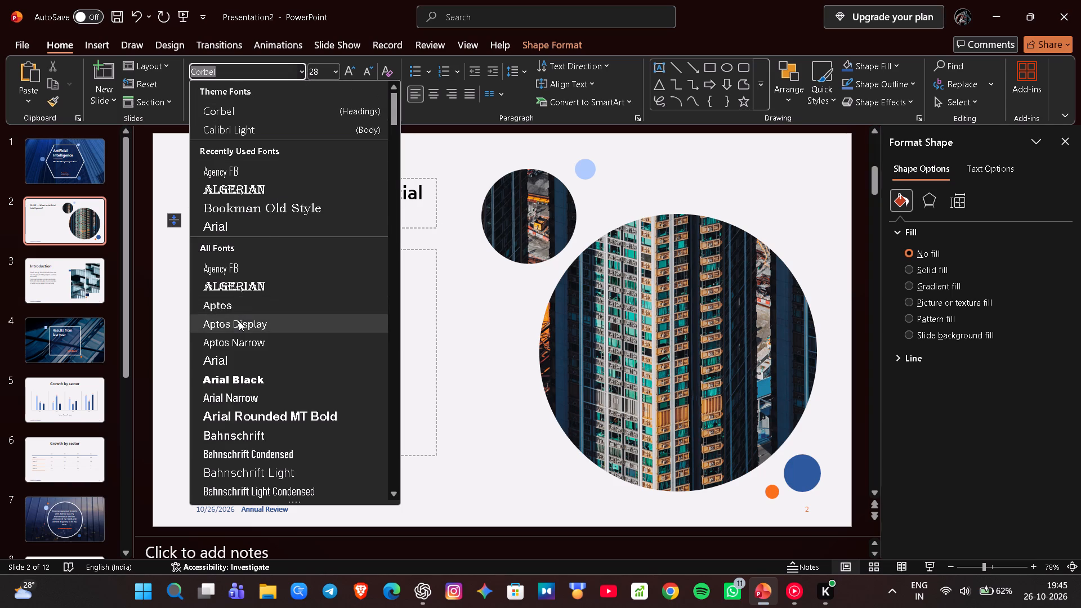
{"action": "left_click", "coordinate": [239, 321]}
{"action": "key", "text": "2"}
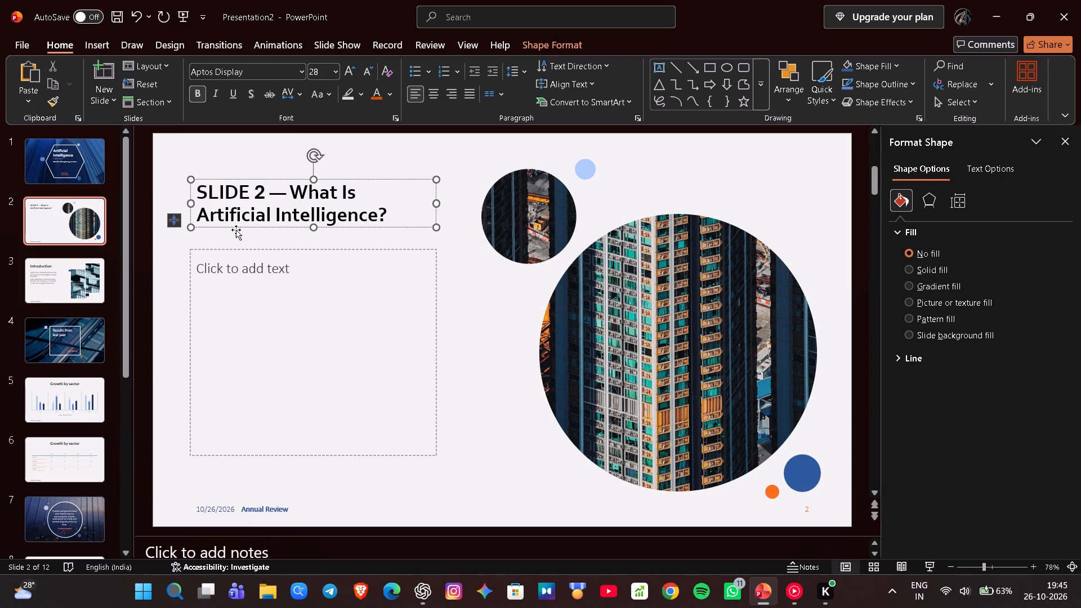
Recolour slide 2's whole title "SLIDE 2 — What Is Artificial Intelligence?" in a medium blue theme colour.
{"action": "left_click", "coordinate": [388, 96]}
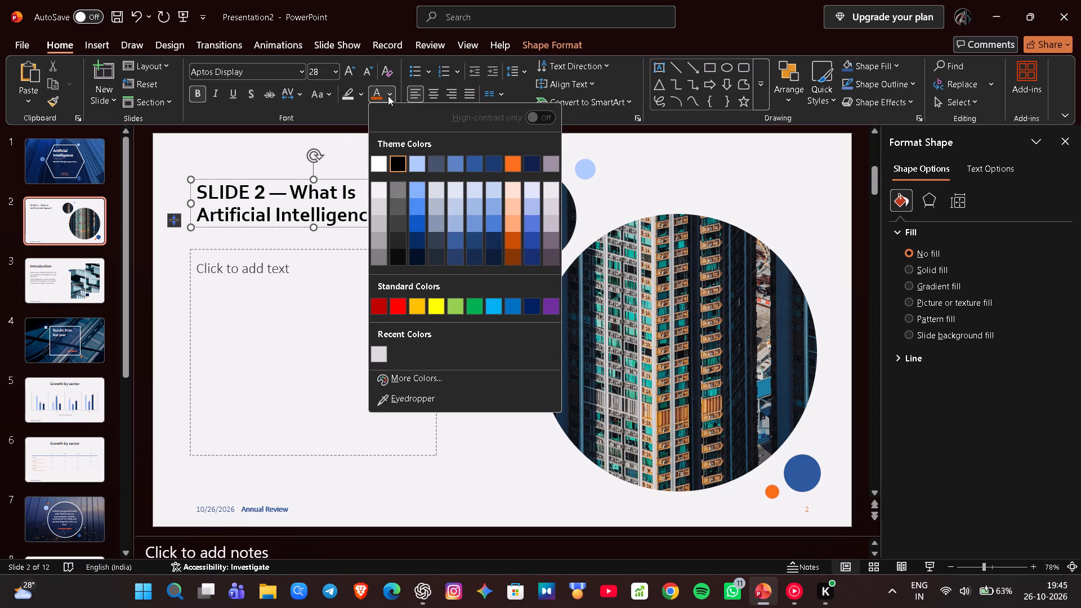
{"action": "left_click", "coordinate": [494, 226]}
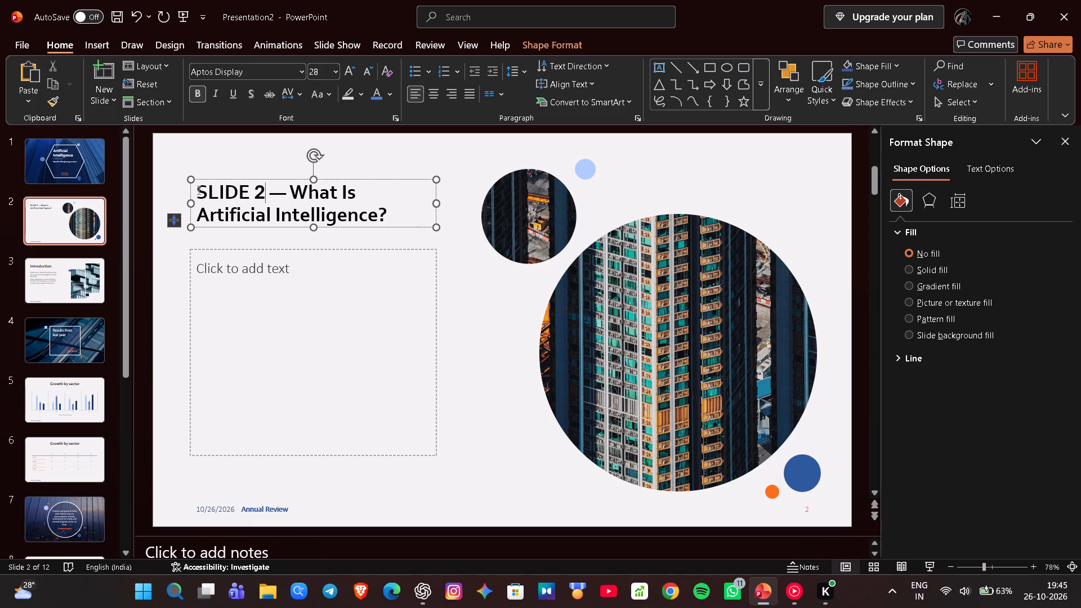
{"action": "left_click_drag", "start_coordinate": [198, 190], "coordinate": [390, 212]}
{"action": "left_click", "coordinate": [378, 97]}
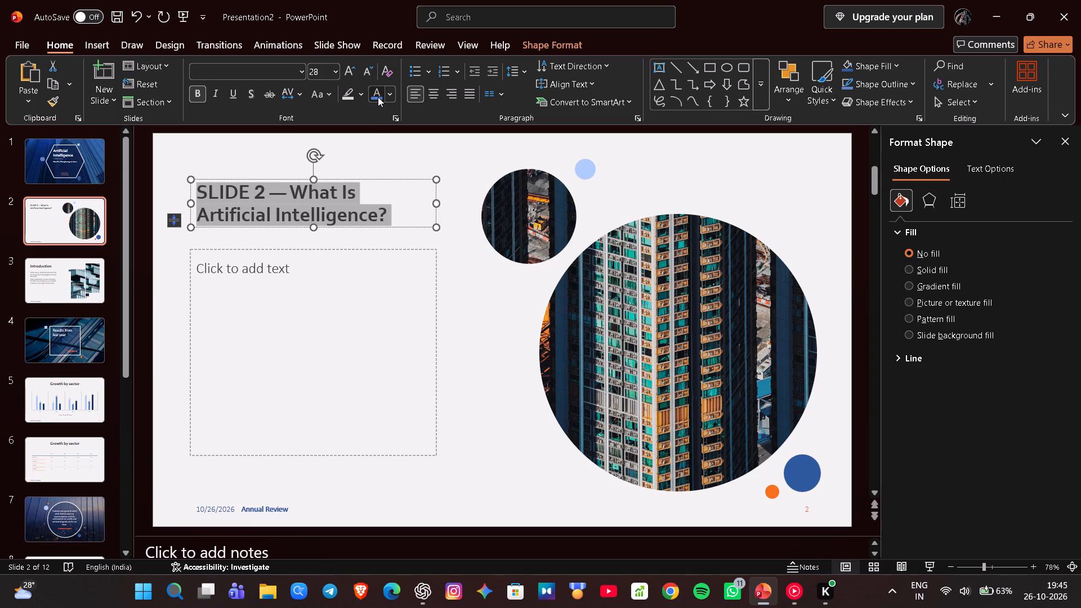
{"action": "left_click", "coordinate": [461, 146]}
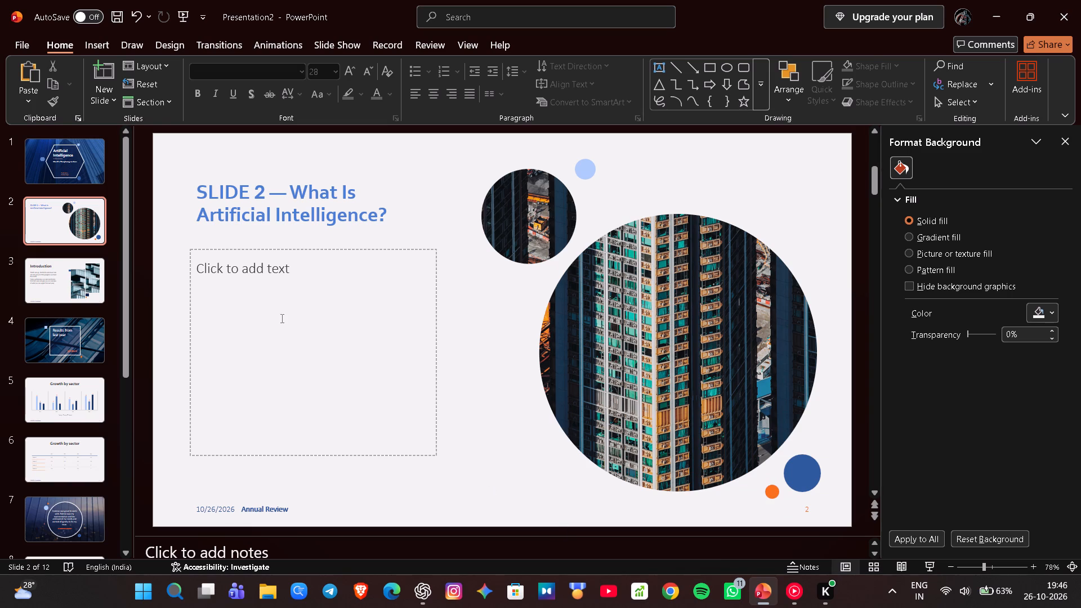
Delete the "SLIDE 2 —" prefix from the title so it reads "What Is Artificial Intelligence?".
{"action": "left_click", "coordinate": [288, 189]}
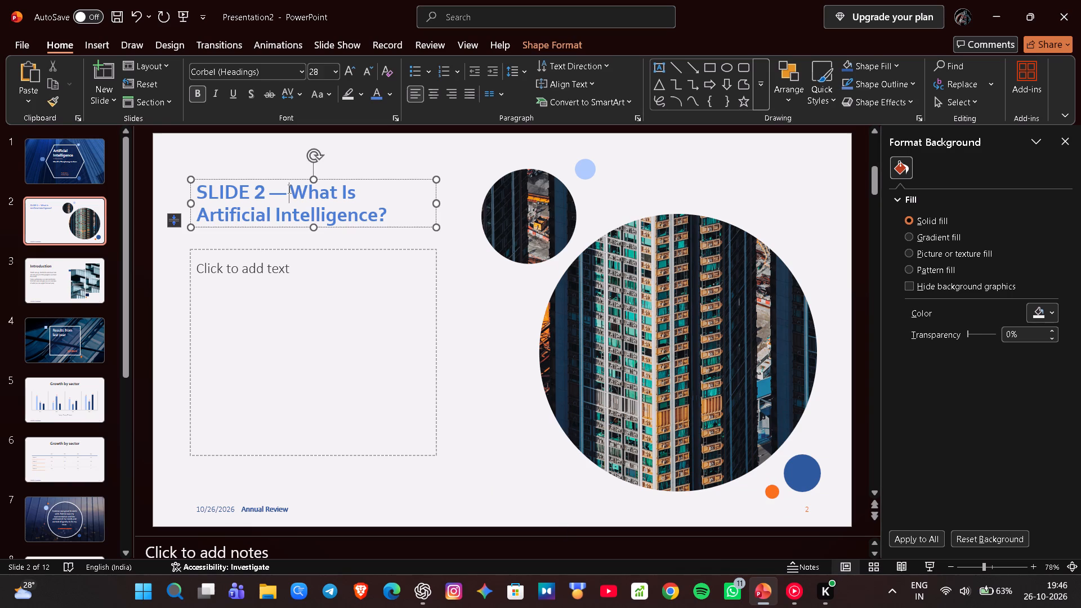
{"action": "key", "text": "BackSpace"}
{"action": "key", "text": "BackSpace"}
{"action": "key", "text": "BackSpace"}
{"action": "key", "text": "BackSpace"}
{"action": "key", "text": "BackSpace"}
{"action": "key", "text": "BackSpace"}
{"action": "key", "text": "BackSpace"}
{"action": "key", "text": "BackSpace"}
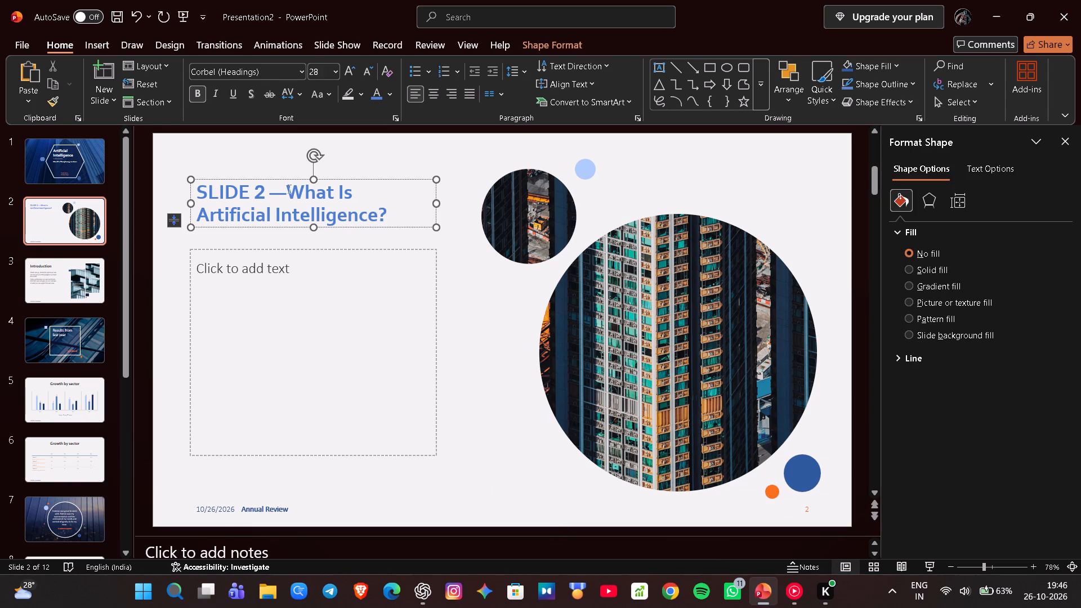
{"action": "key", "text": "BackSpace"}
{"action": "key", "text": "BackSpace"}
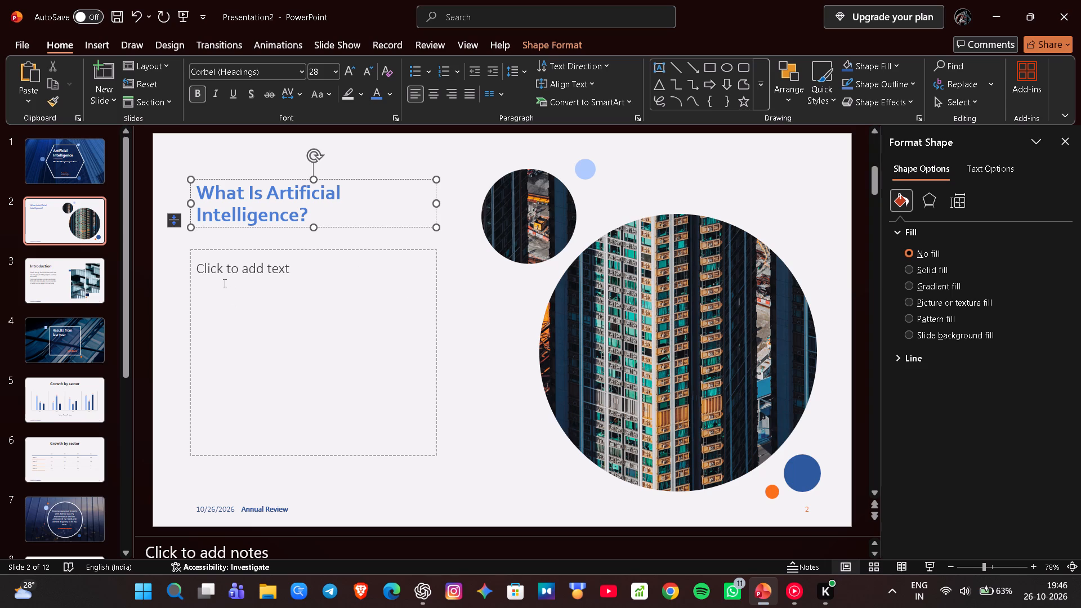
{"action": "left_click", "coordinate": [215, 271]}
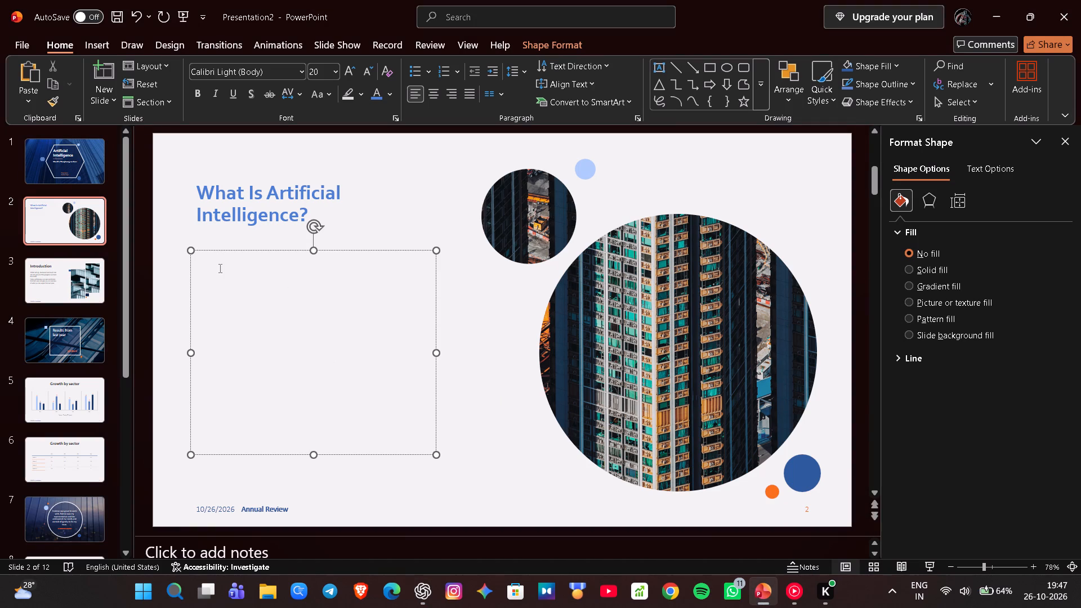
{"action": "left_click", "coordinate": [334, 71]}
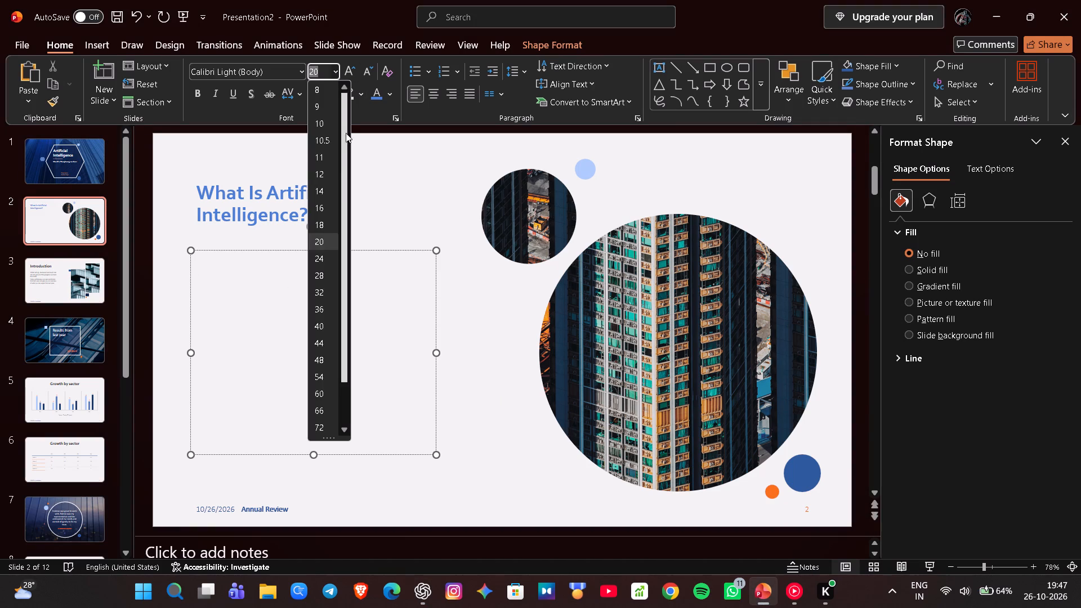
{"action": "left_click", "coordinate": [324, 193]}
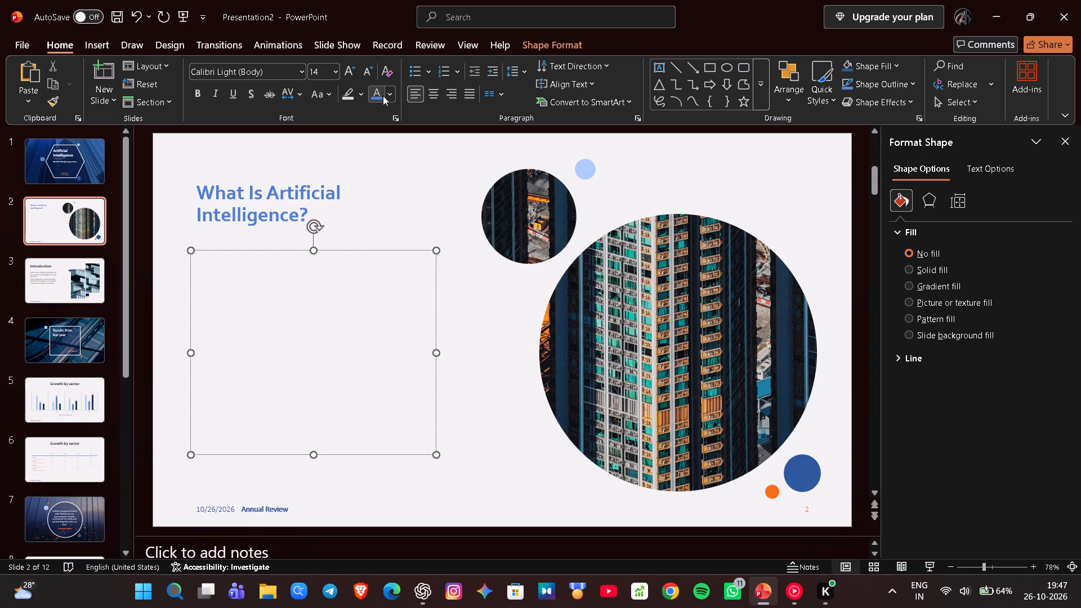
{"action": "left_click", "coordinate": [383, 96]}
{"action": "left_click", "coordinate": [385, 96]}
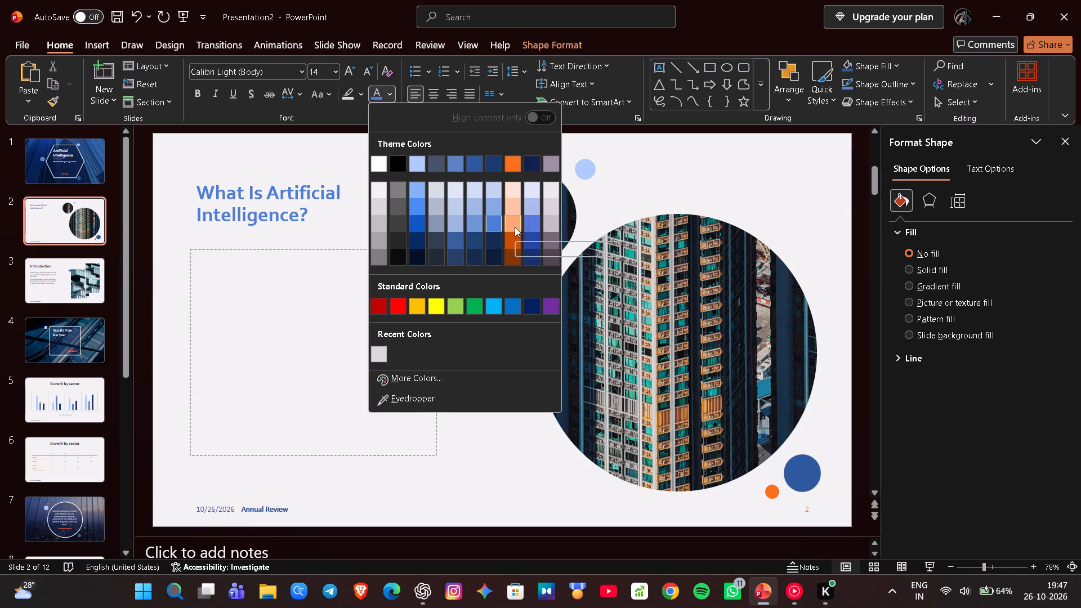
{"action": "left_click", "coordinate": [551, 225]}
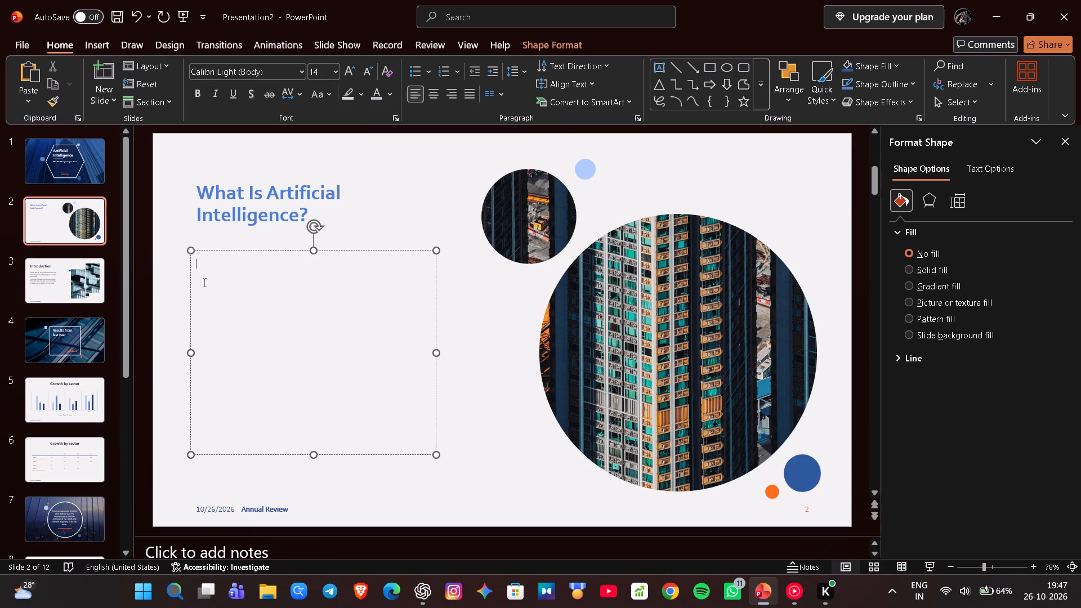
Paste the copied Artificial Intelligence definition into slide 2's body placeholder.
{"action": "right_click", "coordinate": [198, 263]}
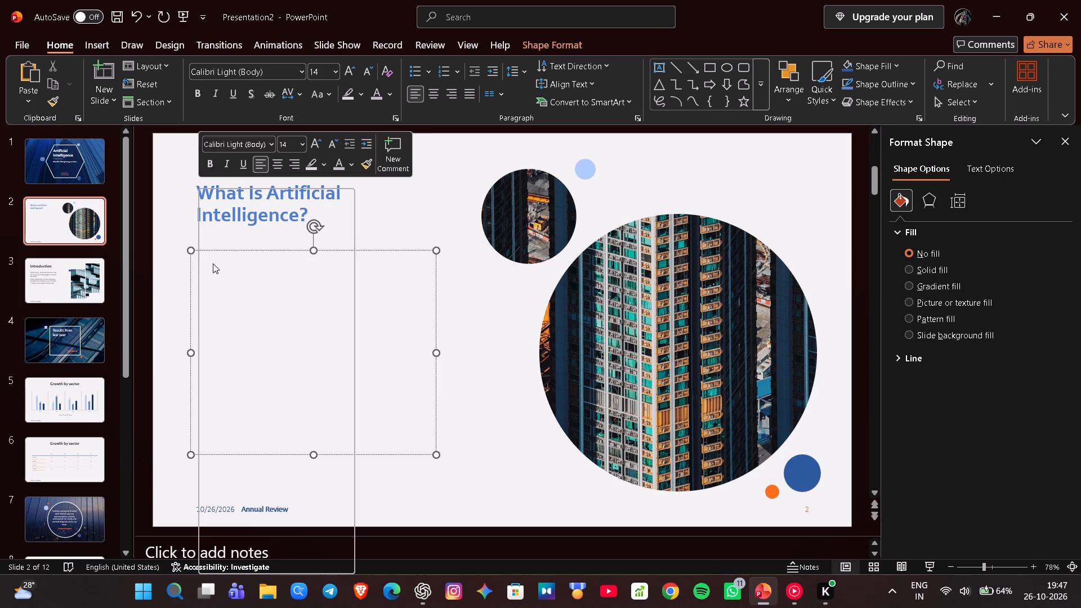
{"action": "left_click", "coordinate": [236, 284]}
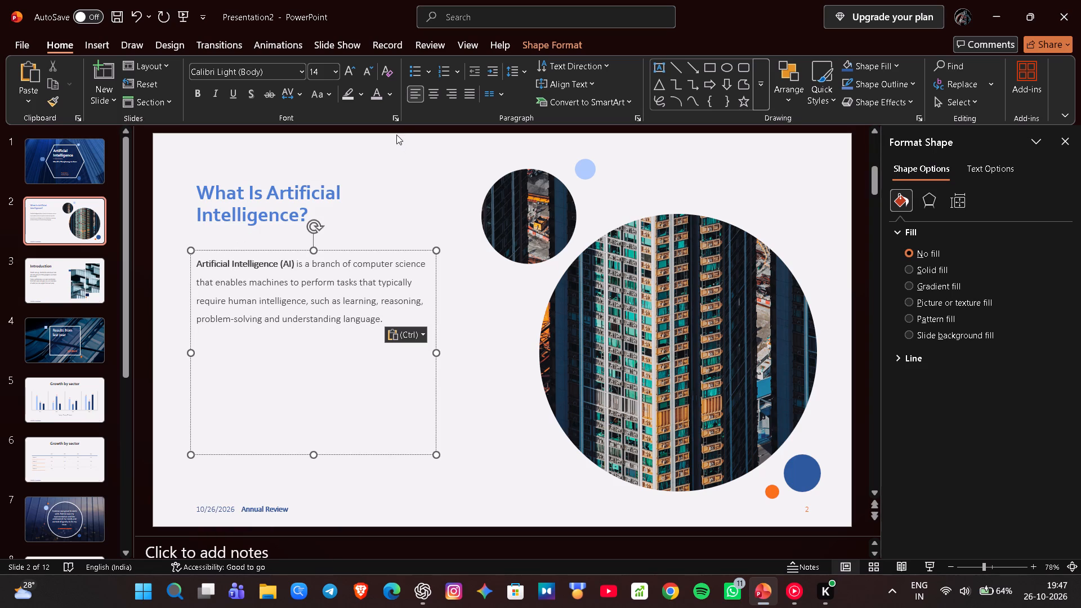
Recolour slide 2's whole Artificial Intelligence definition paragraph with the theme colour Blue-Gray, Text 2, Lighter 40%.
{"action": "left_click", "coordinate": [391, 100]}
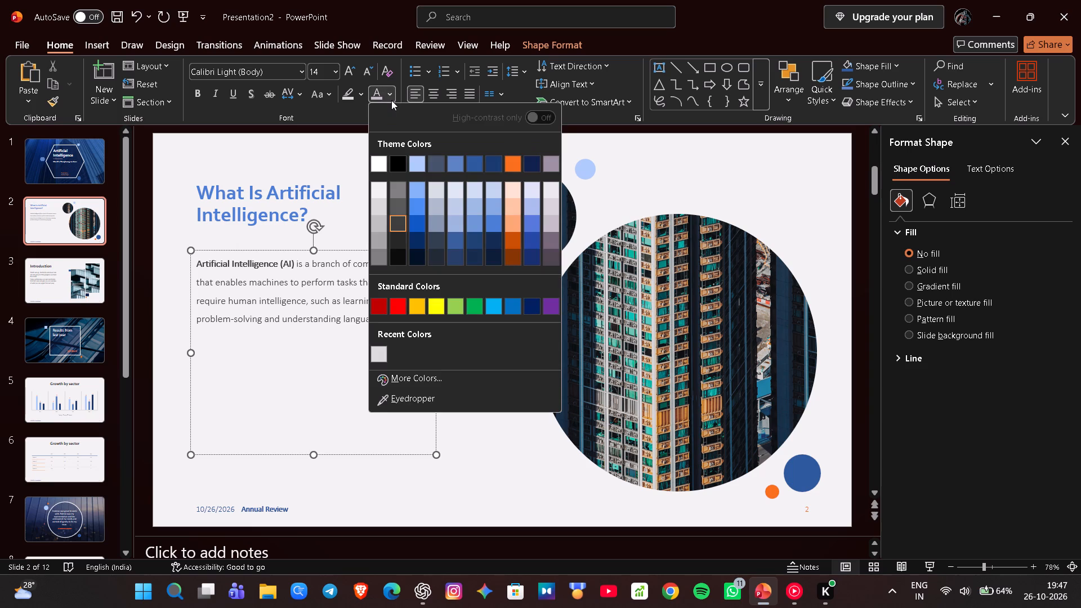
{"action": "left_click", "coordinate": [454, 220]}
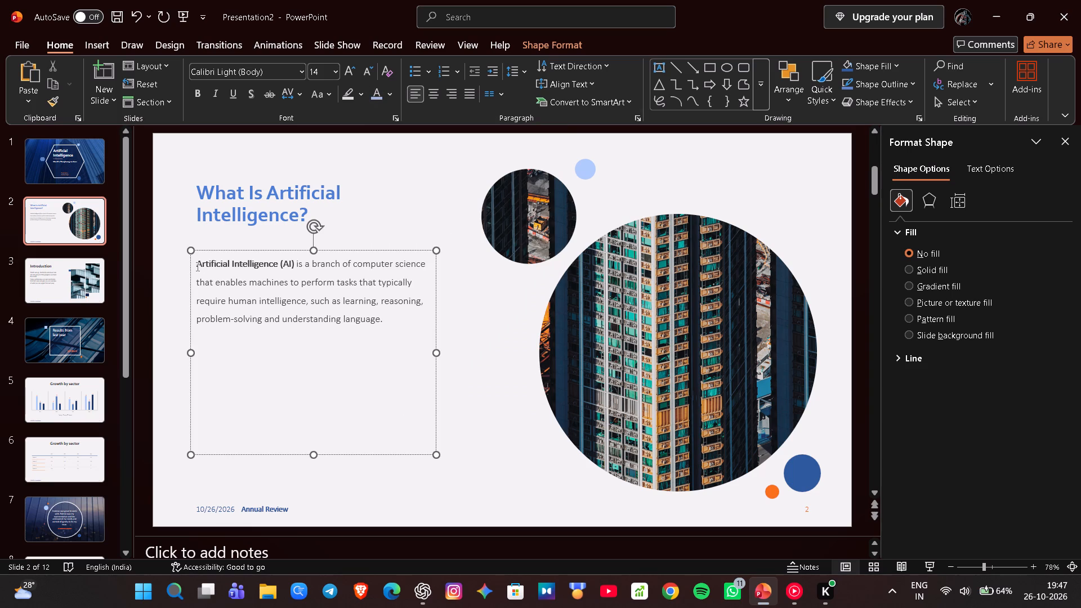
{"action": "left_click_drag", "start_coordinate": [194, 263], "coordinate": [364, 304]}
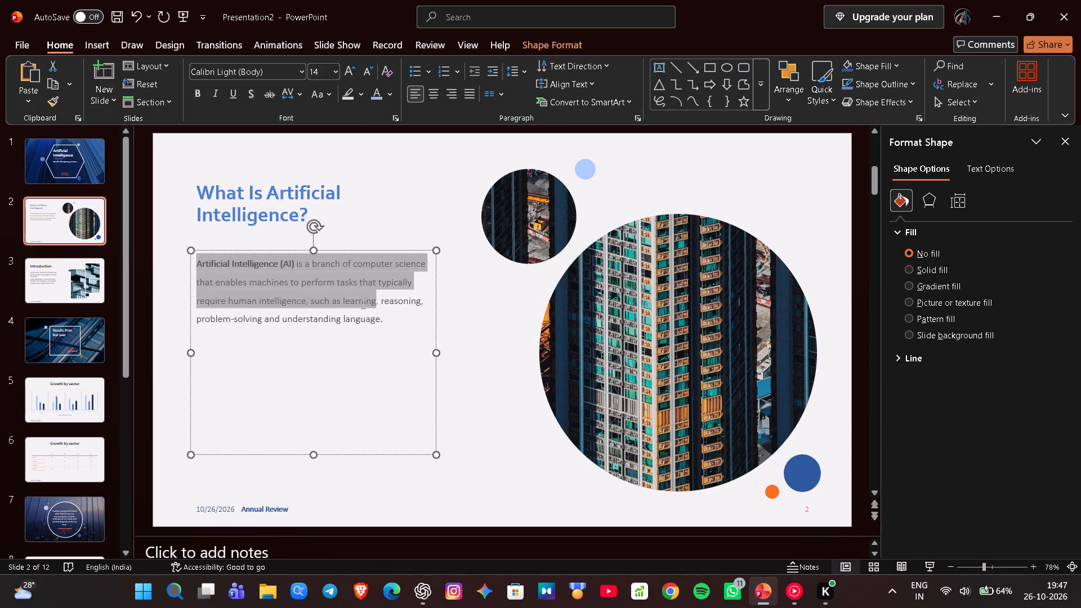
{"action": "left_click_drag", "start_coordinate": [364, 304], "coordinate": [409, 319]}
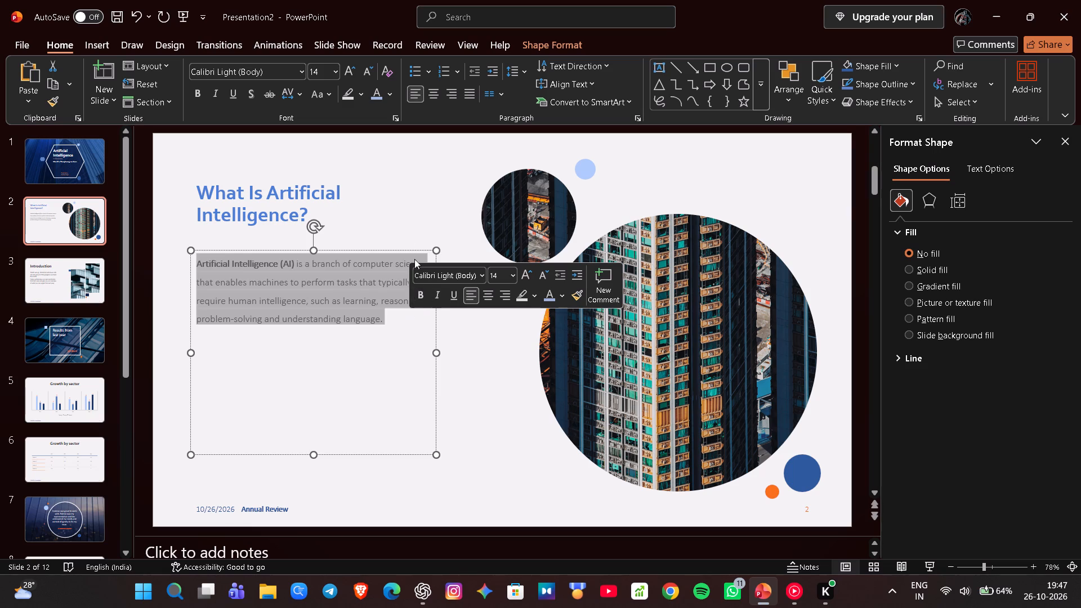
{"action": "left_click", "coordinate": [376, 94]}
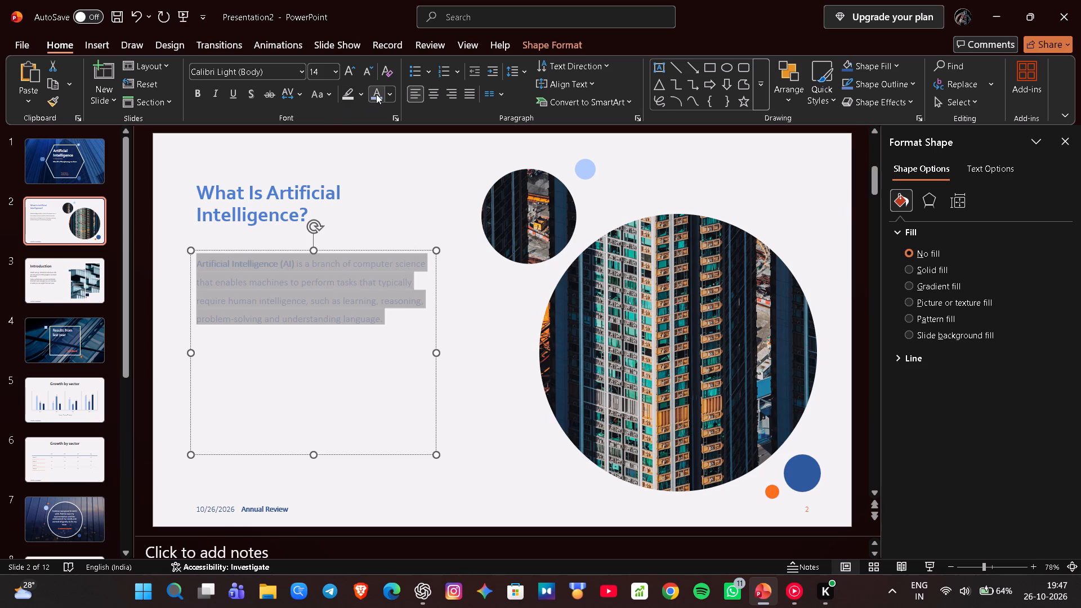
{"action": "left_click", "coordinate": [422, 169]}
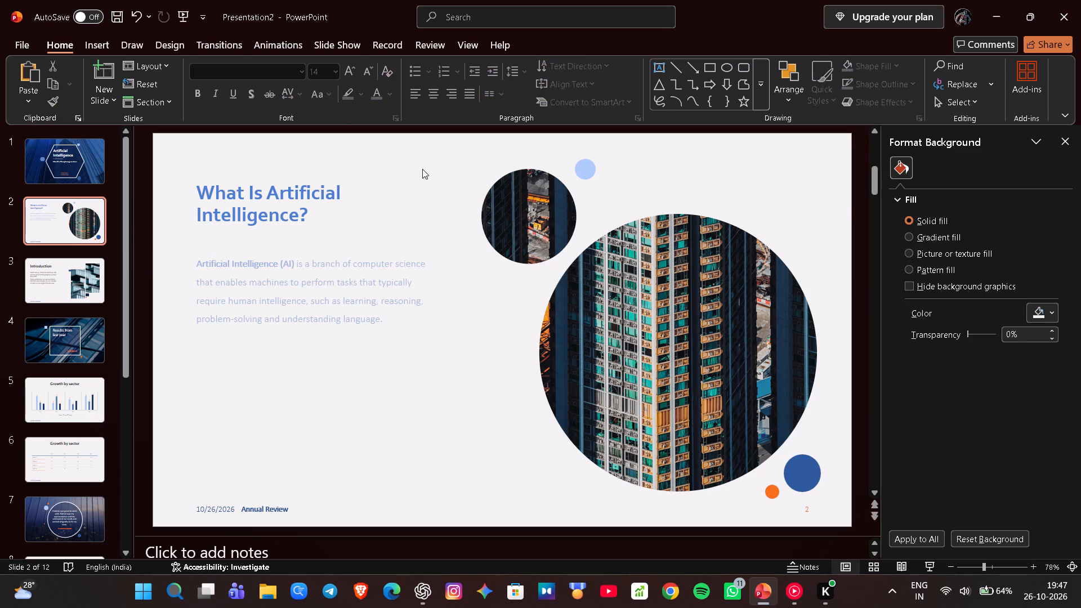
Recolour slide 2's whole definition paragraph with the dark navy shade of the light-blue theme colour.
{"action": "left_click", "coordinate": [391, 95]}
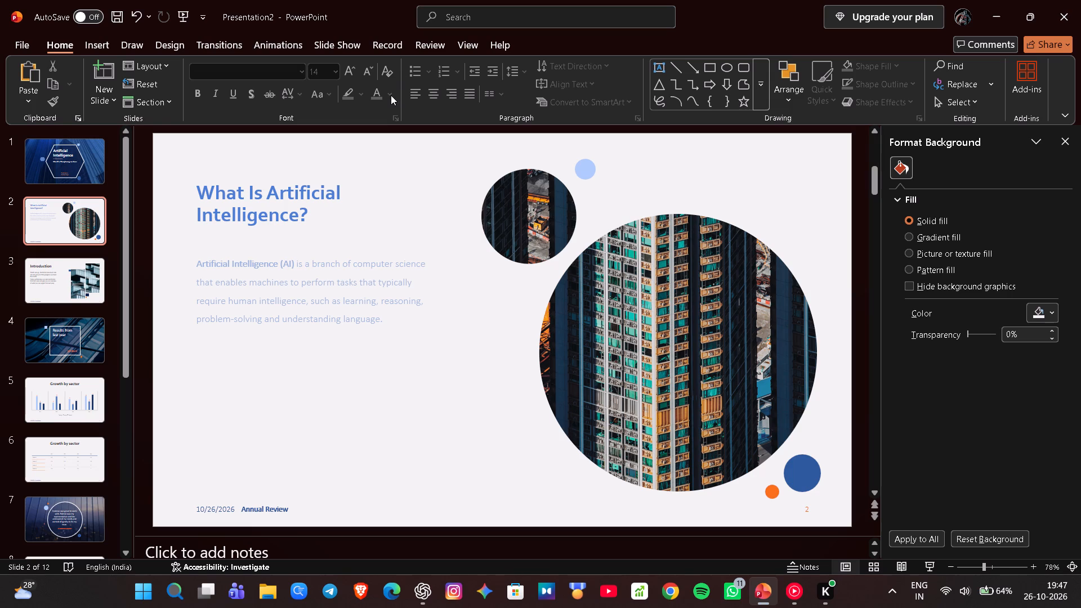
{"action": "left_click", "coordinate": [378, 92]}
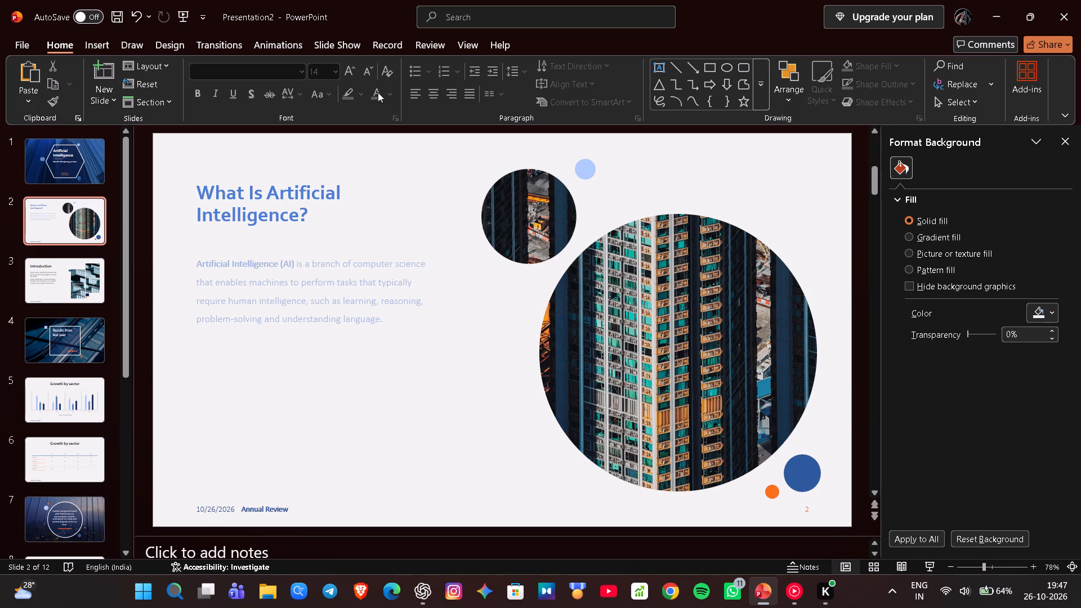
{"action": "left_click", "coordinate": [378, 92]}
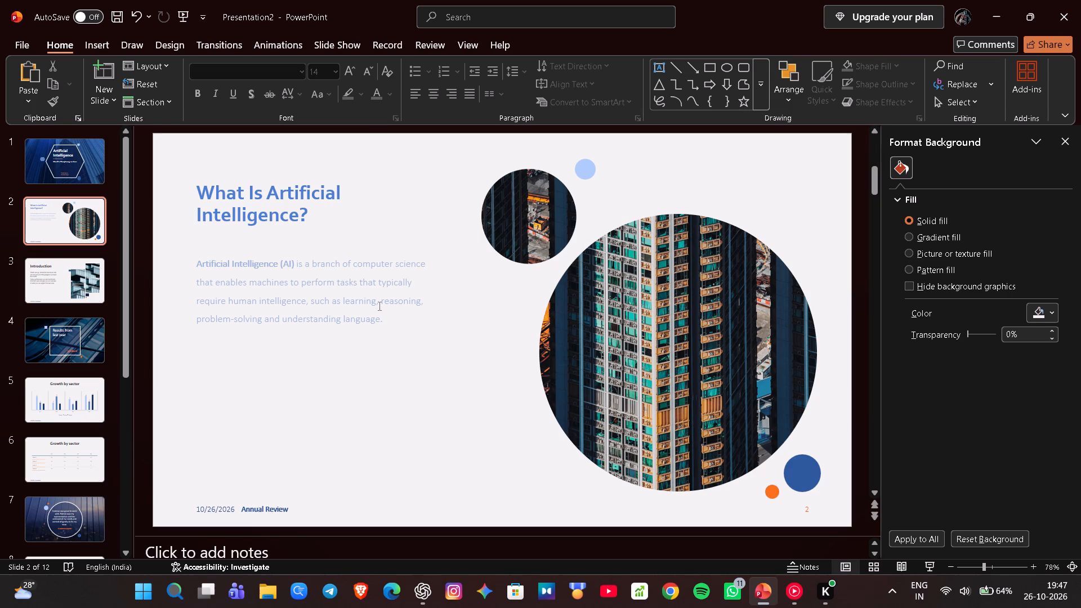
{"action": "left_click", "coordinate": [378, 311]}
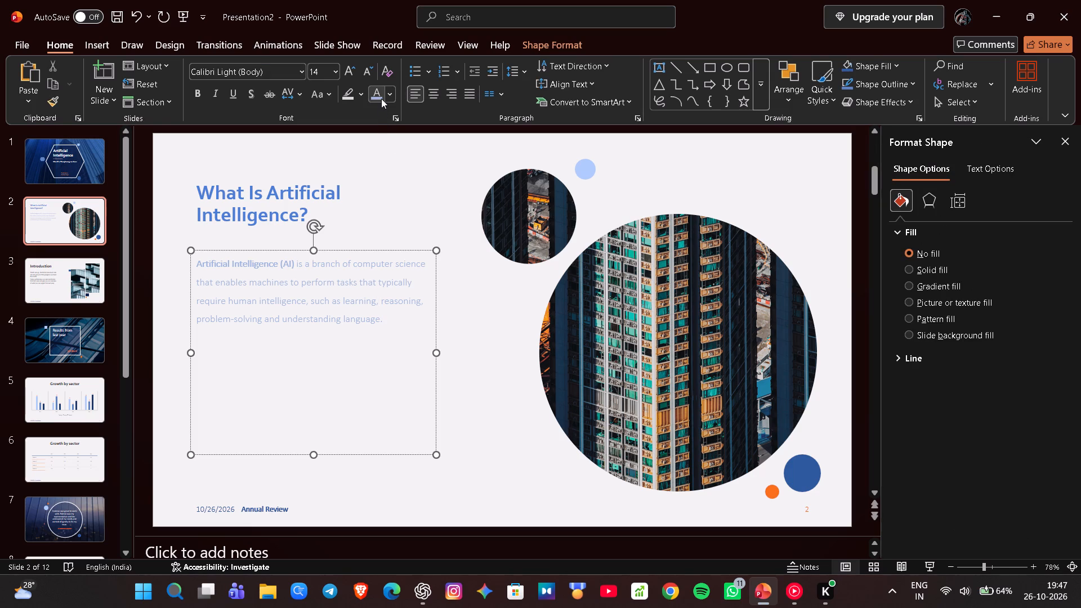
{"action": "left_click", "coordinate": [381, 96]}
{"action": "left_click", "coordinate": [391, 96]}
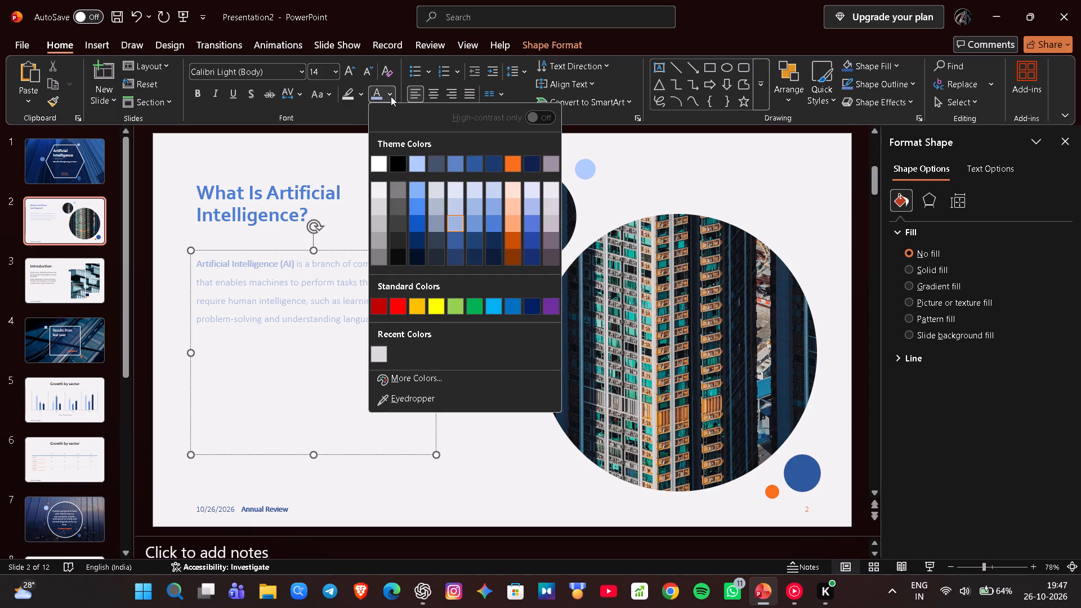
{"action": "left_click", "coordinate": [425, 235]}
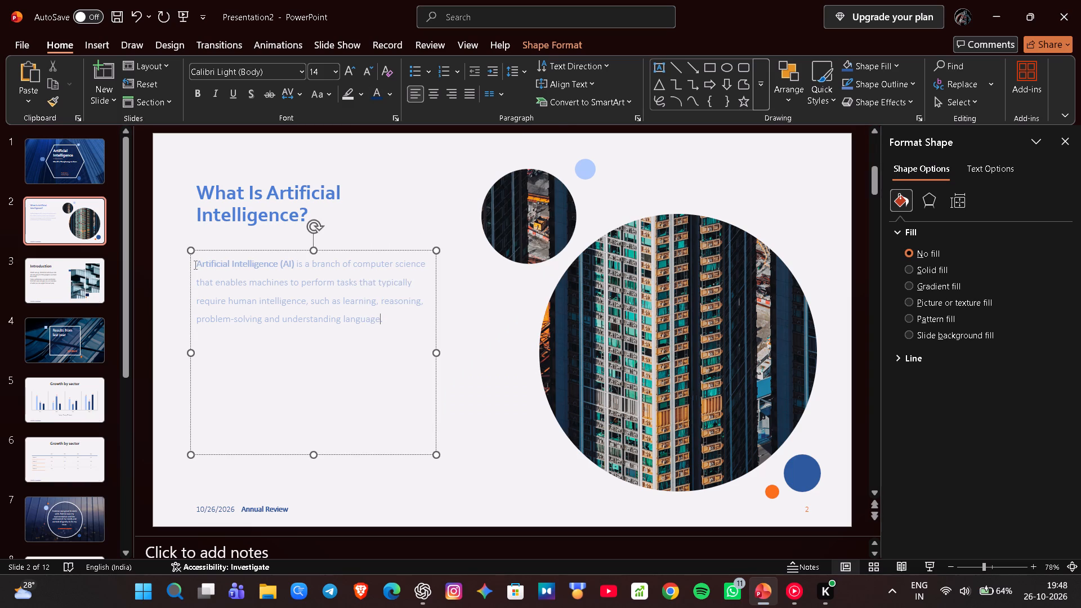
{"action": "left_click_drag", "start_coordinate": [194, 265], "coordinate": [358, 316]}
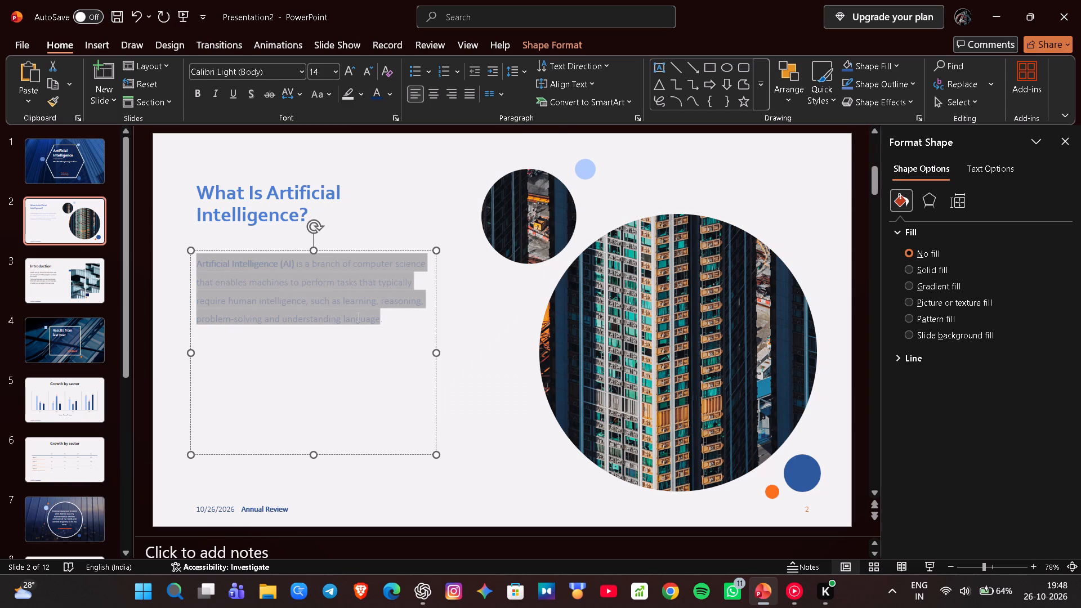
{"action": "left_click_drag", "start_coordinate": [358, 316], "coordinate": [386, 316]}
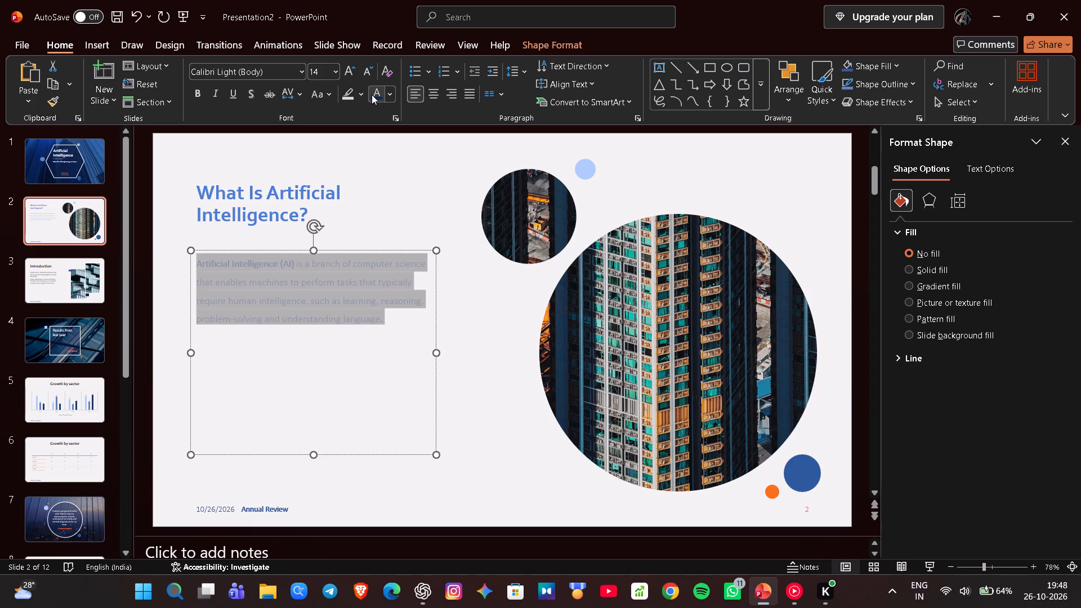
{"action": "left_click", "coordinate": [372, 95]}
{"action": "left_click", "coordinate": [389, 186]}
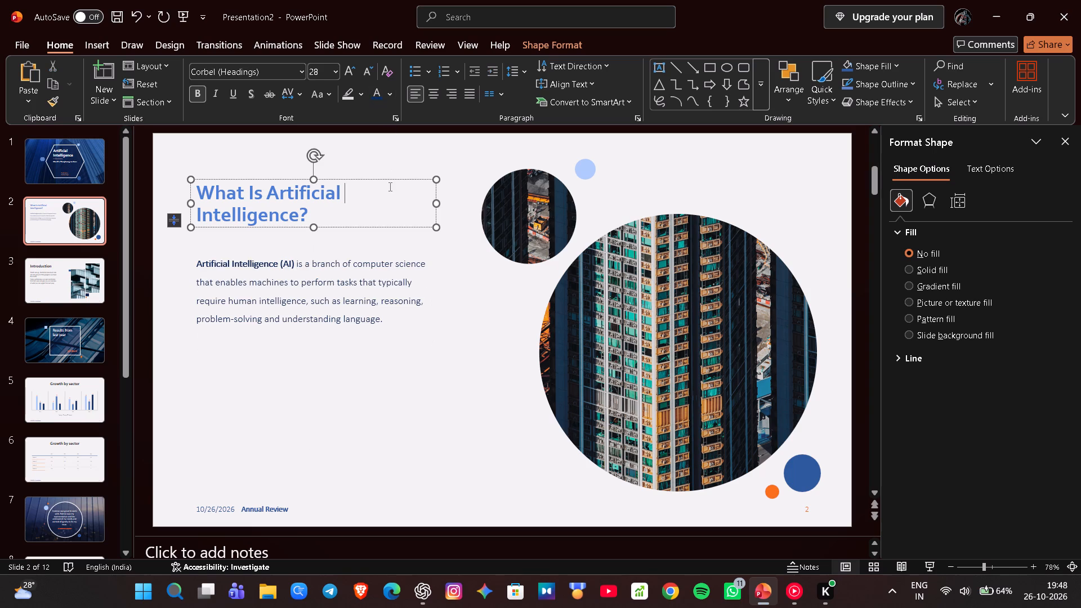
Apply font size 14 to slide 2's whole definition paragraph and deselect it.
{"action": "left_click", "coordinate": [382, 316]}
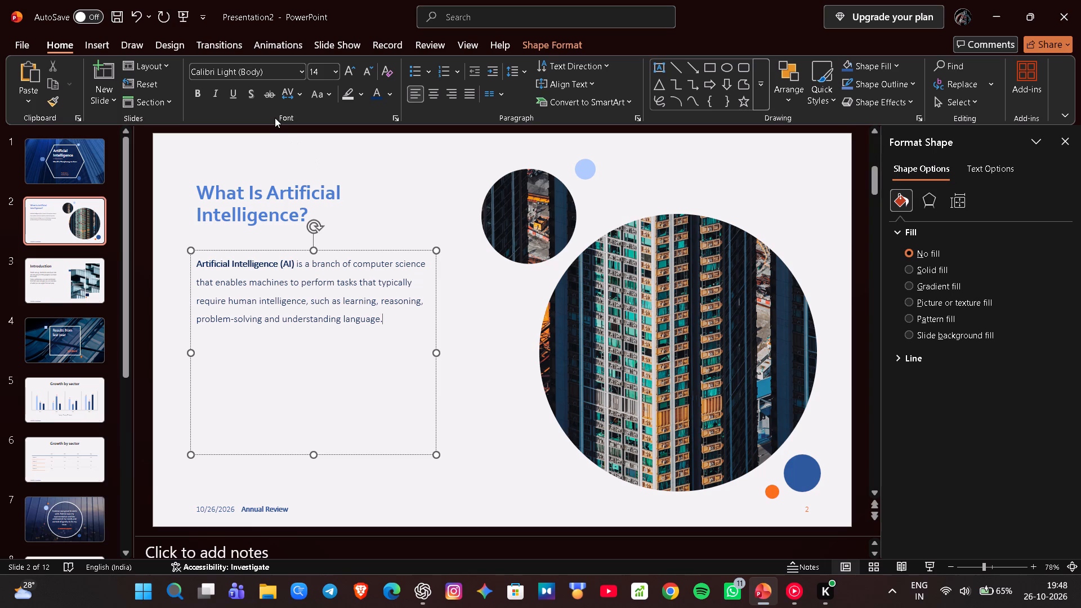
{"action": "left_click", "coordinate": [382, 320]}
{"action": "left_click_drag", "start_coordinate": [382, 320], "coordinate": [181, 248]}
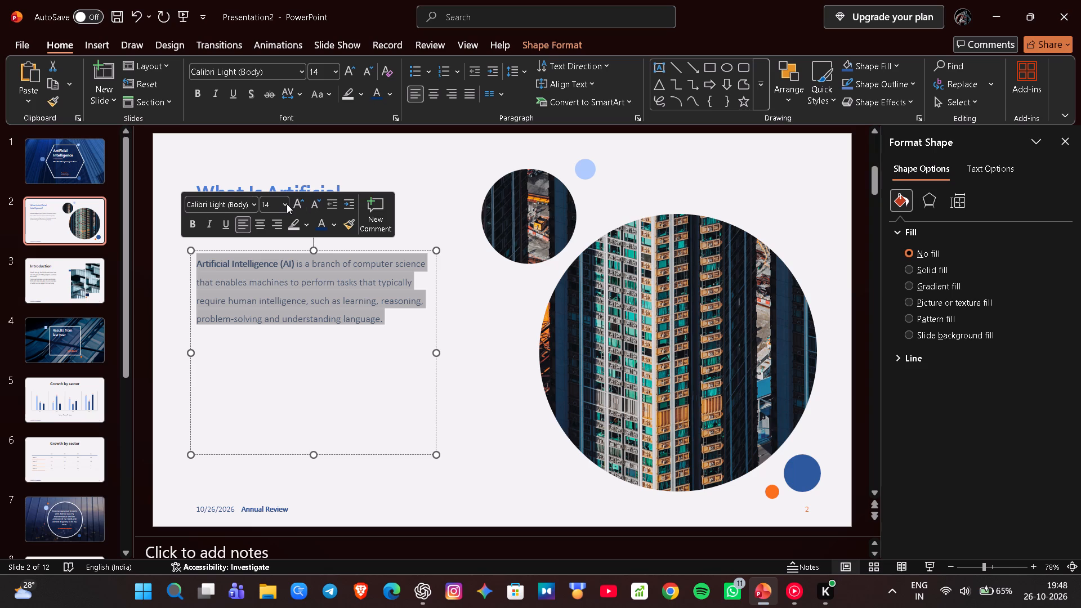
{"action": "left_click", "coordinate": [287, 204]}
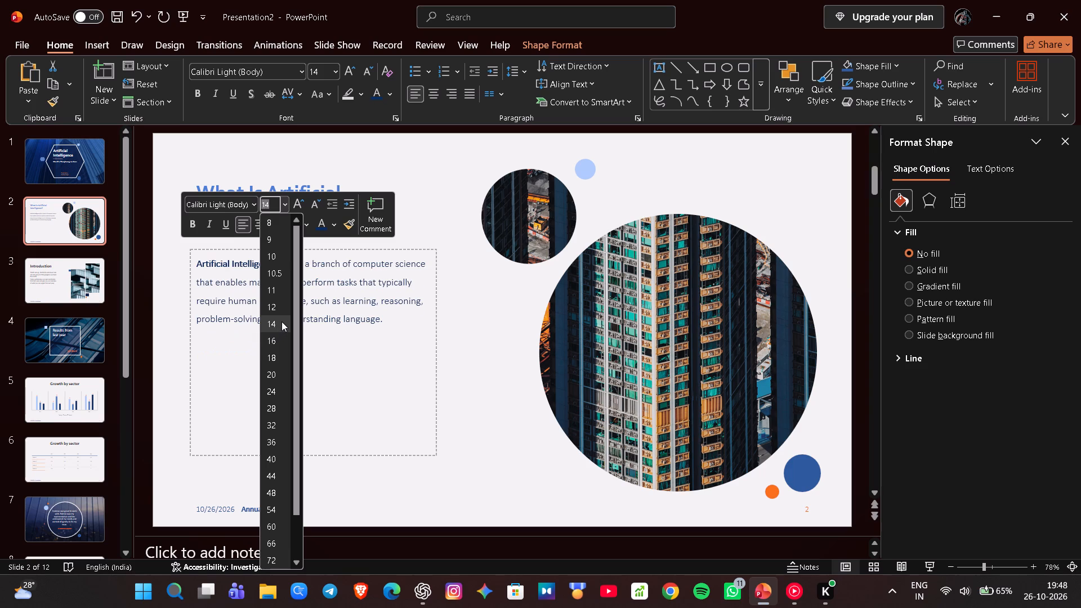
{"action": "left_click", "coordinate": [282, 321]}
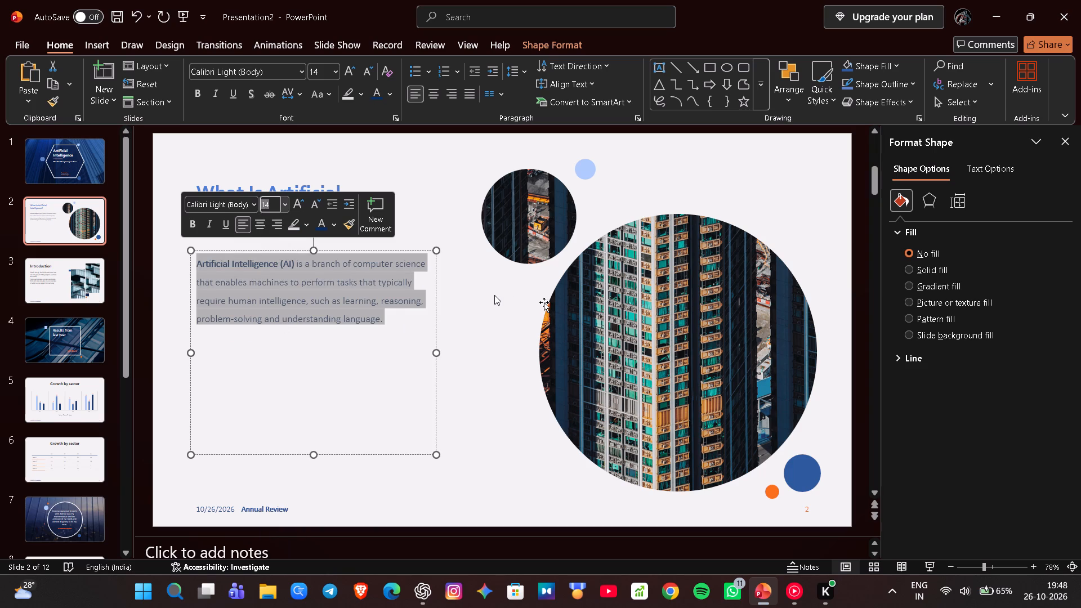
{"action": "left_click", "coordinate": [494, 295]}
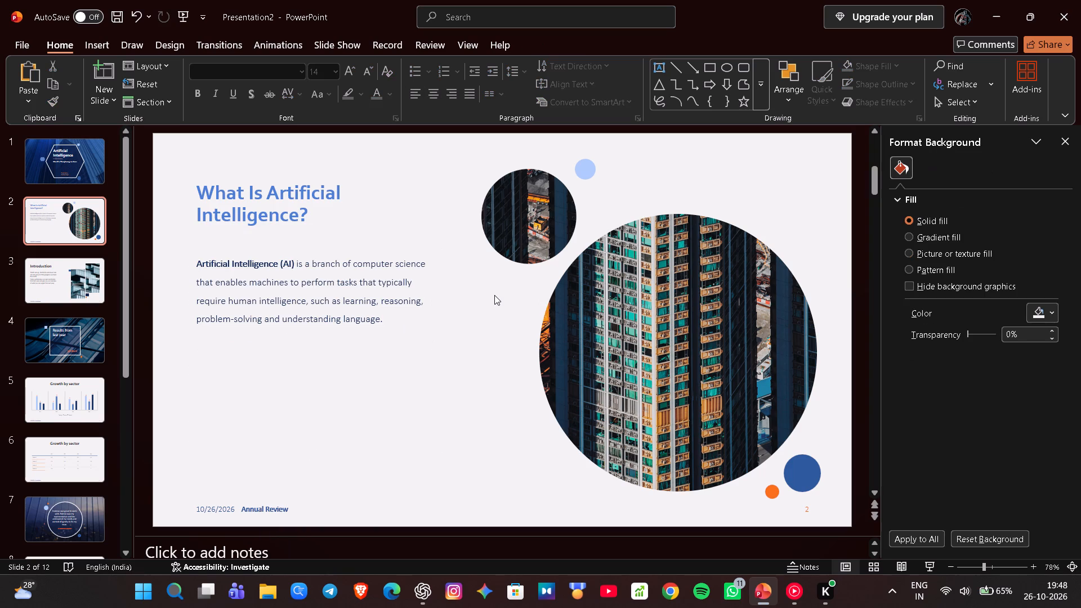
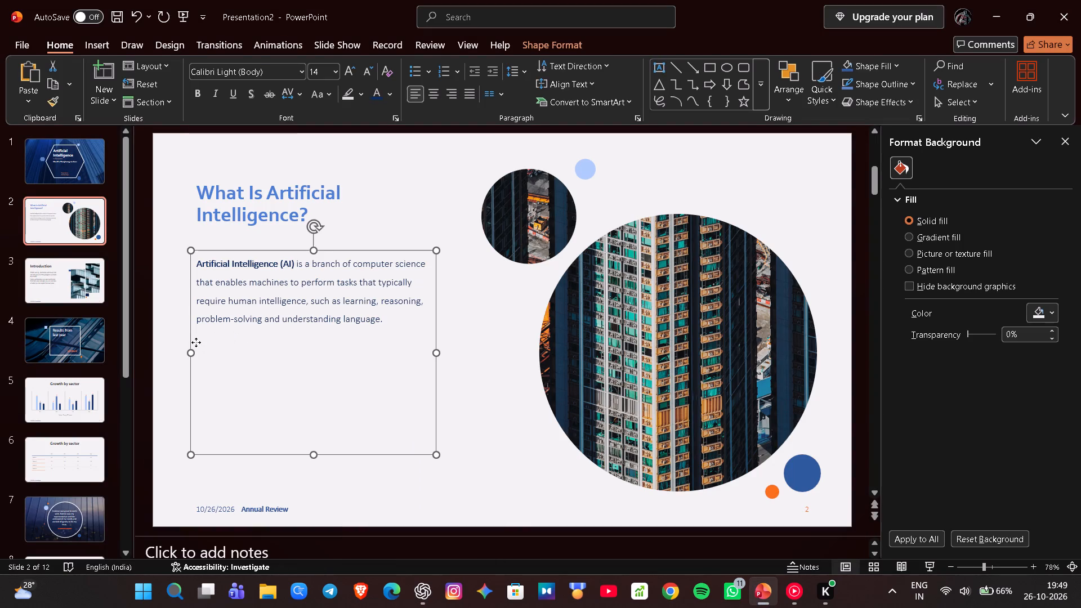
{"action": "double_click", "coordinate": [196, 339]}
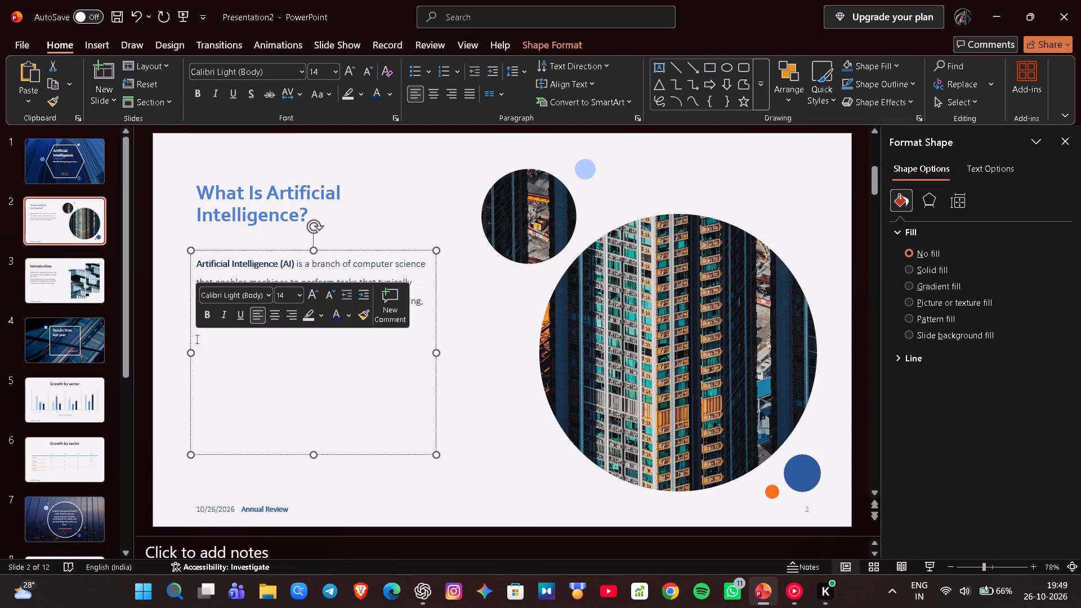
{"action": "double_click", "coordinate": [196, 339]}
{"action": "left_click_drag", "start_coordinate": [394, 348], "coordinate": [395, 320]}
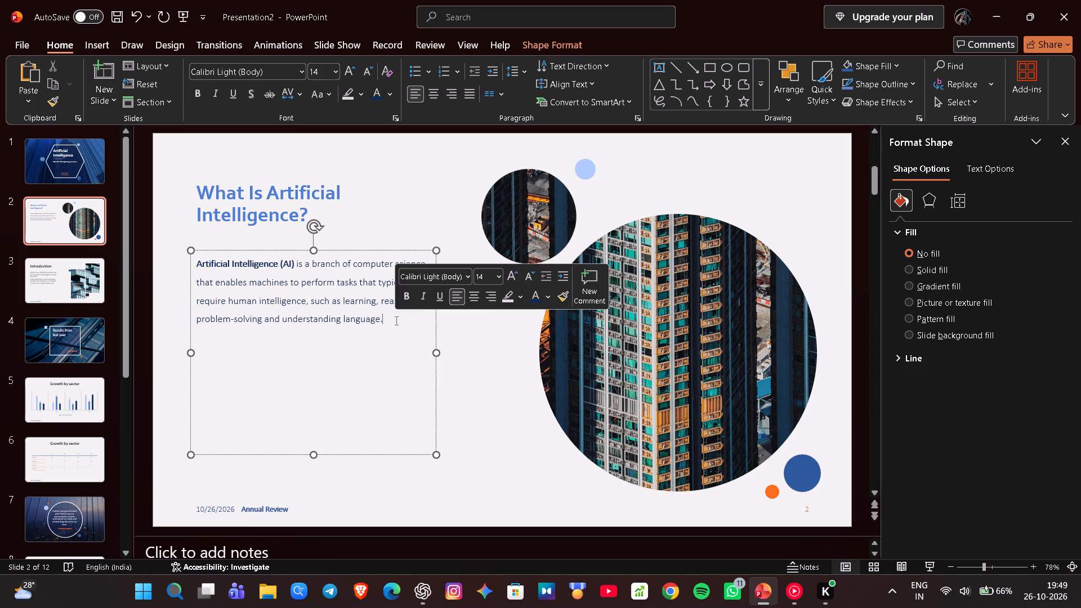
{"action": "key", "text": "shift+Return"}
{"action": "key", "text": "shift+Return"}
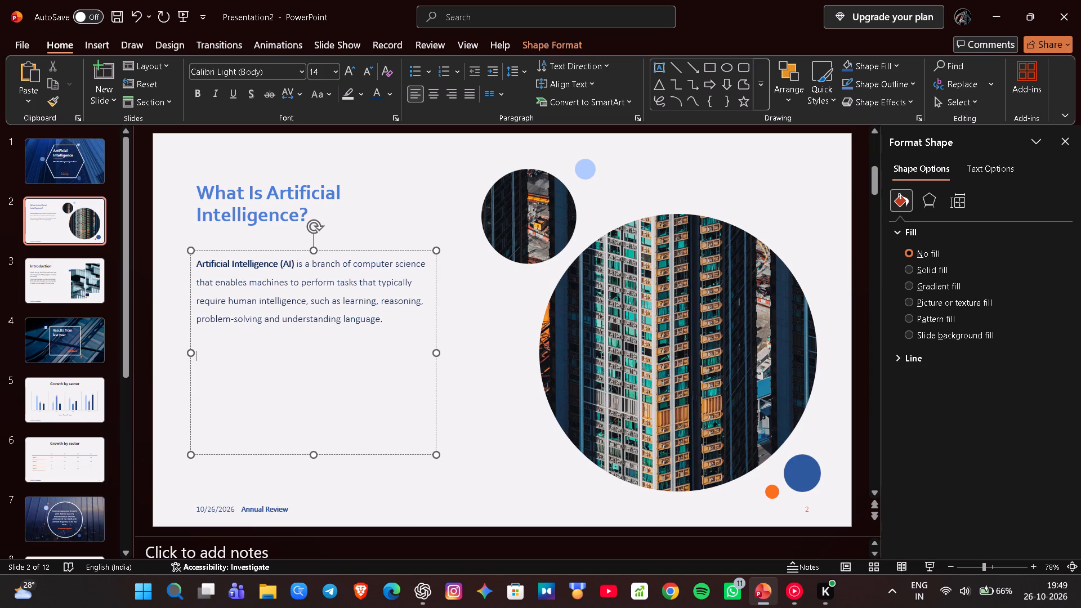
{"action": "key", "text": "BackSpace"}
{"action": "key", "text": "shift+Return"}
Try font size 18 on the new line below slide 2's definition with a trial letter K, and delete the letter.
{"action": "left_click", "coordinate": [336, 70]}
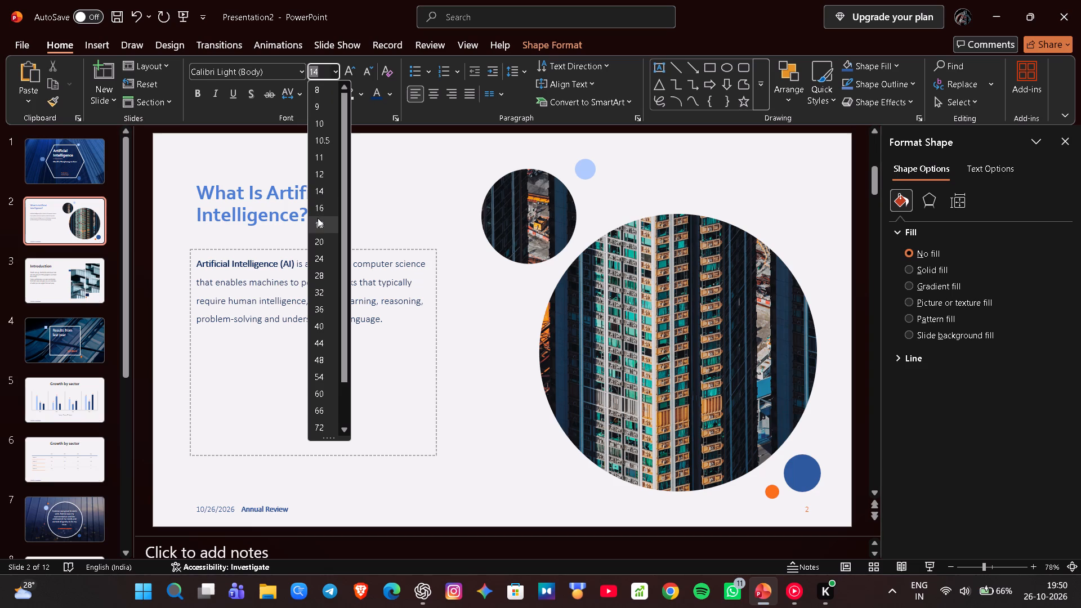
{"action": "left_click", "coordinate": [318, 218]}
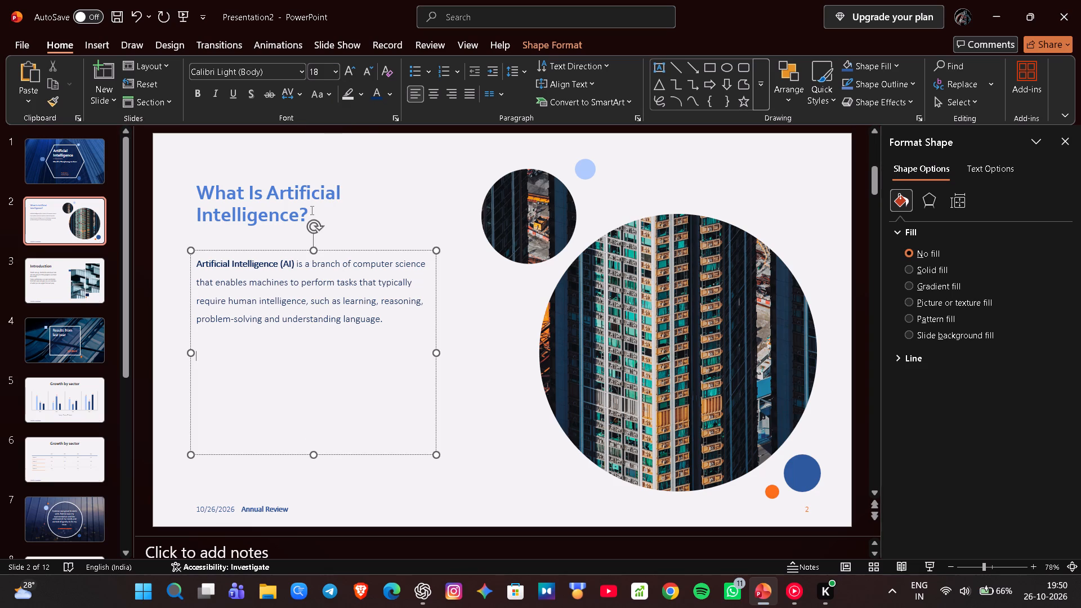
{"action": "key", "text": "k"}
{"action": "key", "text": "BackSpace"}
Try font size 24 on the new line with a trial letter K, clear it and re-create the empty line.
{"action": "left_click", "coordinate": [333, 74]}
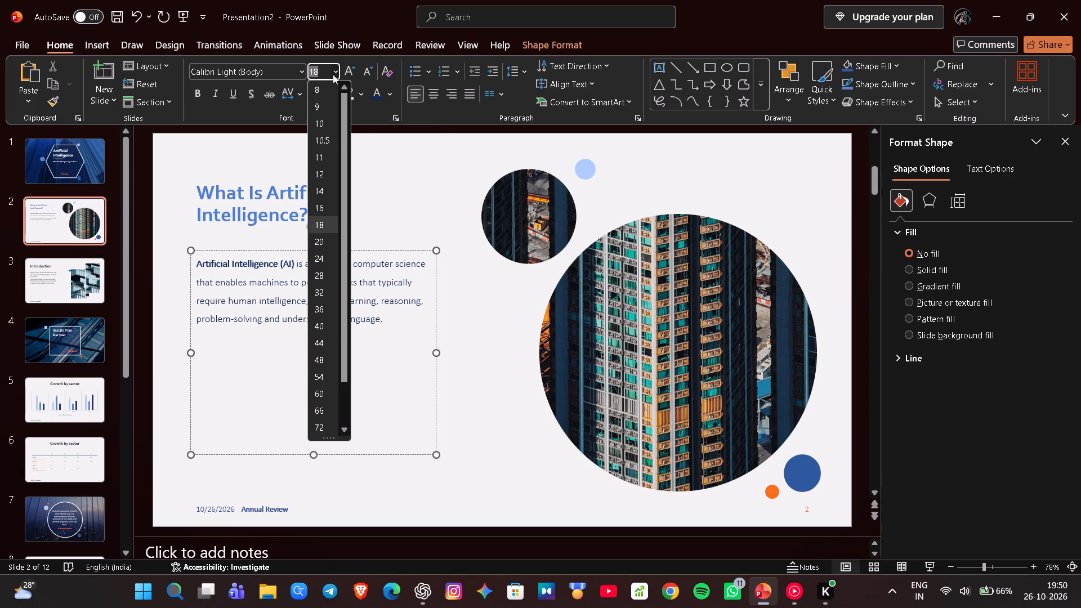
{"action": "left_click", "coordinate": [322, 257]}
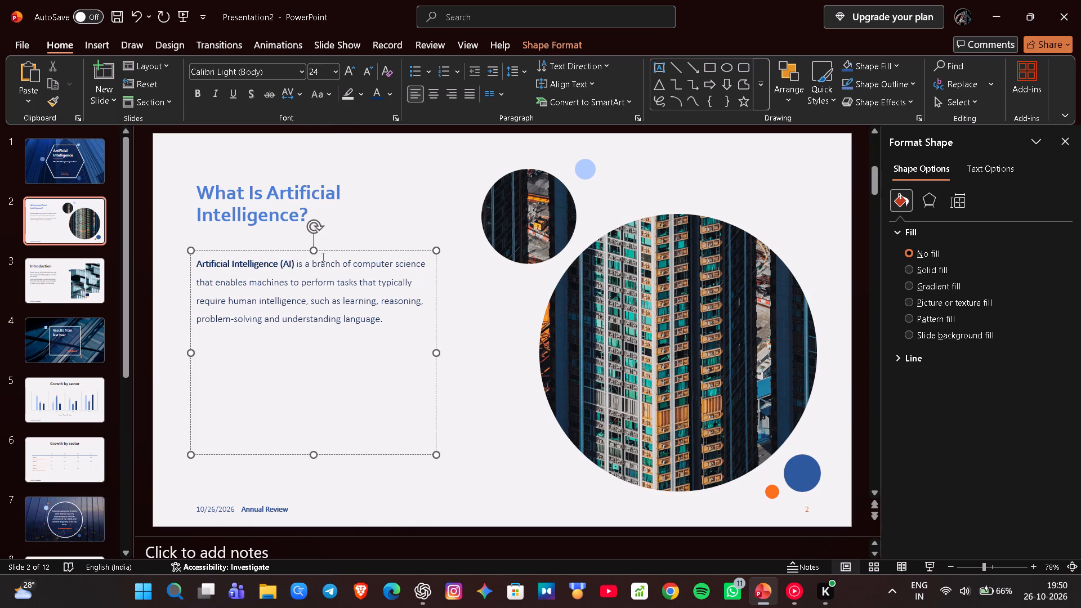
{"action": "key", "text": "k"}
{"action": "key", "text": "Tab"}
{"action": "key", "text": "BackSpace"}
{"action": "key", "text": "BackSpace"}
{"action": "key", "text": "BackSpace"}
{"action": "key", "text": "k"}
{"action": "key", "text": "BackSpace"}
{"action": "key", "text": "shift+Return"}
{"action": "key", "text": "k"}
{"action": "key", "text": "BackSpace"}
Add the heading "KEY CHARACTERISTICS :-" at font size 20 below slide 2's definition and start a new line under it.
{"action": "left_click", "coordinate": [337, 68]}
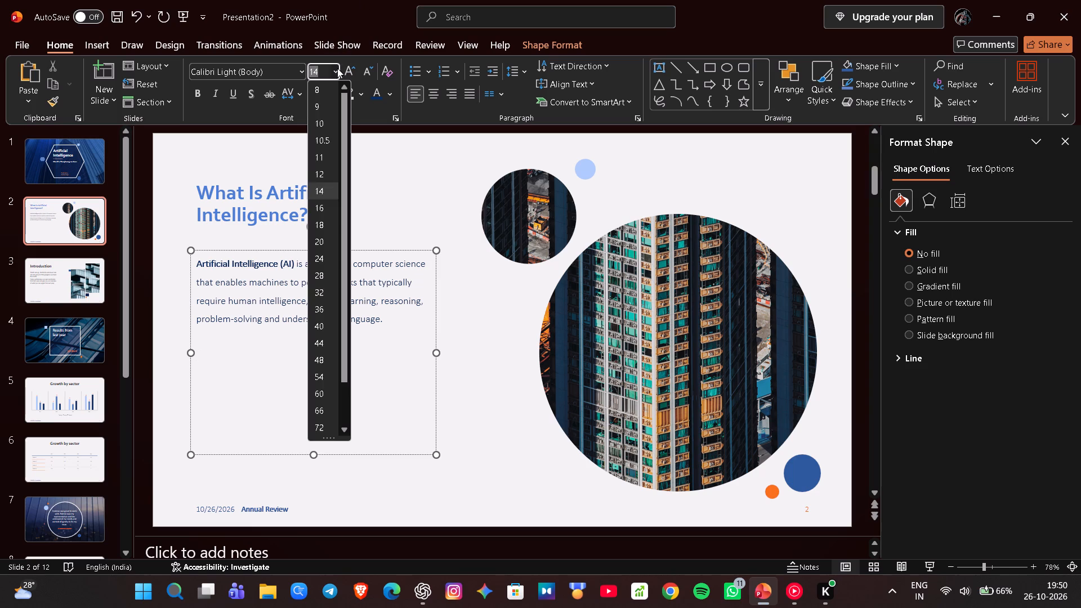
{"action": "left_click", "coordinate": [319, 243]}
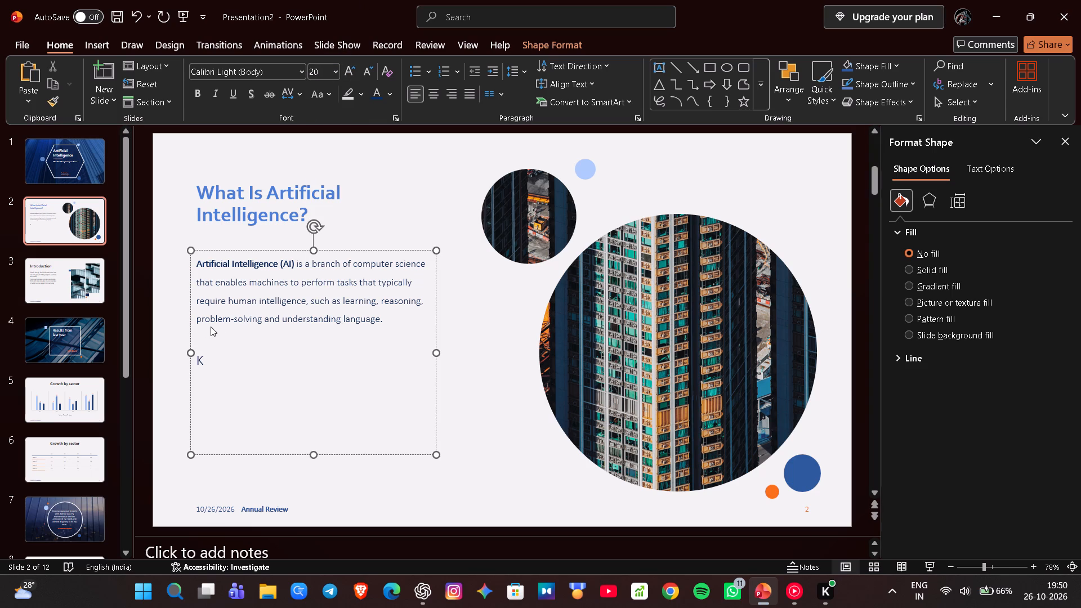
{"action": "type", "text": "EY"}
{"action": "key", "text": "space"}
{"action": "type", "text": "CHARACTERISTICS"}
{"action": "key", "text": "space"}
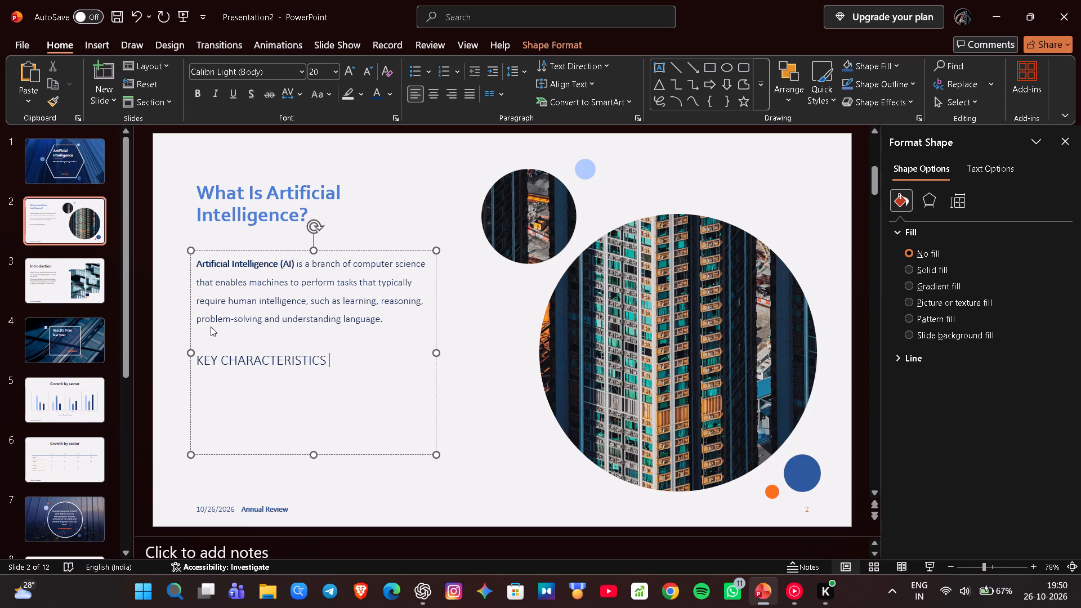
{"action": "key", "text": "shift+colon"}
{"action": "key", "text": "minus"}
{"action": "key", "text": "shift+Return"}
{"action": "left_click", "coordinate": [333, 71]}
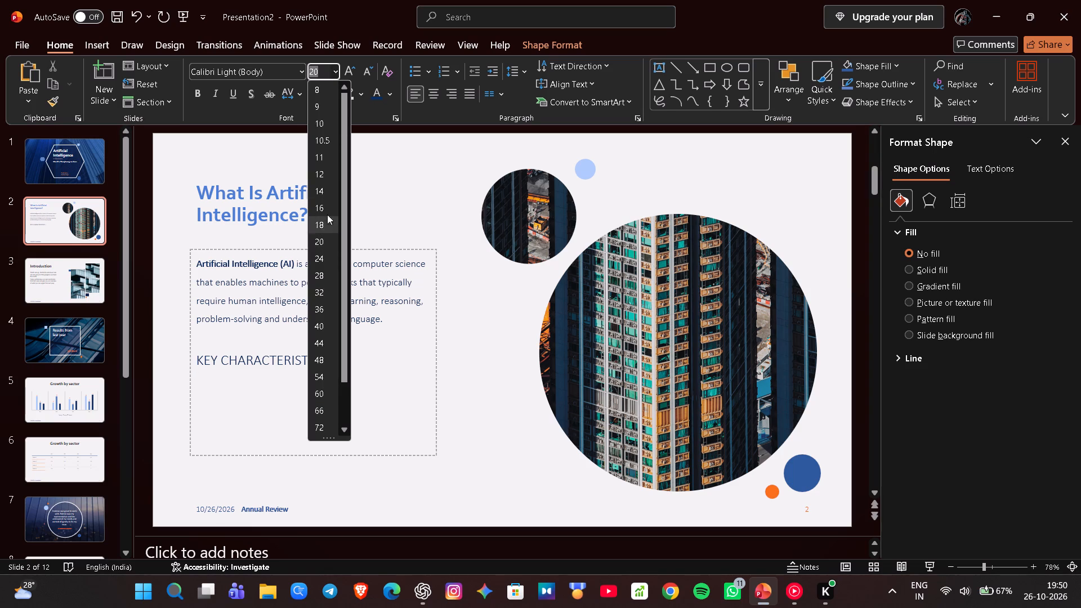
{"action": "left_click", "coordinate": [325, 190]}
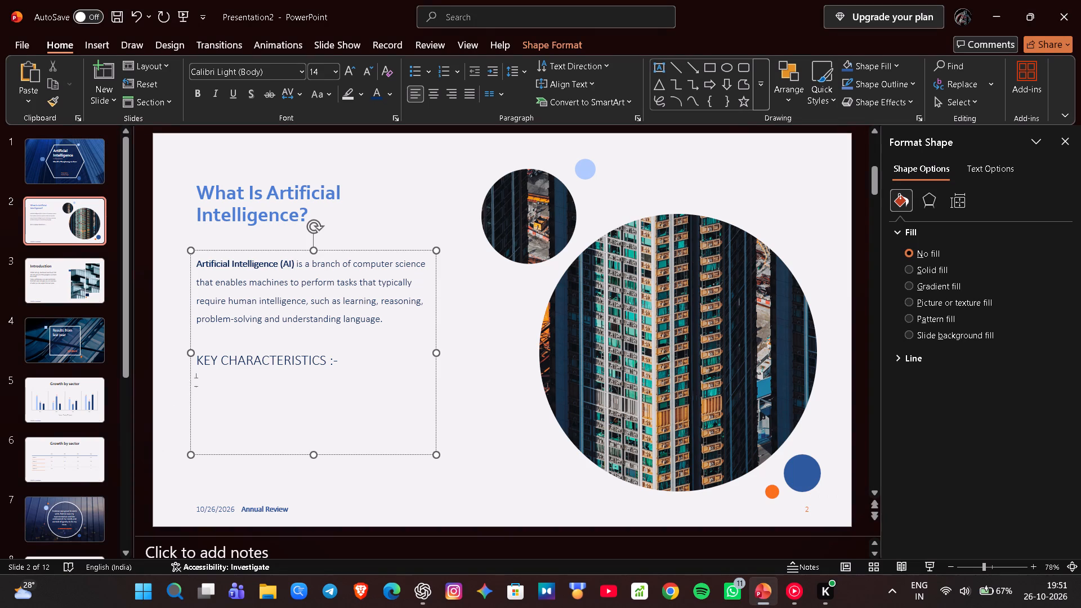
{"action": "right_click", "coordinate": [199, 381]}
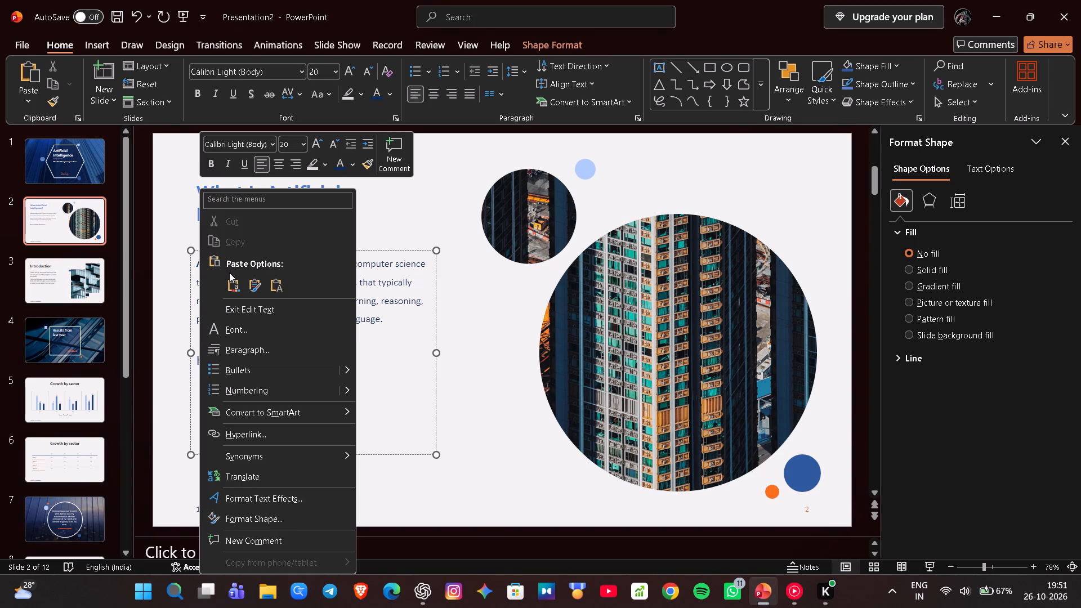
{"action": "left_click", "coordinate": [230, 276]}
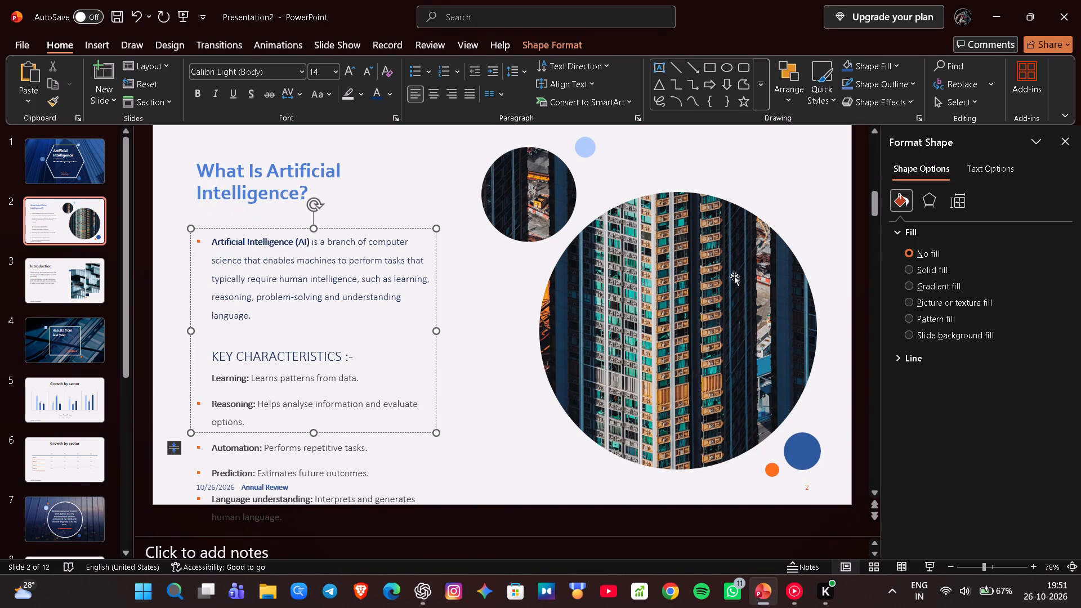
Delete the Language understanding, Prediction and Automation bullets from the end of slide 2's body text.
{"action": "left_click_drag", "start_coordinate": [871, 202], "coordinate": [881, 243]}
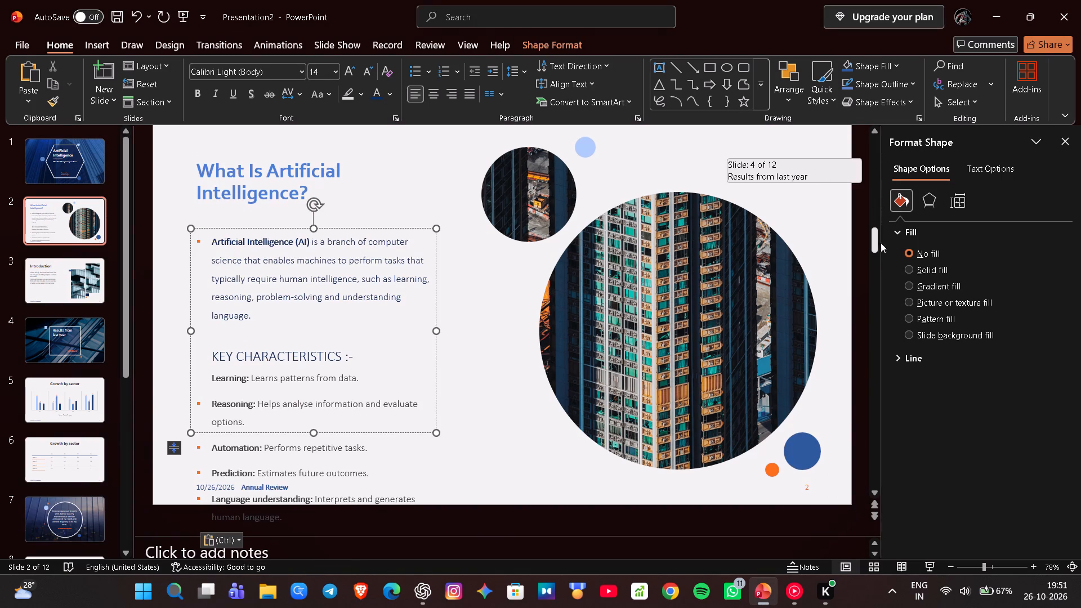
{"action": "left_click_drag", "start_coordinate": [881, 243], "coordinate": [887, 428]}
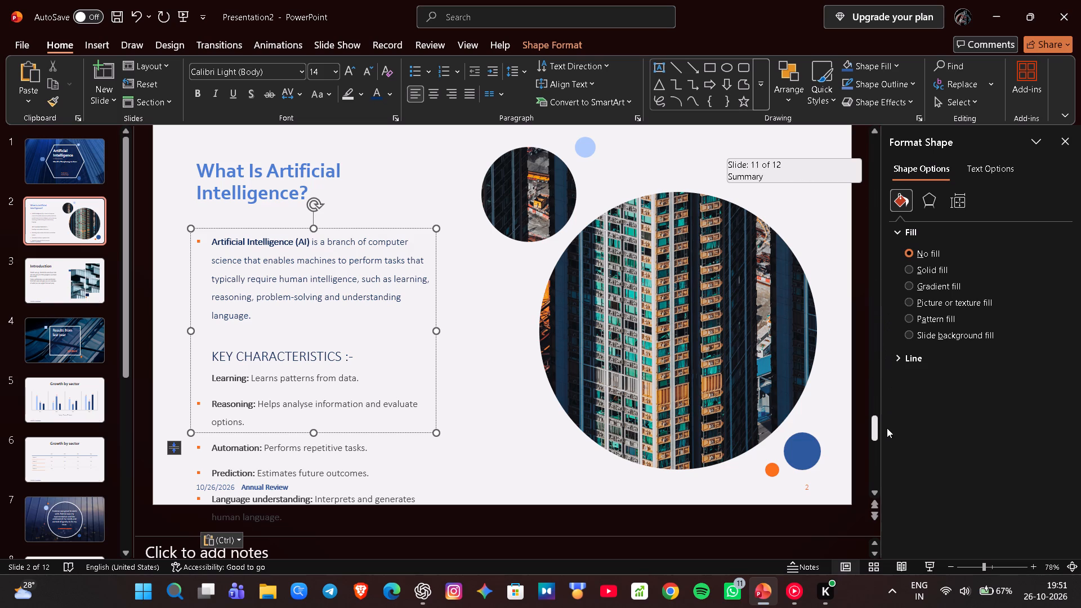
{"action": "left_click_drag", "start_coordinate": [887, 428], "coordinate": [863, 218]}
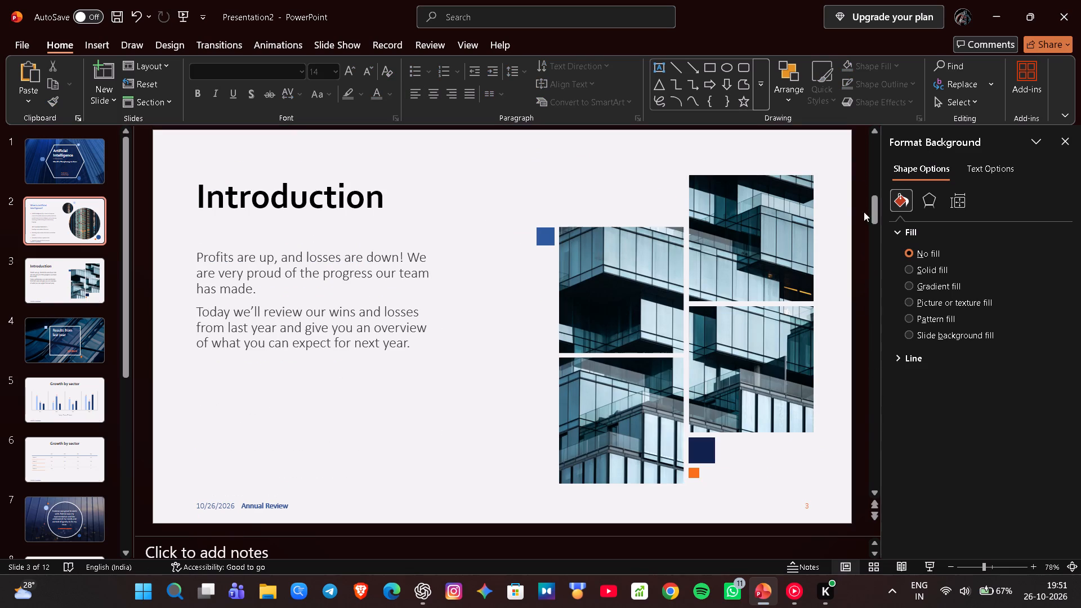
{"action": "left_click_drag", "start_coordinate": [876, 203], "coordinate": [882, 200]}
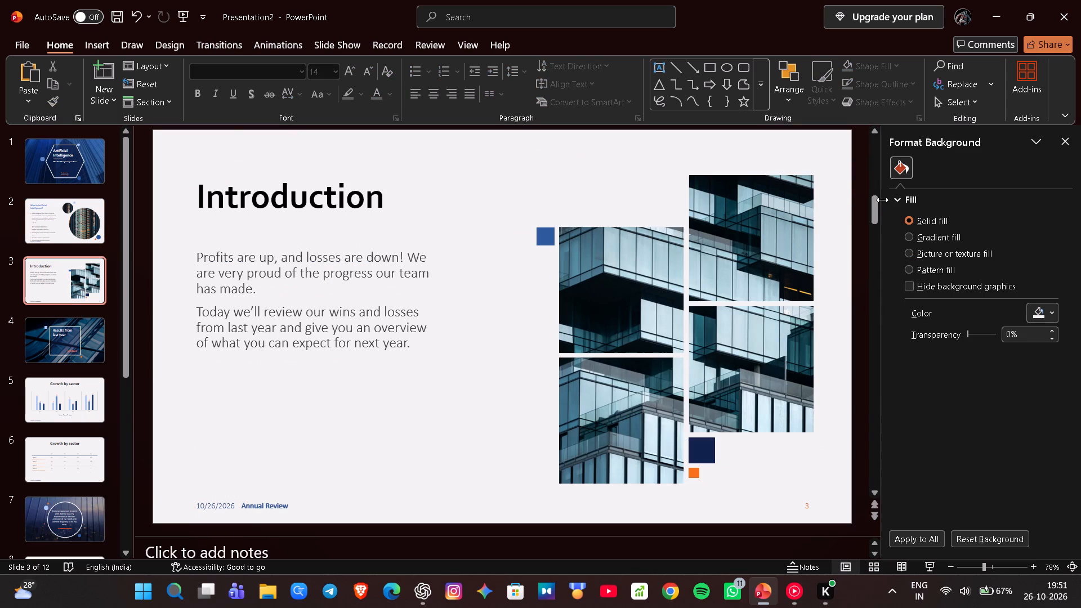
{"action": "left_click", "coordinate": [81, 211]}
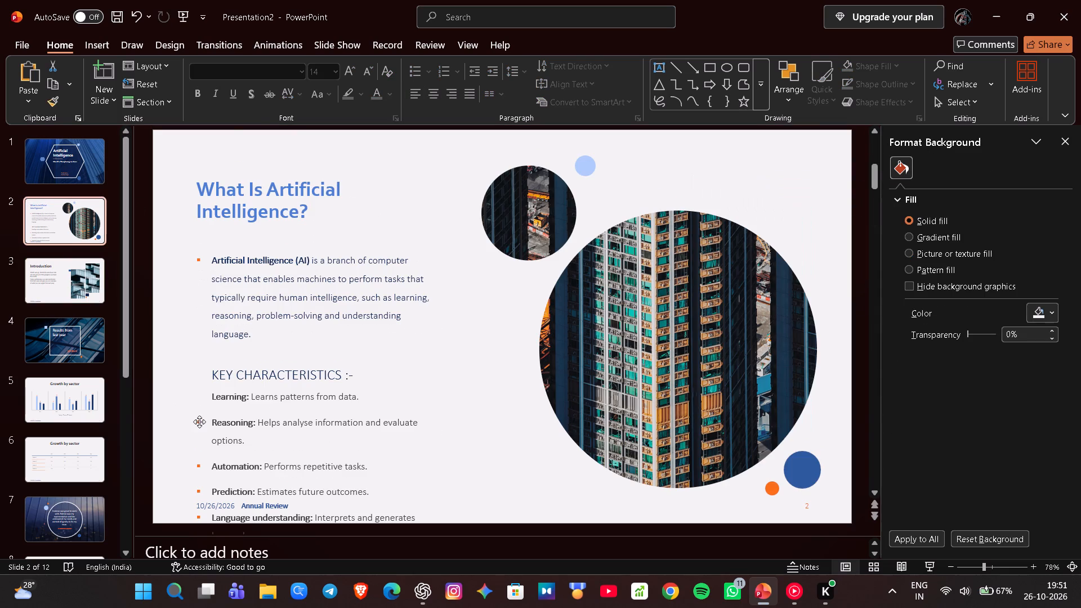
{"action": "left_click", "coordinate": [278, 531]}
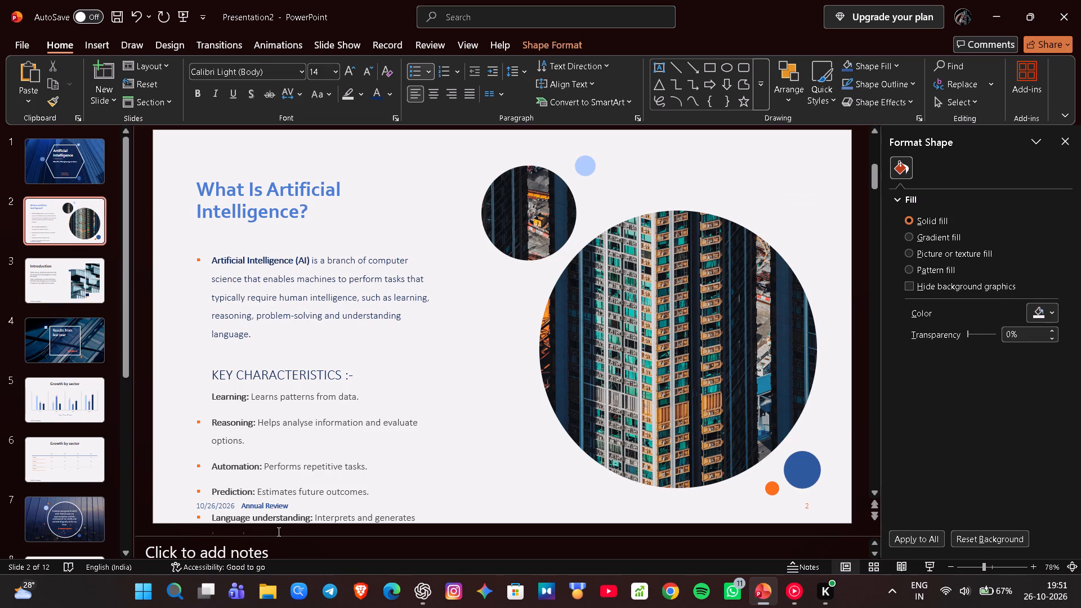
{"action": "key", "text": "BackSpace"}
{"action": "key", "text": "BackSpace"}
{"action": "key", "text": "BackSpace"}
{"action": "key", "text": "BackSpace"}
{"action": "key", "text": "BackSpace"}
{"action": "key", "text": "BackSpace"}
{"action": "key", "text": "BackSpace"}
{"action": "key", "text": "BackSpace"}
{"action": "key", "text": "BackSpace"}
{"action": "key", "text": "BackSpace"}
{"action": "key", "text": "BackSpace"}
{"action": "key", "text": "BackSpace"}
{"action": "key", "text": "BackSpace"}
{"action": "key", "text": "BackSpace"}
{"action": "key", "text": "BackSpace"}
{"action": "key", "text": "BackSpace"}
{"action": "key", "text": "BackSpace"}
{"action": "key", "text": "BackSpace"}
{"action": "key", "text": "BackSpace"}
{"action": "key", "text": "BackSpace"}
{"action": "key", "text": "BackSpace"}
{"action": "key", "text": "BackSpace"}
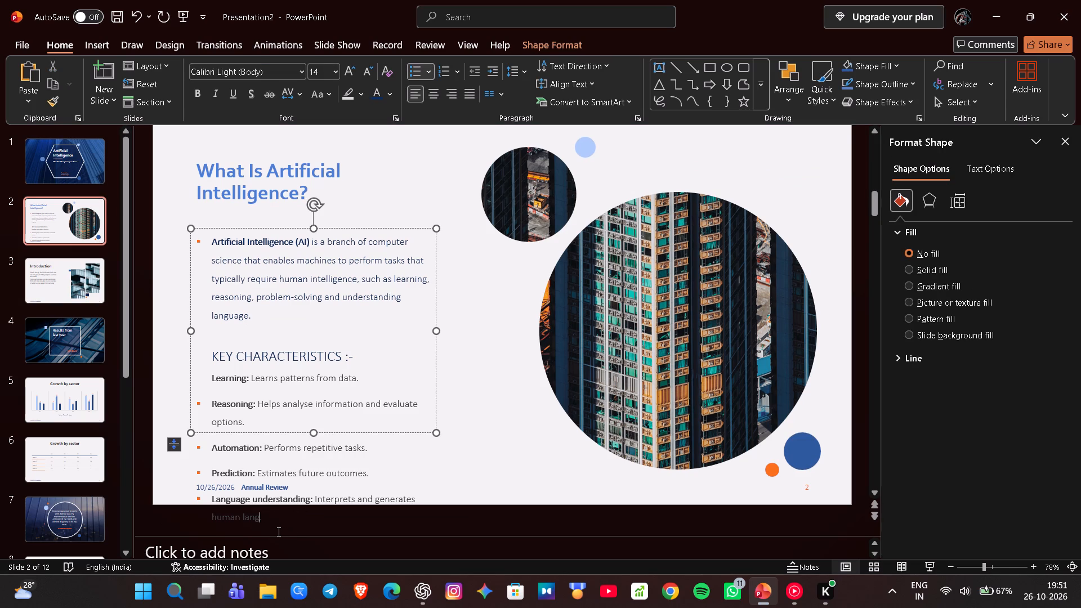
{"action": "key", "text": "BackSpace"}
{"action": "key", "text": "BackSpace"}
{"action": "key", "text": "BackSpace"}
{"action": "key", "text": "BackSpace"}
{"action": "key", "text": "BackSpace"}
{"action": "key", "text": "BackSpace"}
{"action": "key", "text": "BackSpace"}
{"action": "key", "text": "BackSpace"}
{"action": "key", "text": "BackSpace"}
{"action": "key", "text": "BackSpace"}
{"action": "key", "text": "BackSpace"}
{"action": "key", "text": "BackSpace"}
{"action": "key", "text": "BackSpace"}
{"action": "key", "text": "BackSpace"}
{"action": "key", "text": "BackSpace"}
{"action": "key", "text": "BackSpace"}
{"action": "key", "text": "BackSpace"}
{"action": "key", "text": "BackSpace"}
{"action": "key", "text": "BackSpace"}
{"action": "key", "text": "BackSpace"}
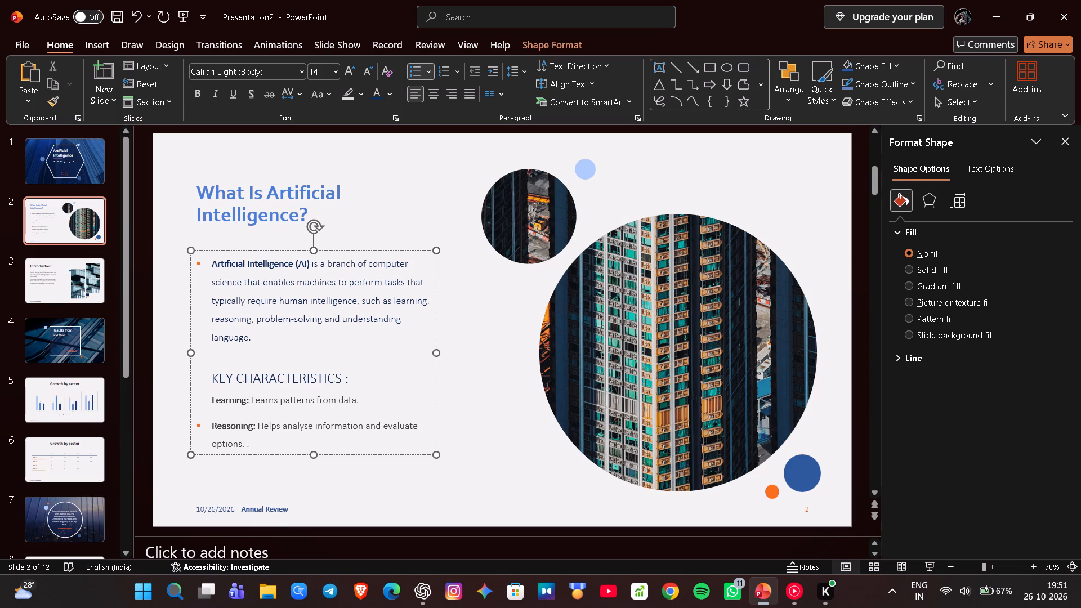
Delete the Reasoning bullet on slide 2, leaving an empty line below the Learning characteristic.
{"action": "left_click", "coordinate": [361, 418]}
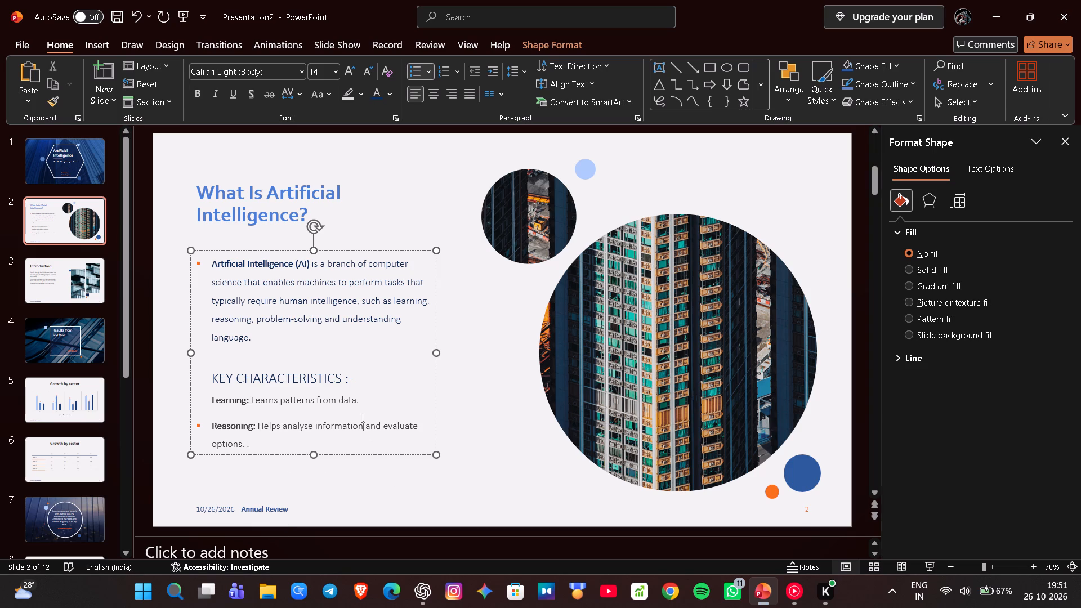
{"action": "left_click", "coordinate": [361, 416]}
{"action": "left_click", "coordinate": [382, 416]}
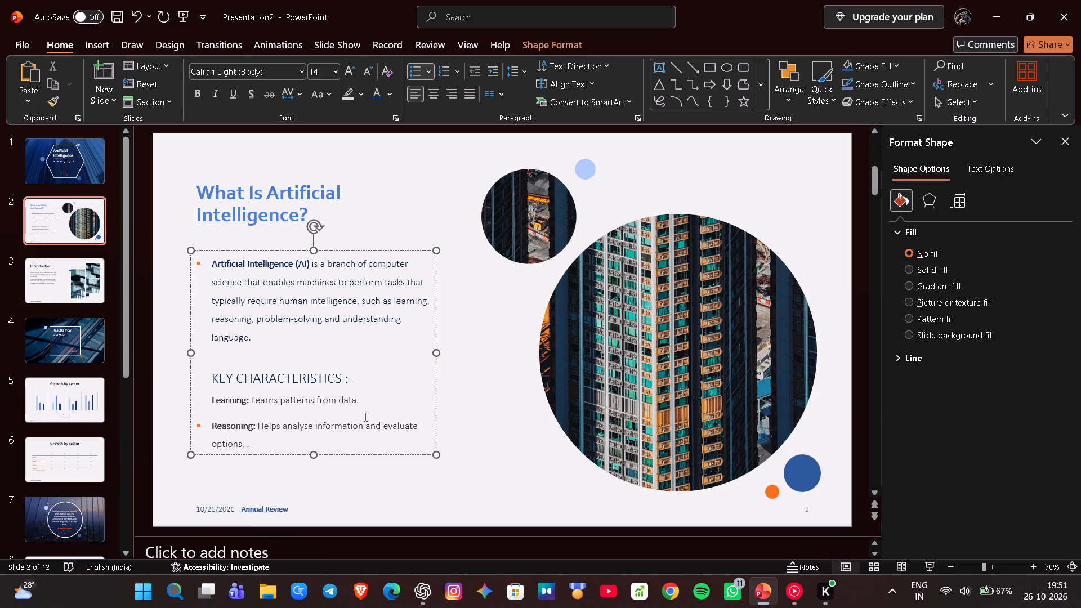
{"action": "left_click", "coordinate": [357, 414]}
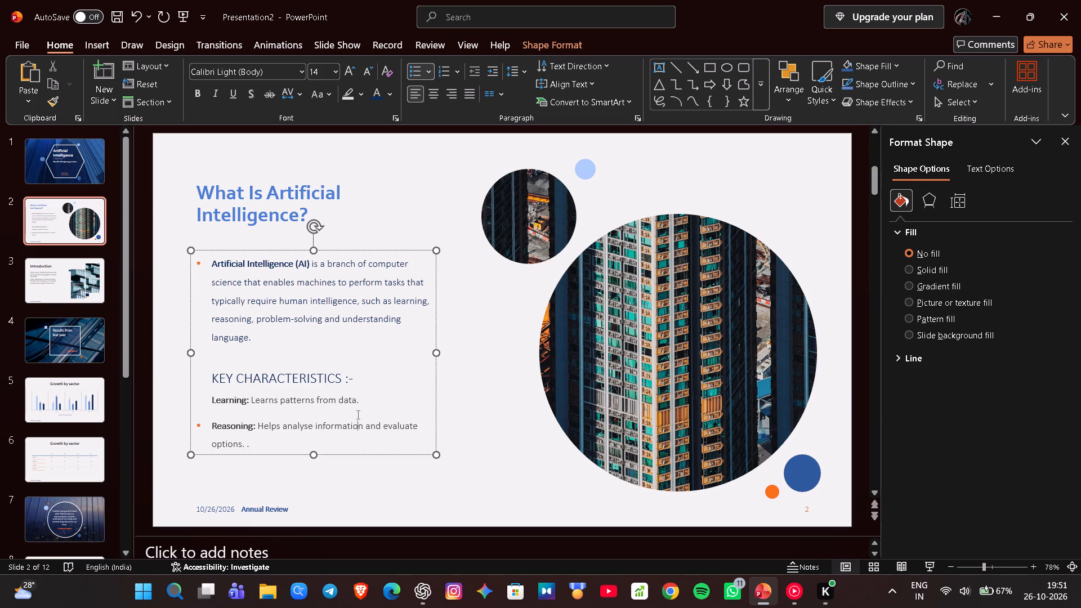
{"action": "left_click", "coordinate": [357, 414]}
{"action": "left_click", "coordinate": [253, 444]}
{"action": "key", "text": "BackSpace"}
{"action": "key", "text": "BackSpace"}
{"action": "key", "text": "BackSpace"}
{"action": "key", "text": "BackSpace"}
{"action": "key", "text": "BackSpace"}
{"action": "key", "text": "BackSpace"}
{"action": "key", "text": "BackSpace"}
{"action": "key", "text": "BackSpace"}
{"action": "key", "text": "BackSpace"}
{"action": "key", "text": "BackSpace"}
{"action": "key", "text": "BackSpace"}
{"action": "key", "text": "BackSpace"}
{"action": "key", "text": "BackSpace"}
{"action": "key", "text": "BackSpace"}
{"action": "key", "text": "BackSpace"}
{"action": "key", "text": "BackSpace"}
{"action": "key", "text": "BackSpace"}
{"action": "key", "text": "BackSpace"}
{"action": "key", "text": "BackSpace"}
{"action": "key", "text": "BackSpace"}
{"action": "key", "text": "BackSpace"}
{"action": "key", "text": "BackSpace"}
{"action": "key", "text": "BackSpace"}
{"action": "key", "text": "BackSpace"}
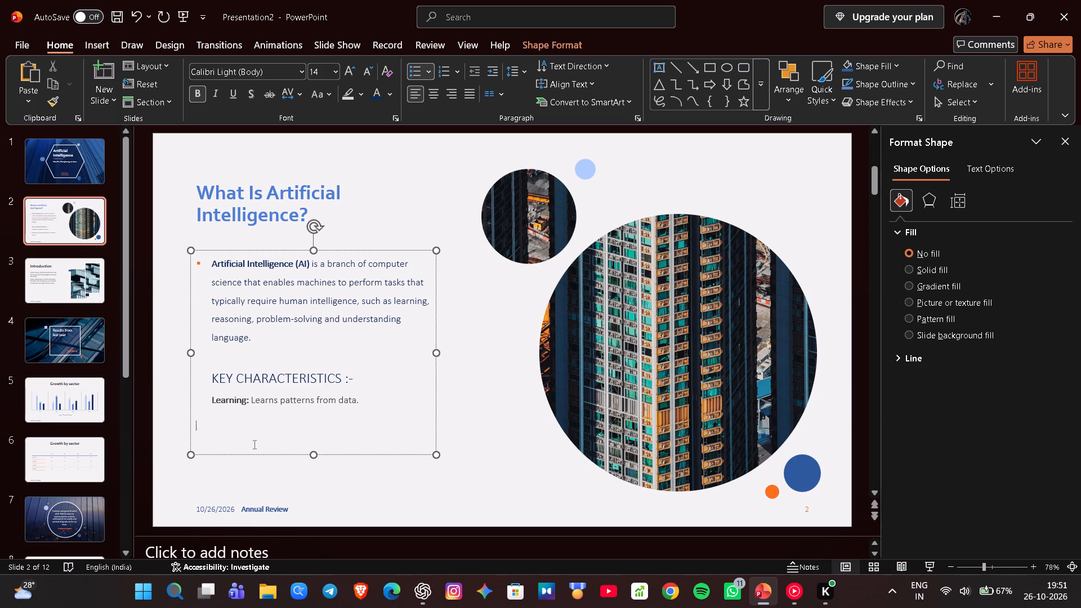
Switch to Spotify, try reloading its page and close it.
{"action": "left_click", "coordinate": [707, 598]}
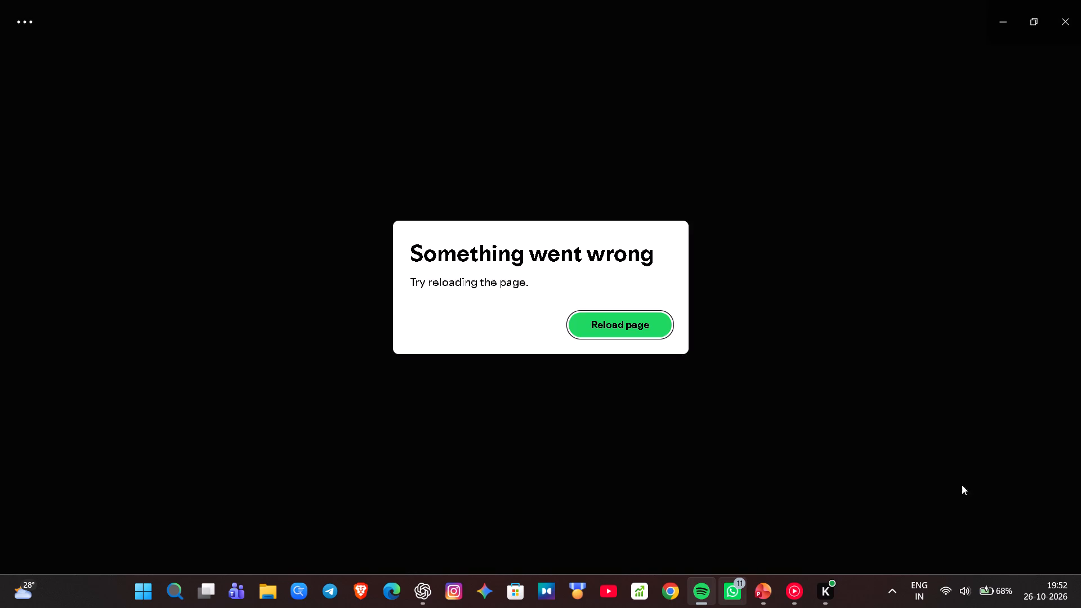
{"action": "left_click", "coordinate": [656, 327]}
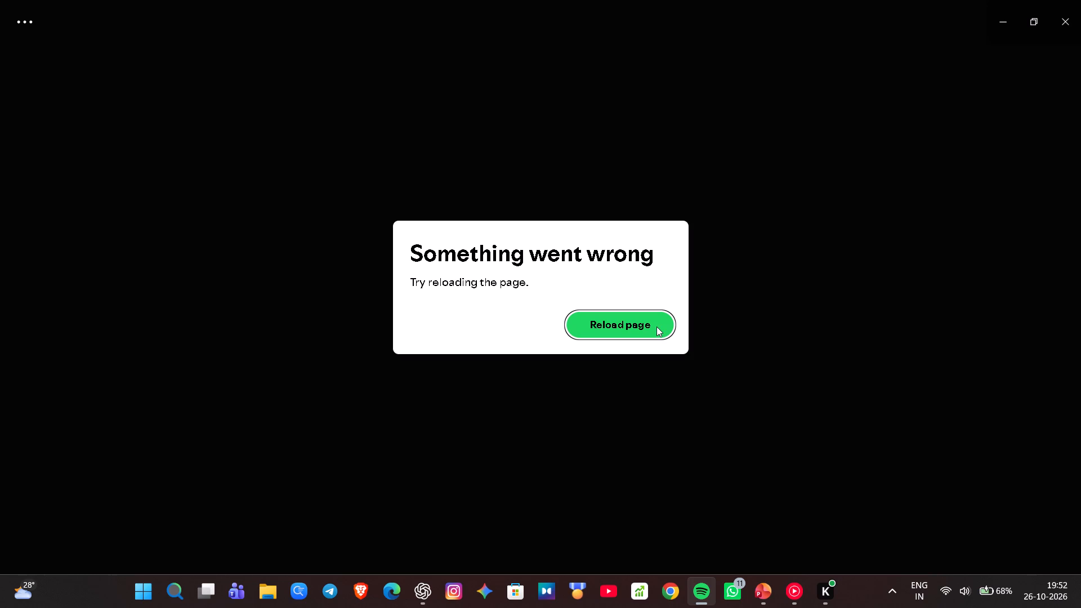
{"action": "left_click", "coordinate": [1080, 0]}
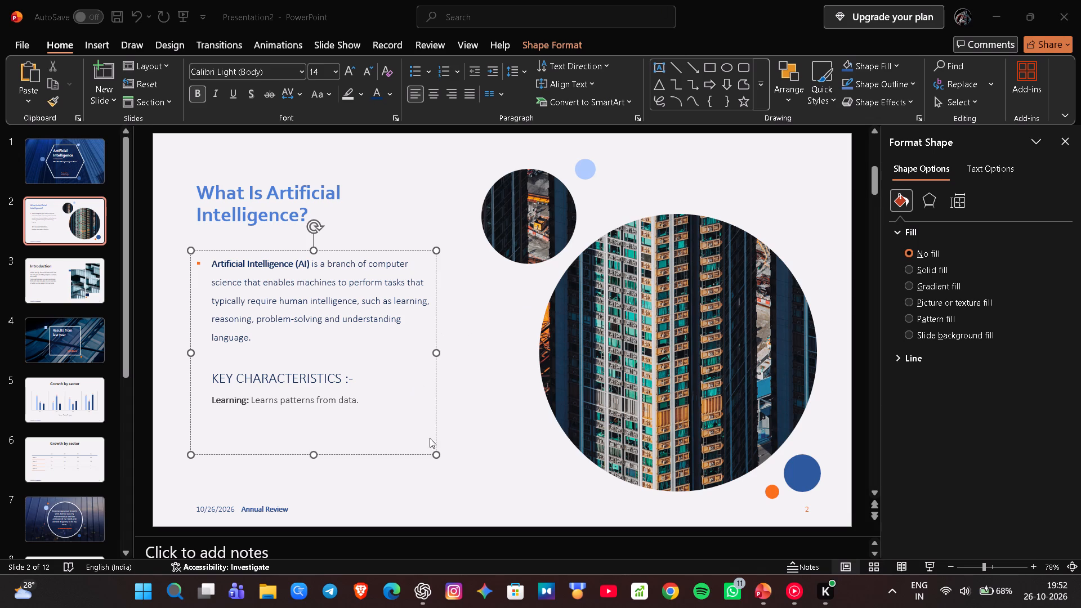
Enlarge slide 2's body text box from its lower corner, widening it toward the pictures and extending it down to just above the footer.
{"action": "left_click", "coordinate": [434, 454]}
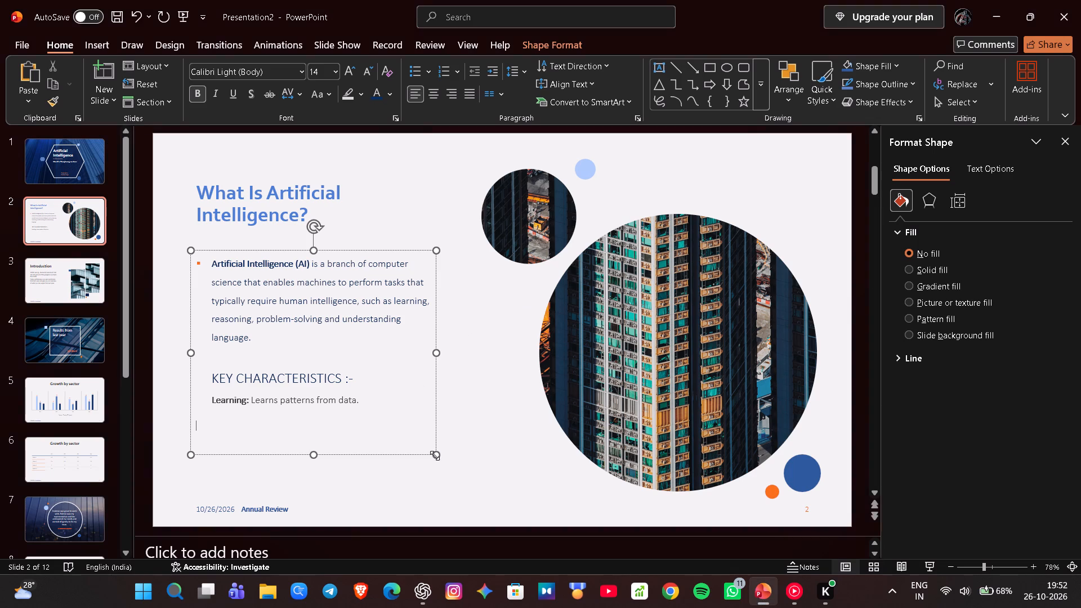
{"action": "left_click_drag", "start_coordinate": [436, 454], "coordinate": [448, 462]}
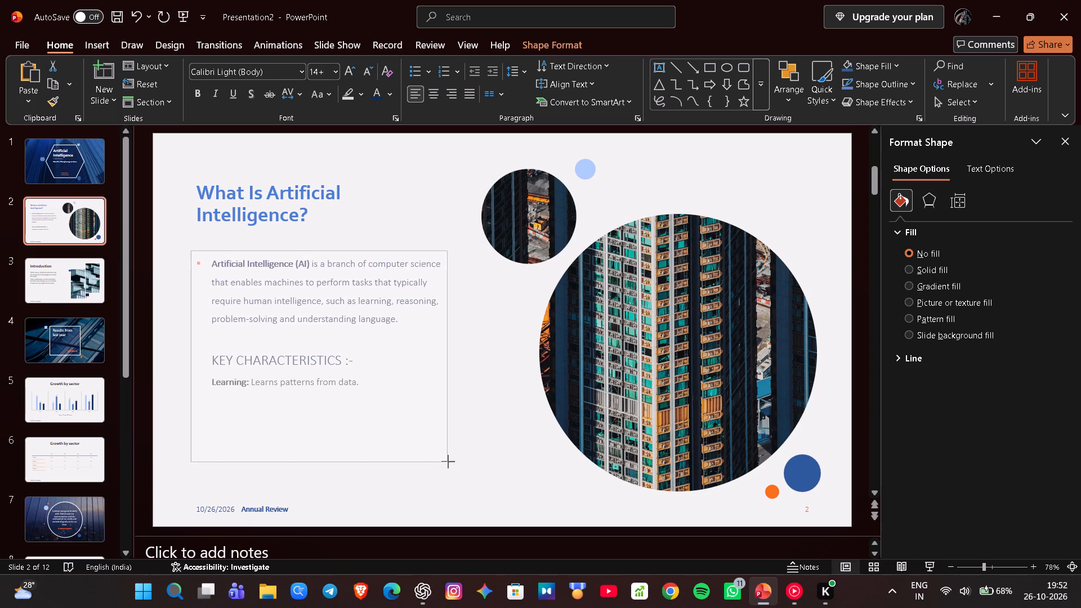
{"action": "left_click_drag", "start_coordinate": [448, 462], "coordinate": [478, 506]}
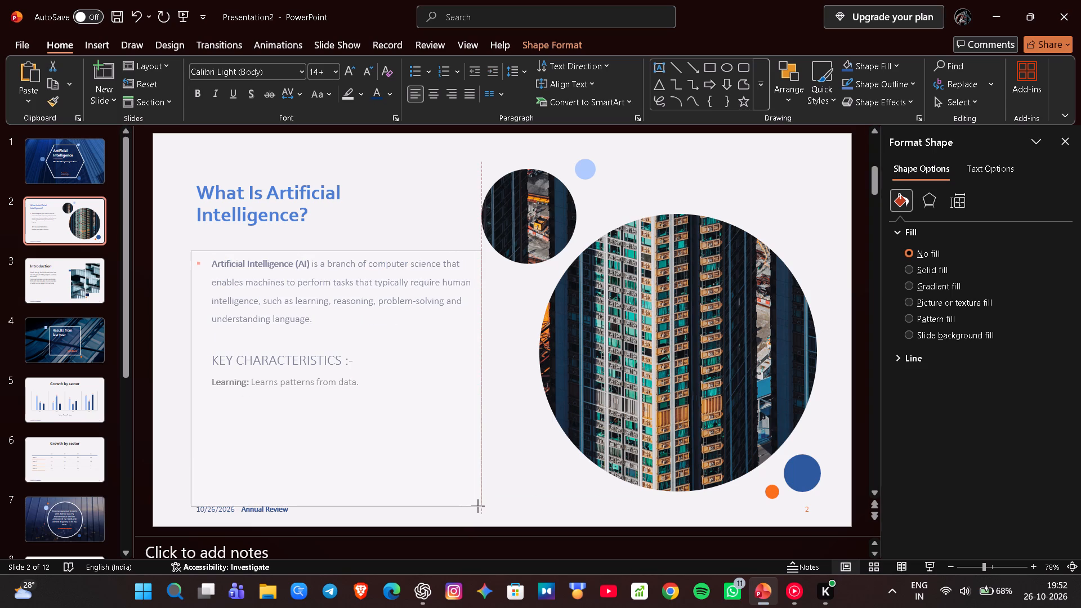
{"action": "left_click_drag", "start_coordinate": [478, 506], "coordinate": [477, 501]}
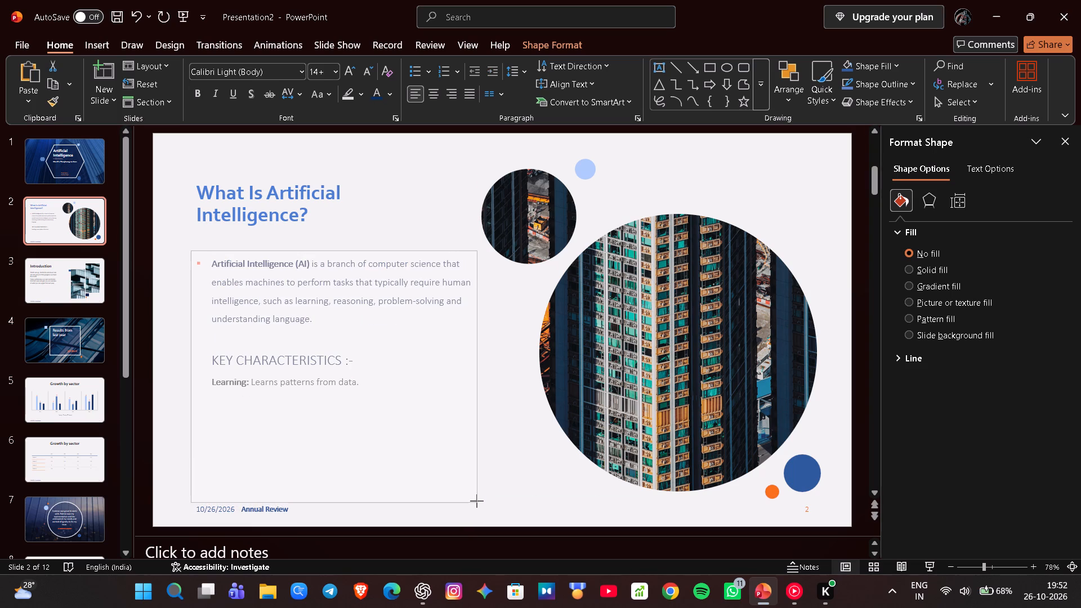
{"action": "left_click_drag", "start_coordinate": [477, 501], "coordinate": [475, 494]}
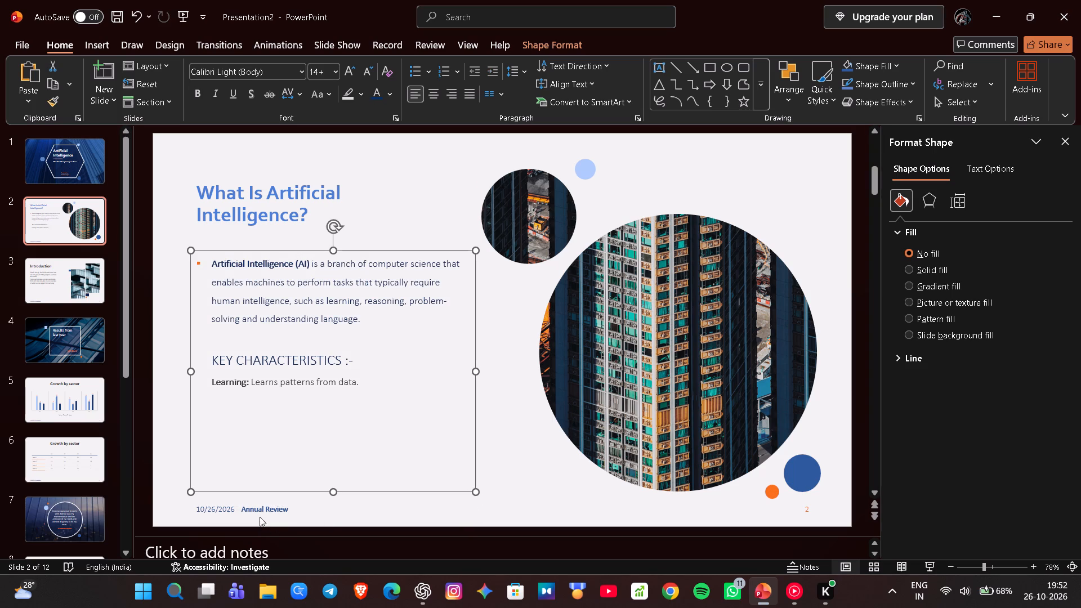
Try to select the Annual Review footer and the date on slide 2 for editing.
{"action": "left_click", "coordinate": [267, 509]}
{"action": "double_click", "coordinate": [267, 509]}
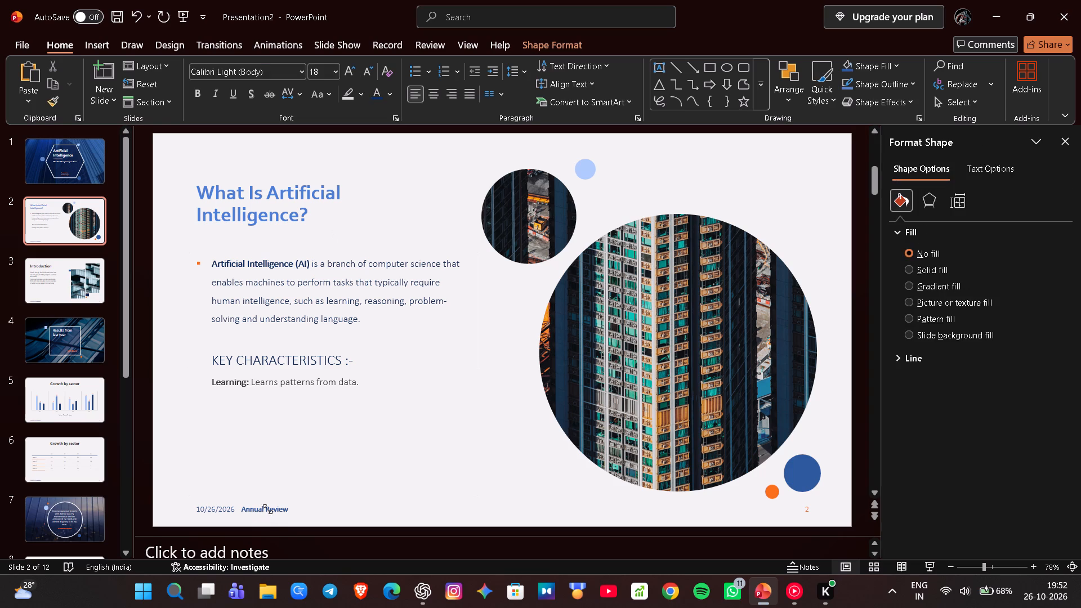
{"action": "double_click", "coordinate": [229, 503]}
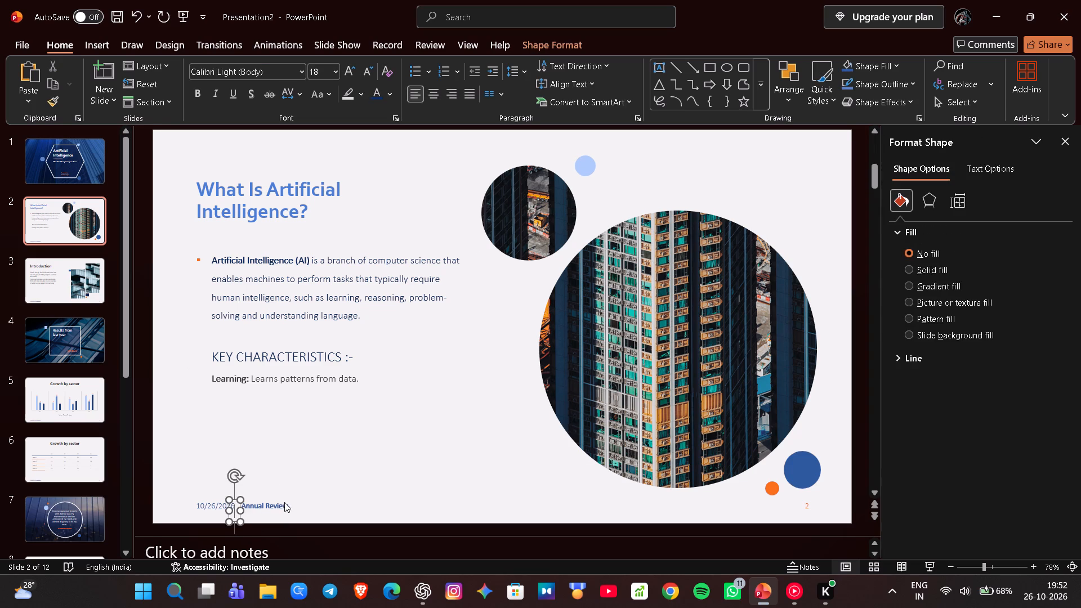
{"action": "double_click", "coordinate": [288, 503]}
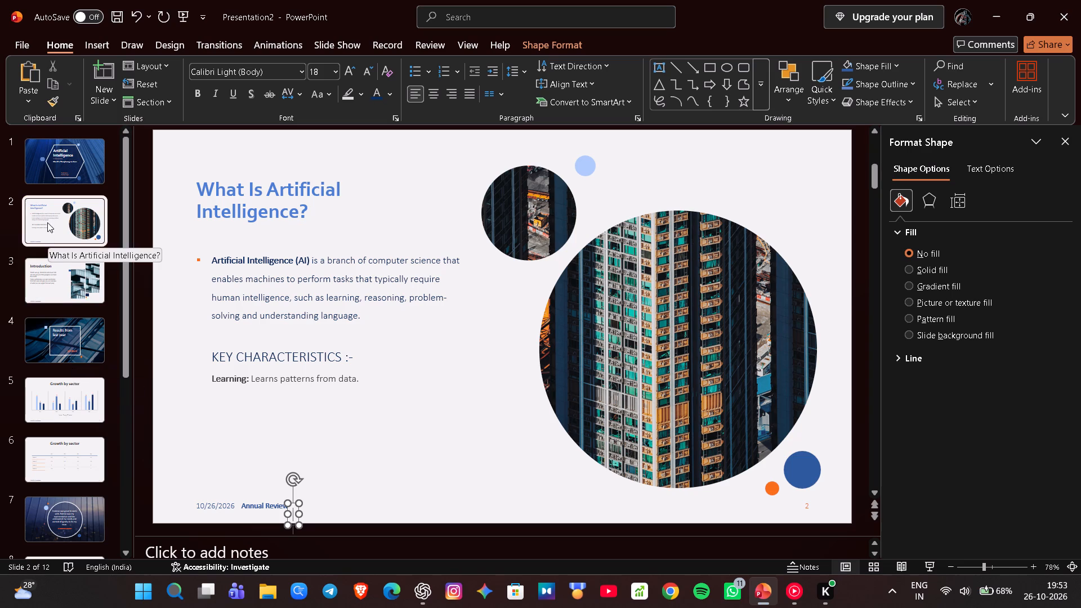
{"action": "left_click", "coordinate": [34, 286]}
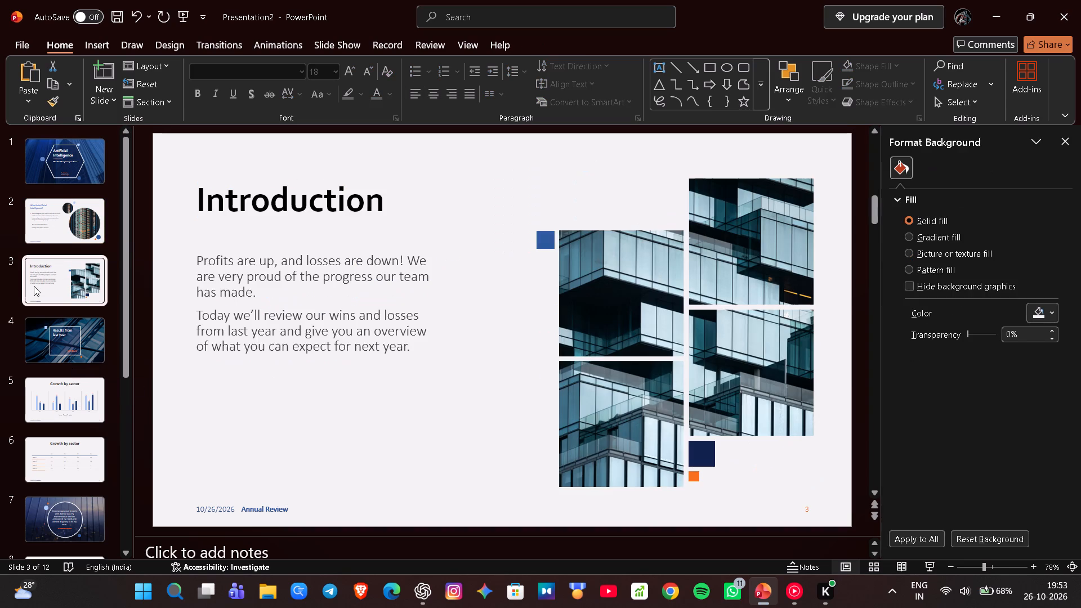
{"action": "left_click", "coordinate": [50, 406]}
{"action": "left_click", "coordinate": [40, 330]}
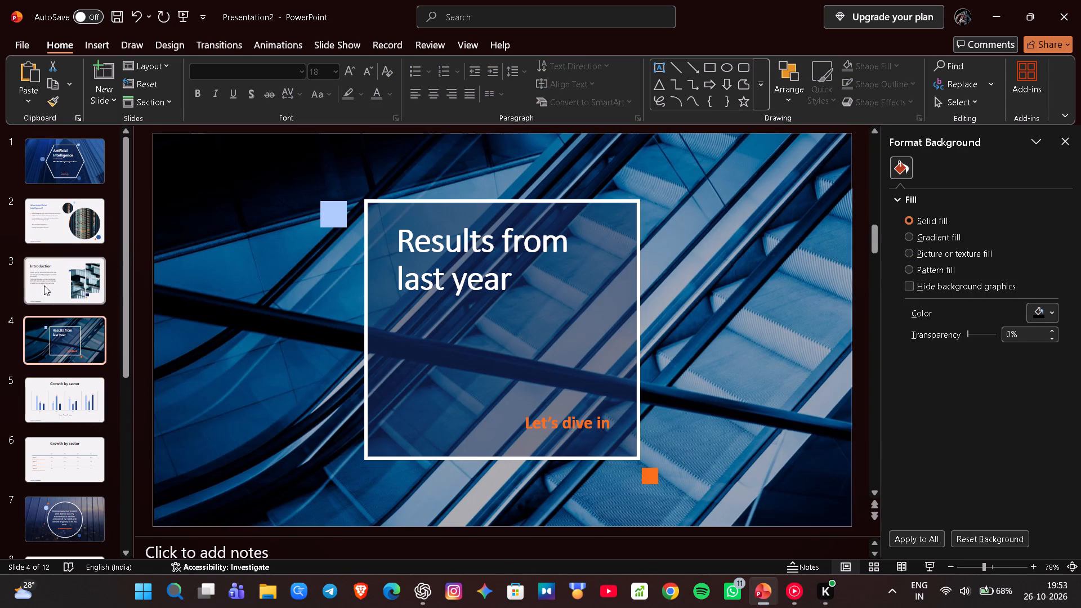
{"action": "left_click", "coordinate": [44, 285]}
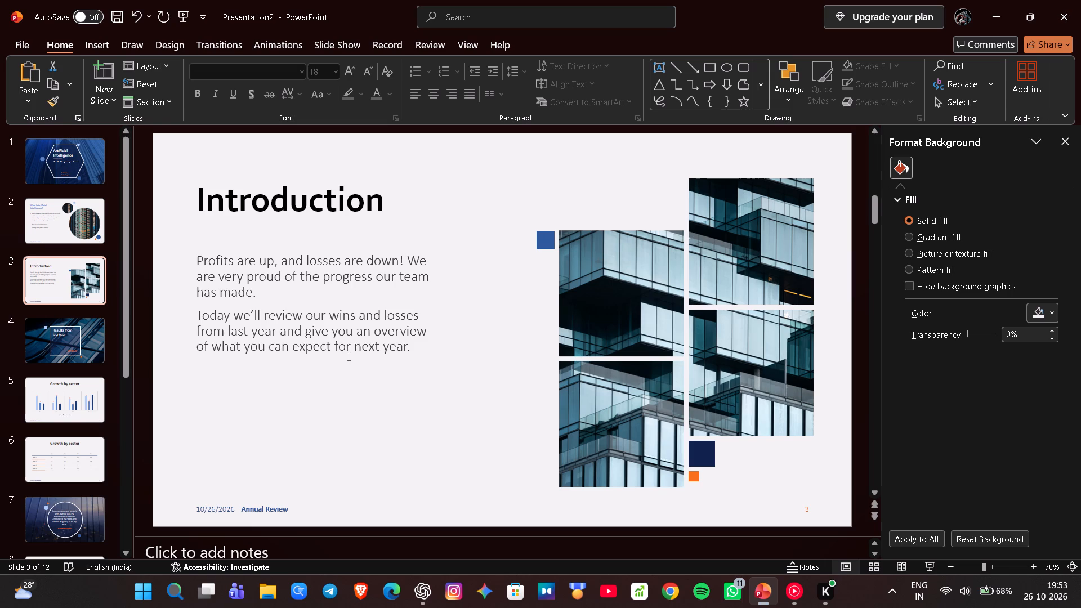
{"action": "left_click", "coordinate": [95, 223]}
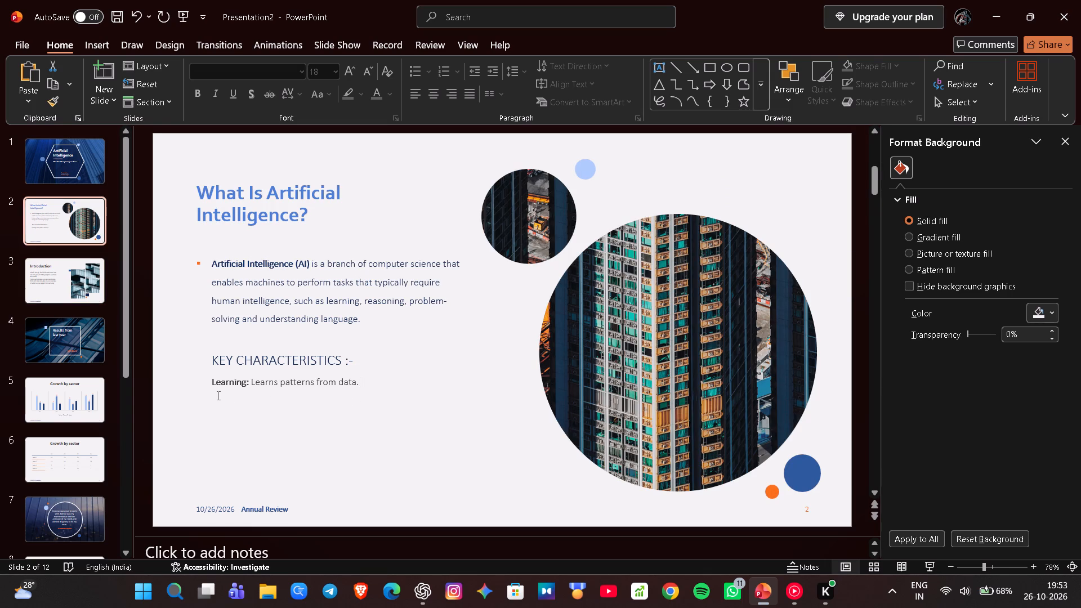
{"action": "left_click", "coordinate": [215, 395]}
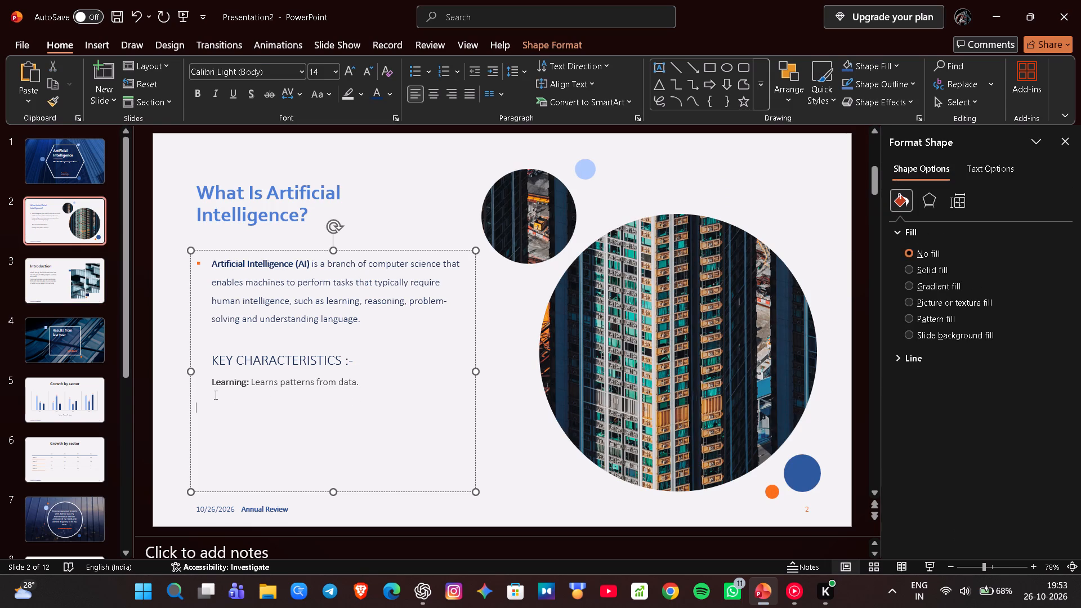
{"action": "double_click", "coordinate": [215, 395]}
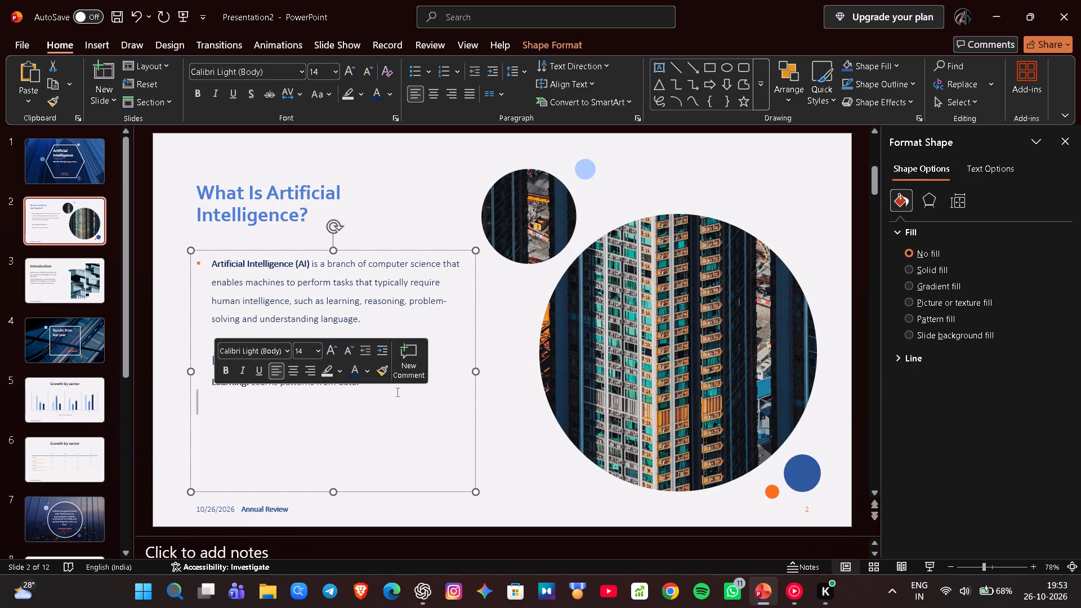
{"action": "left_click", "coordinate": [399, 392]}
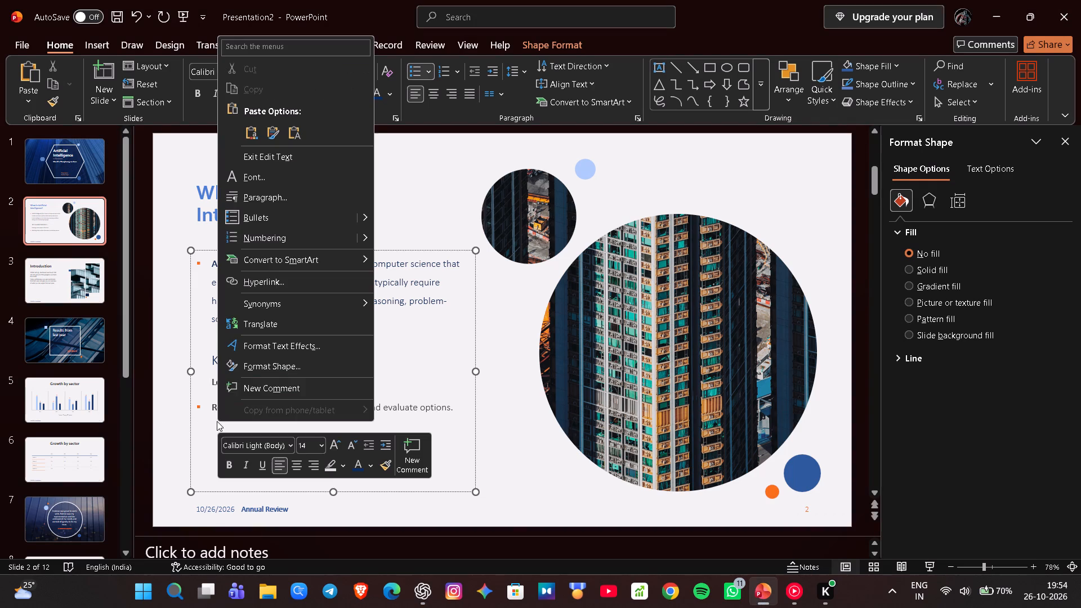
{"action": "left_click", "coordinate": [251, 132]}
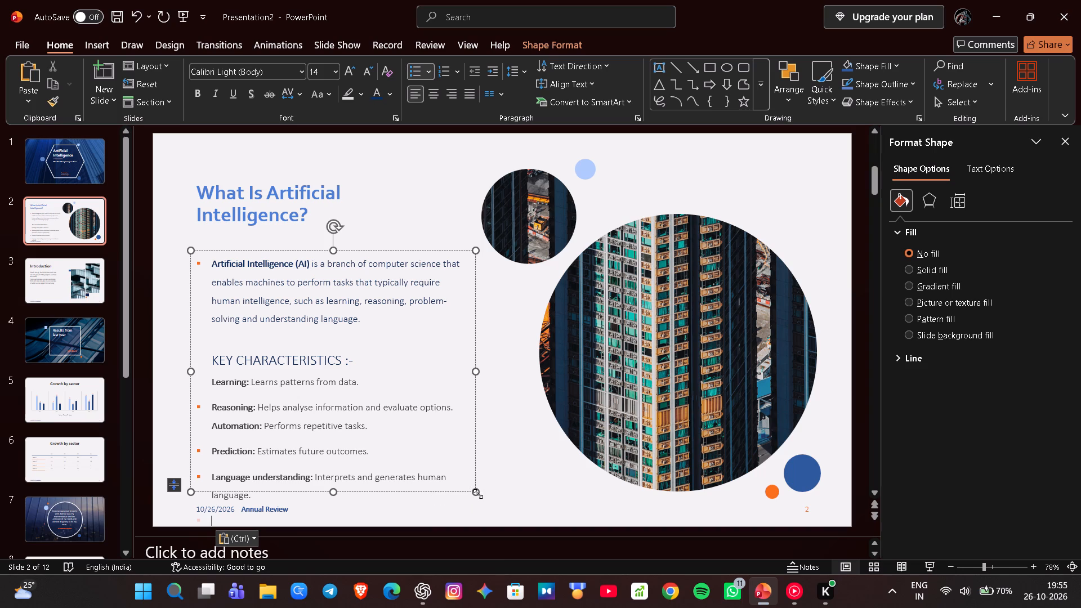
Enlarge slide 2's body text box slightly in width and height, extending its lower edge to just above the footer.
{"action": "left_click_drag", "start_coordinate": [478, 493], "coordinate": [482, 502]}
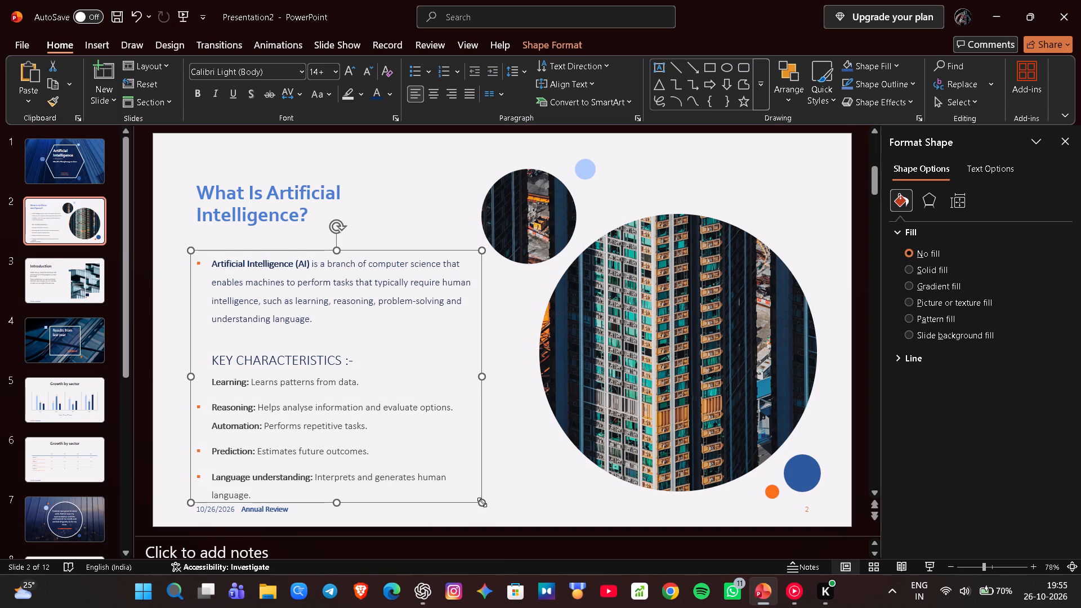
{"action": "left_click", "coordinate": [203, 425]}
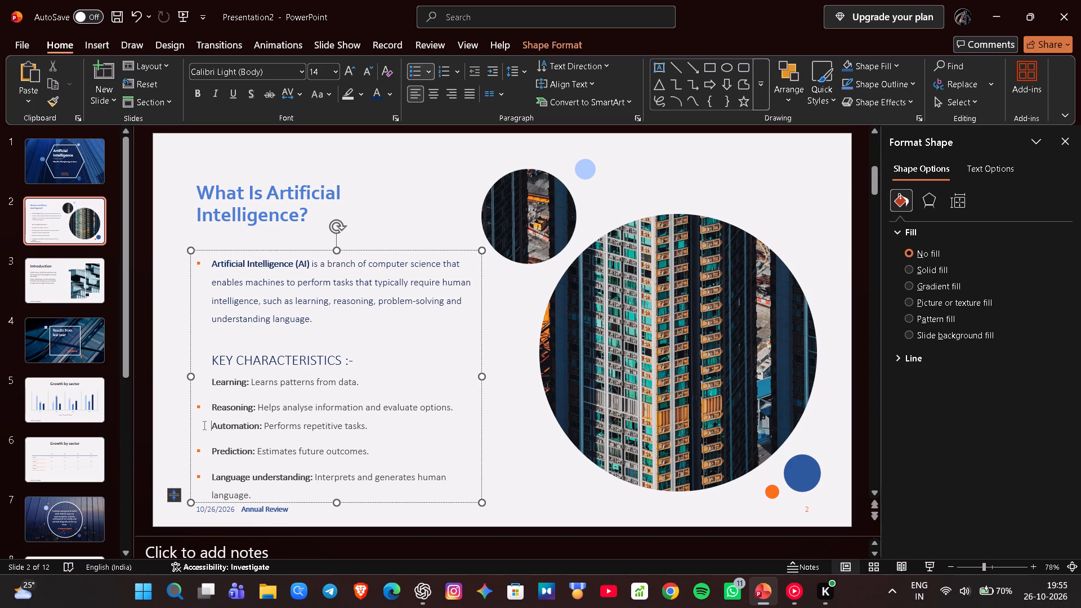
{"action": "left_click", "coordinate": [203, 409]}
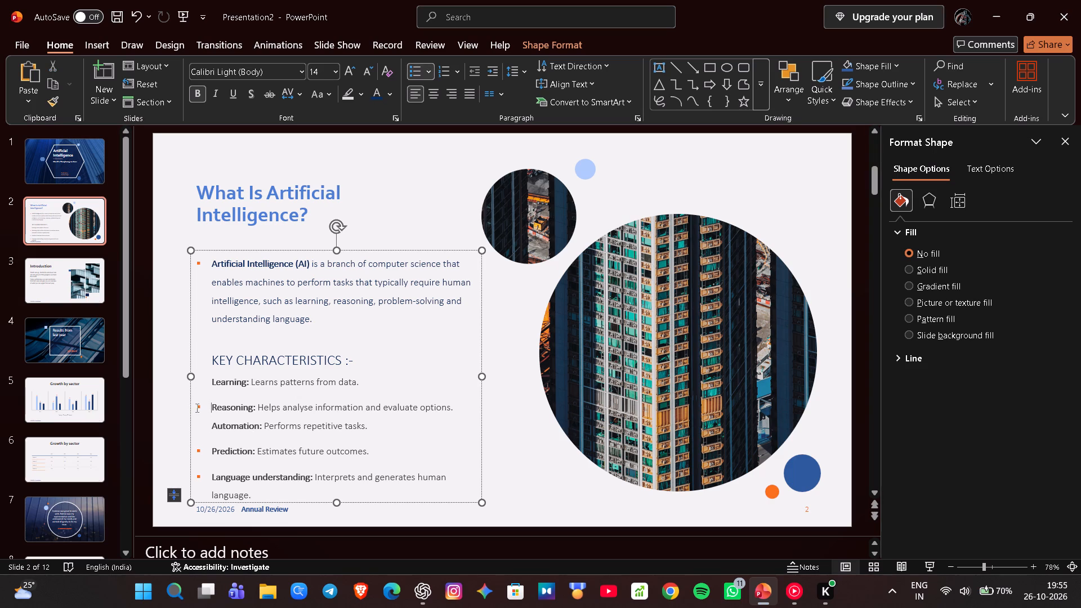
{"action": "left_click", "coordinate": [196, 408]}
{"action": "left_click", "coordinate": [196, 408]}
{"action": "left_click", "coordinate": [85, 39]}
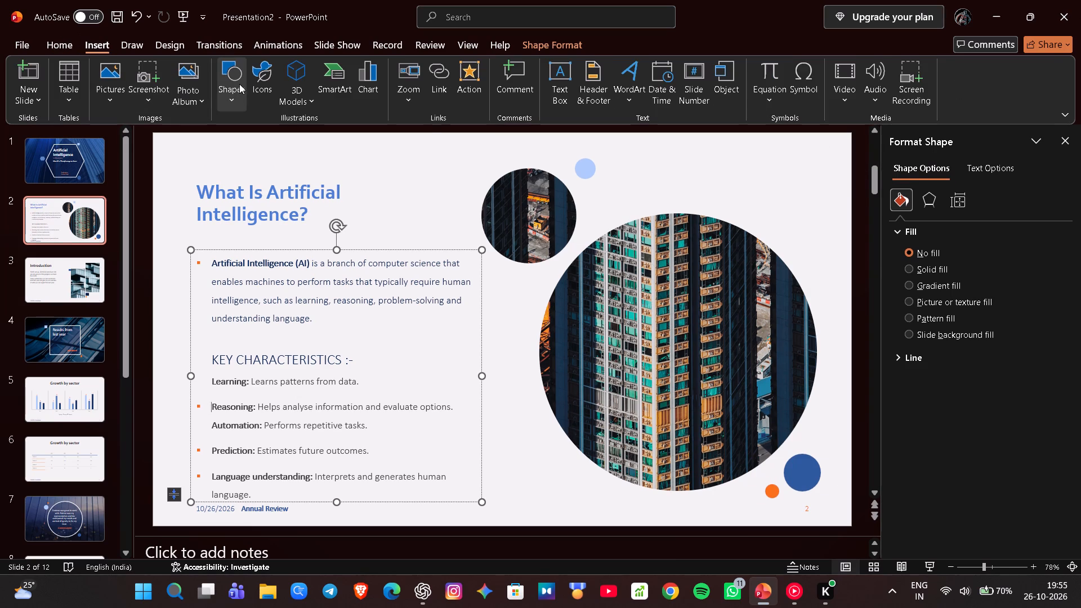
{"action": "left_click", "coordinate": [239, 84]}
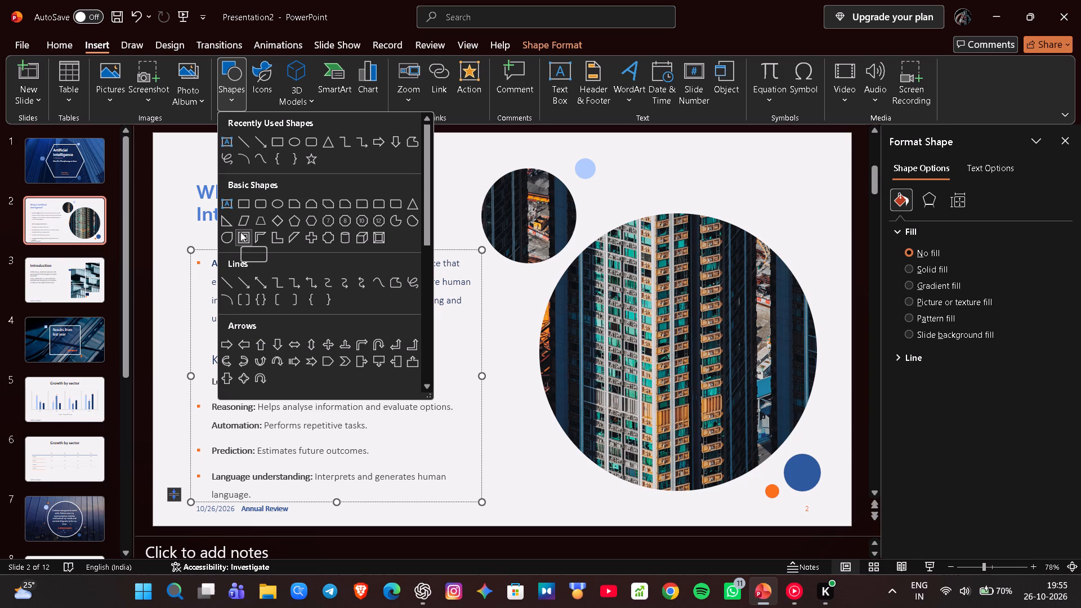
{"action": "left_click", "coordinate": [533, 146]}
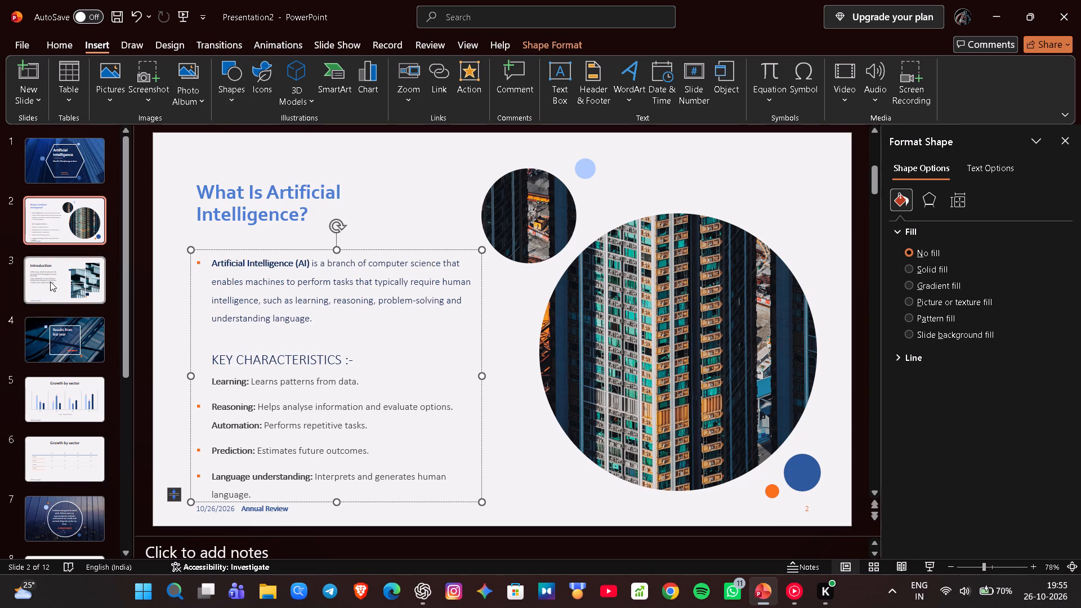
Open slide 3, the template's Introduction slide.
{"action": "left_click", "coordinate": [50, 276]}
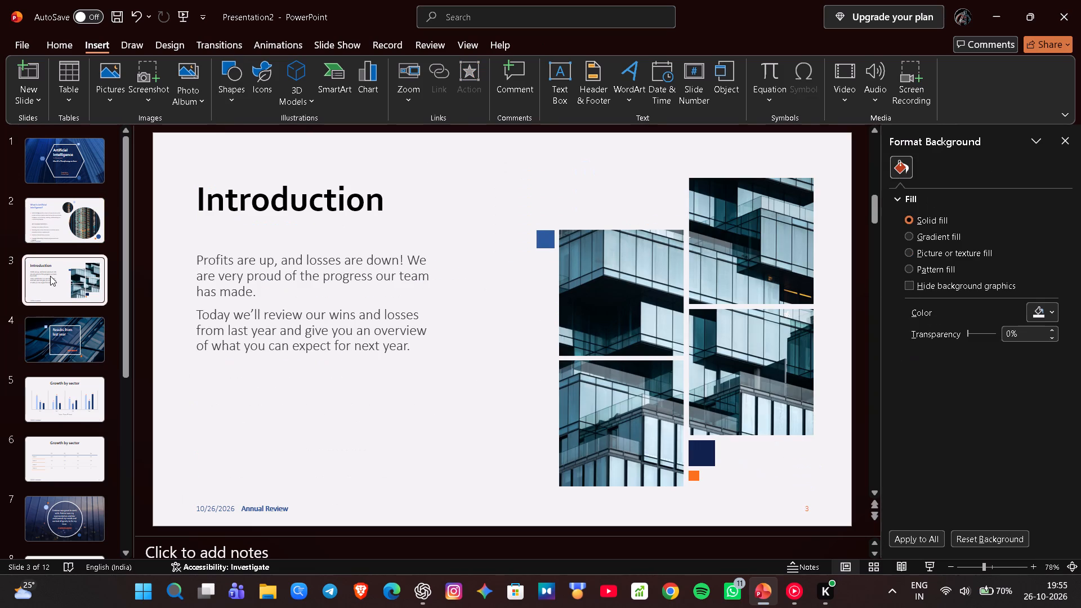
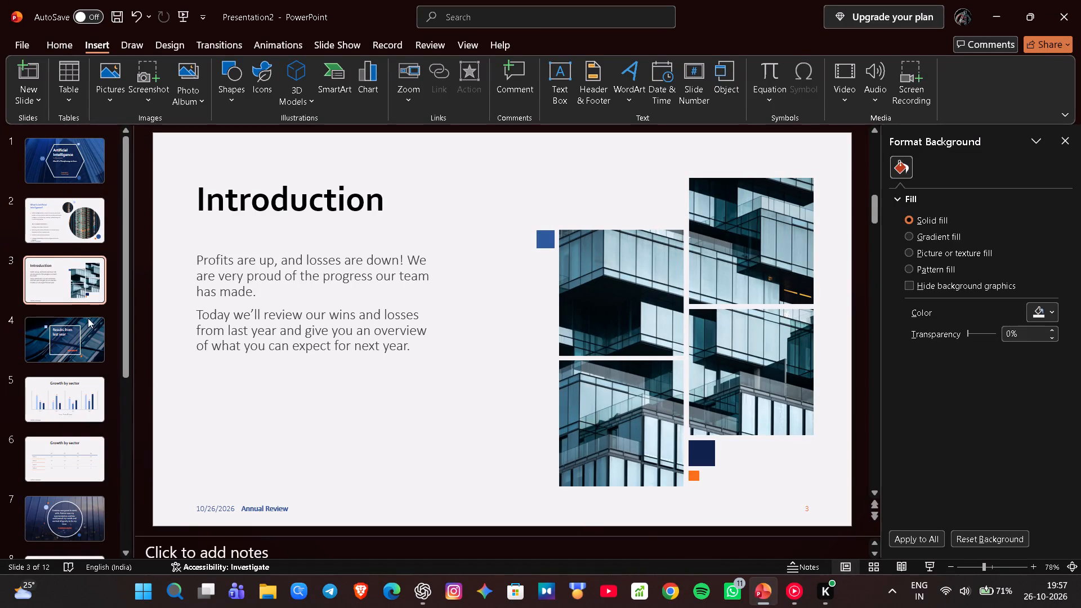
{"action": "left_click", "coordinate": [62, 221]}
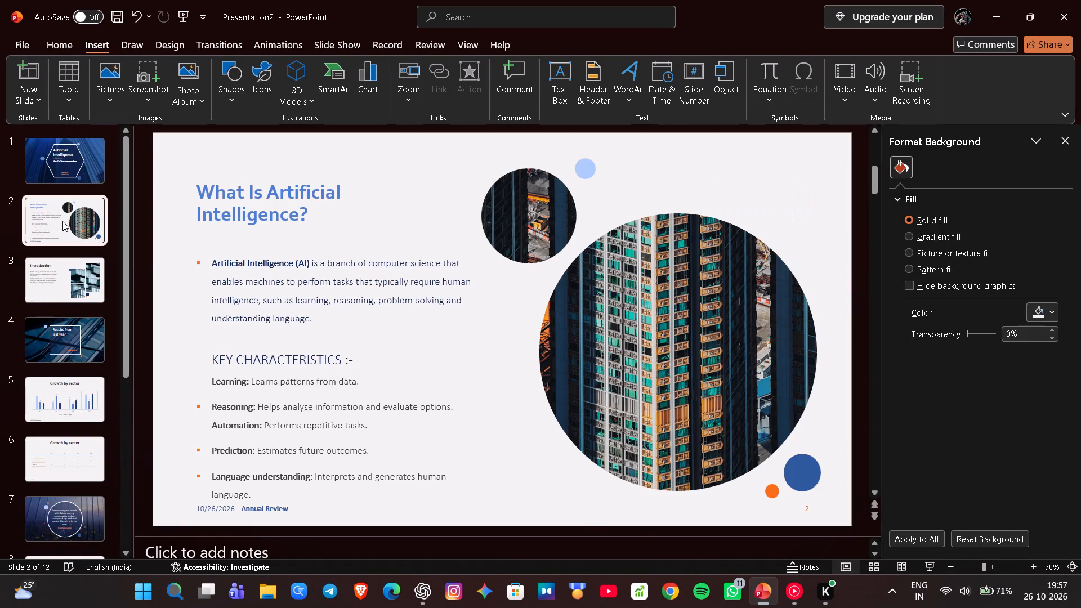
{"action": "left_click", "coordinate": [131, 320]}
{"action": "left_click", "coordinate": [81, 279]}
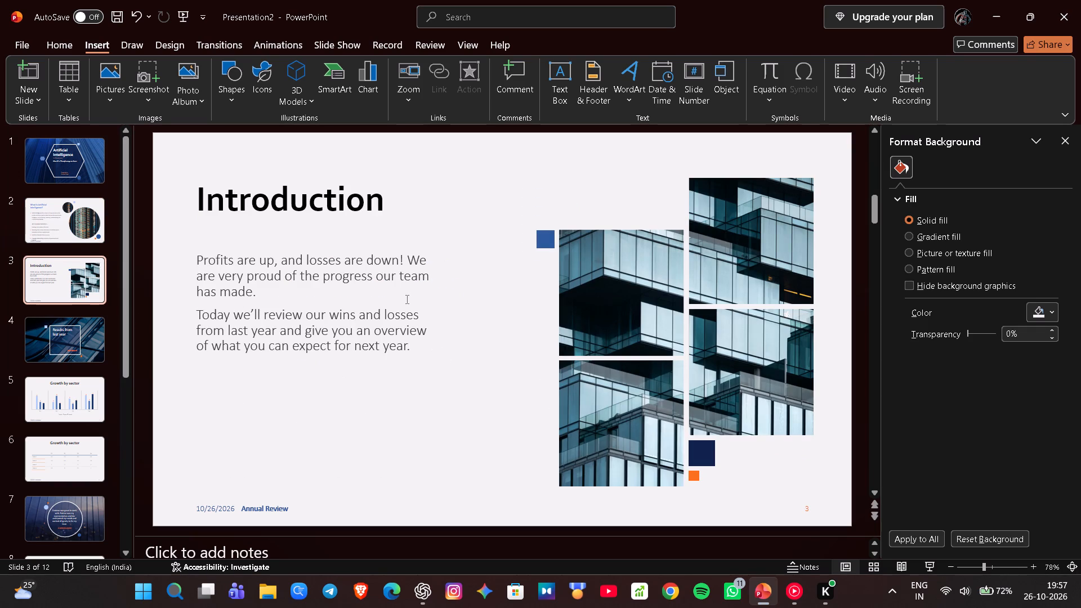
{"action": "left_click", "coordinate": [412, 593]}
{"action": "left_click", "coordinate": [412, 593]}
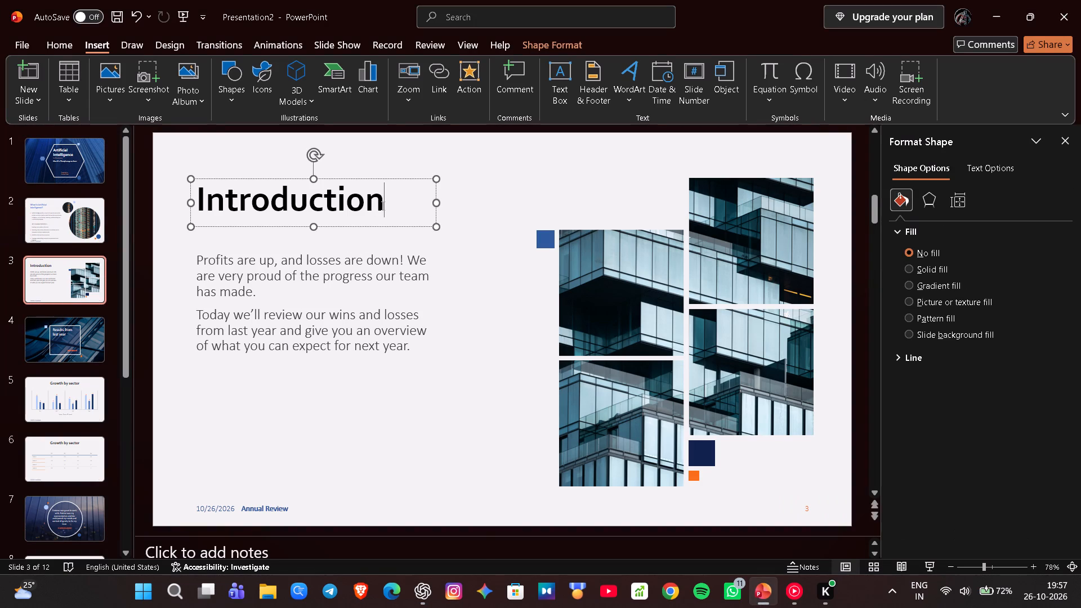
{"action": "left_click", "coordinate": [75, 44]}
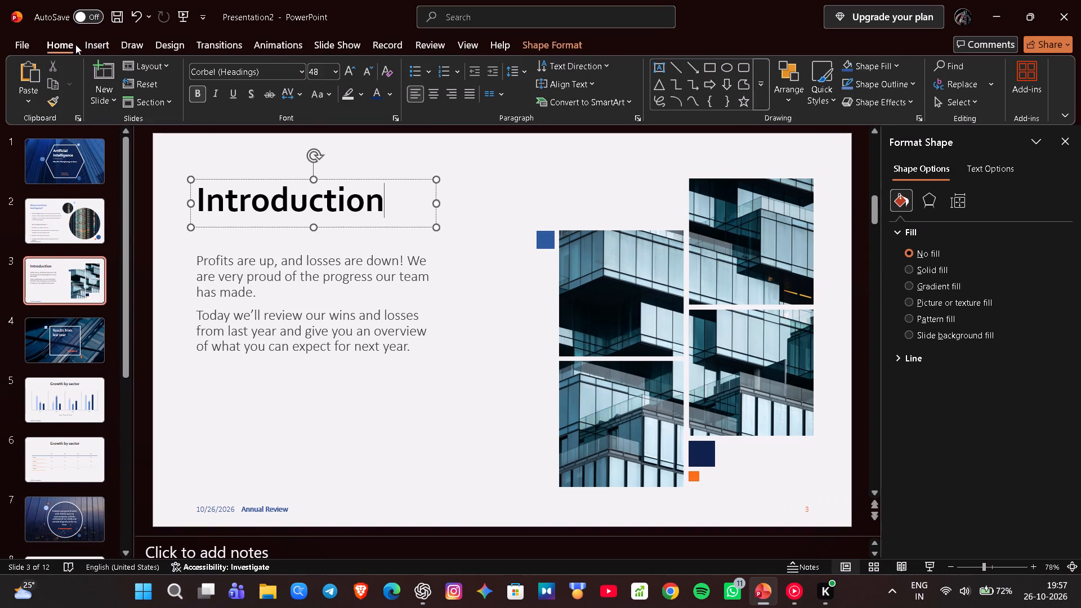
{"action": "left_click", "coordinate": [336, 72]}
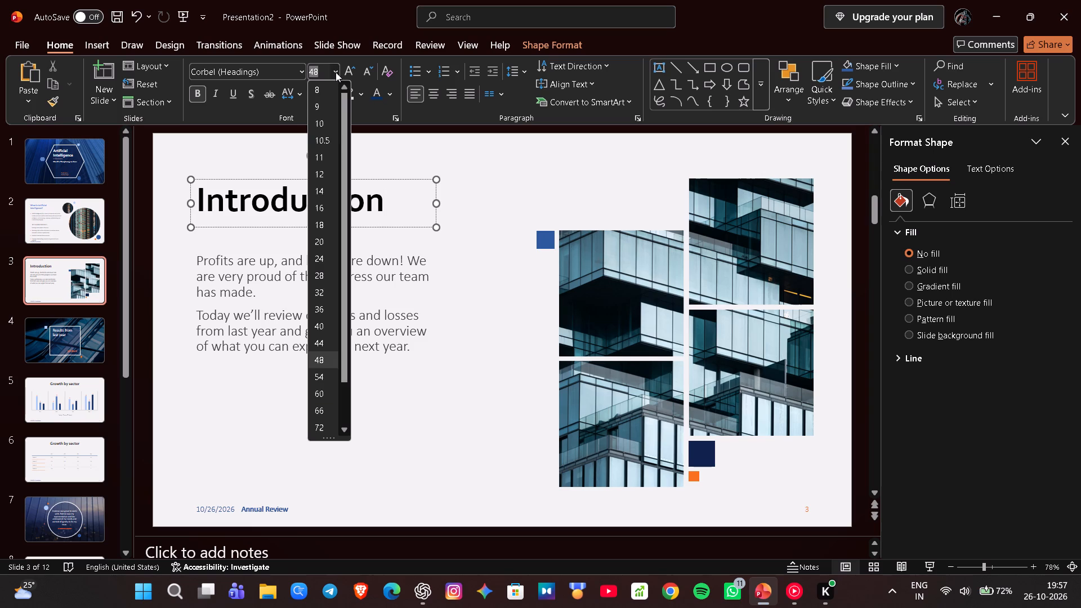
{"action": "left_click", "coordinate": [322, 293]}
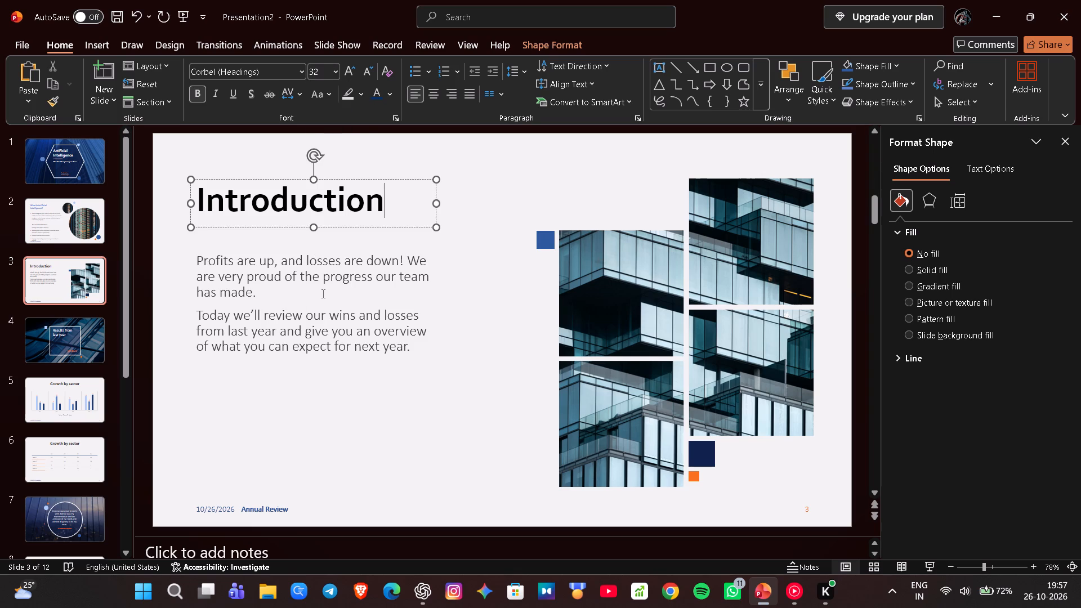
{"action": "type", "text": "ph"}
{"action": "key", "text": "BackSpace"}
{"action": "key", "text": "BackSpace"}
{"action": "key", "text": "BackSpace"}
{"action": "key", "text": "BackSpace"}
{"action": "key", "text": "BackSpace"}
{"action": "key", "text": "BackSpace"}
{"action": "key", "text": "BackSpace"}
{"action": "key", "text": "BackSpace"}
{"action": "key", "text": "BackSpace"}
{"action": "key", "text": "BackSpace"}
{"action": "key", "text": "BackSpace"}
{"action": "key", "text": "BackSpace"}
{"action": "key", "text": "BackSpace"}
{"action": "key", "text": "BackSpace"}
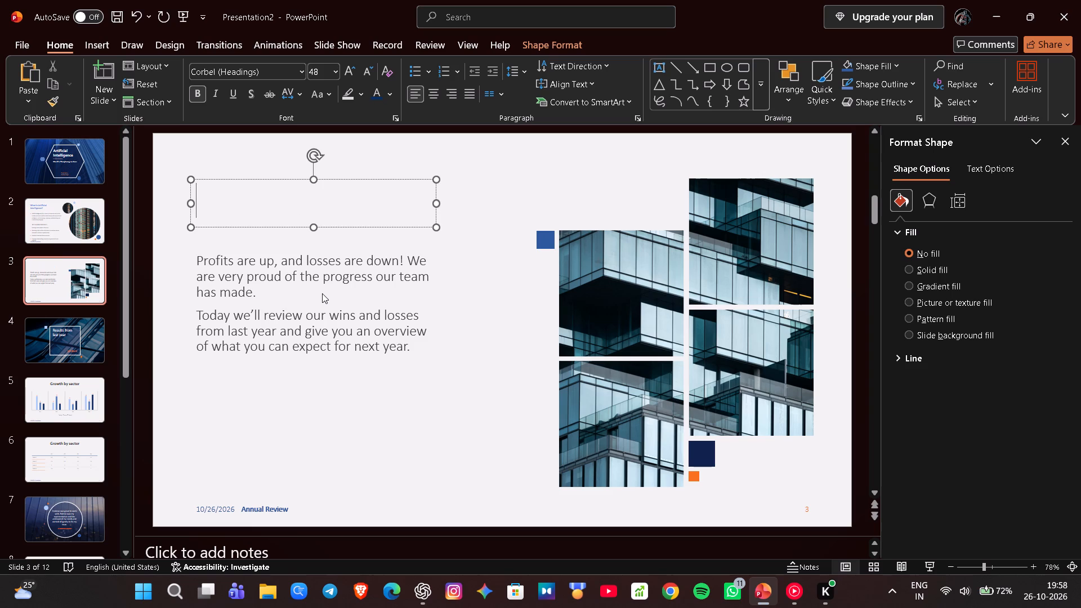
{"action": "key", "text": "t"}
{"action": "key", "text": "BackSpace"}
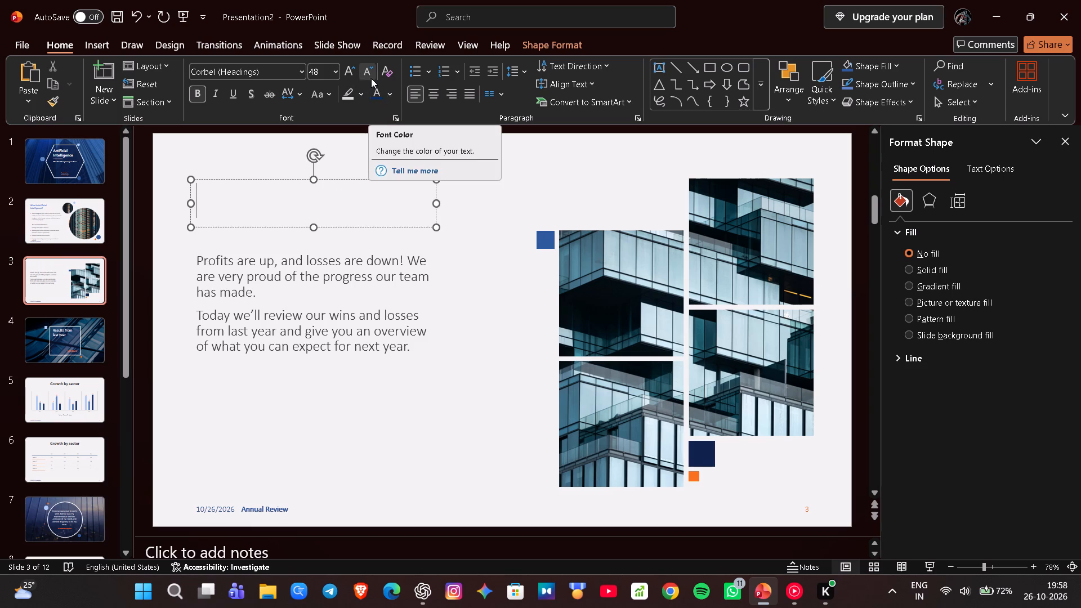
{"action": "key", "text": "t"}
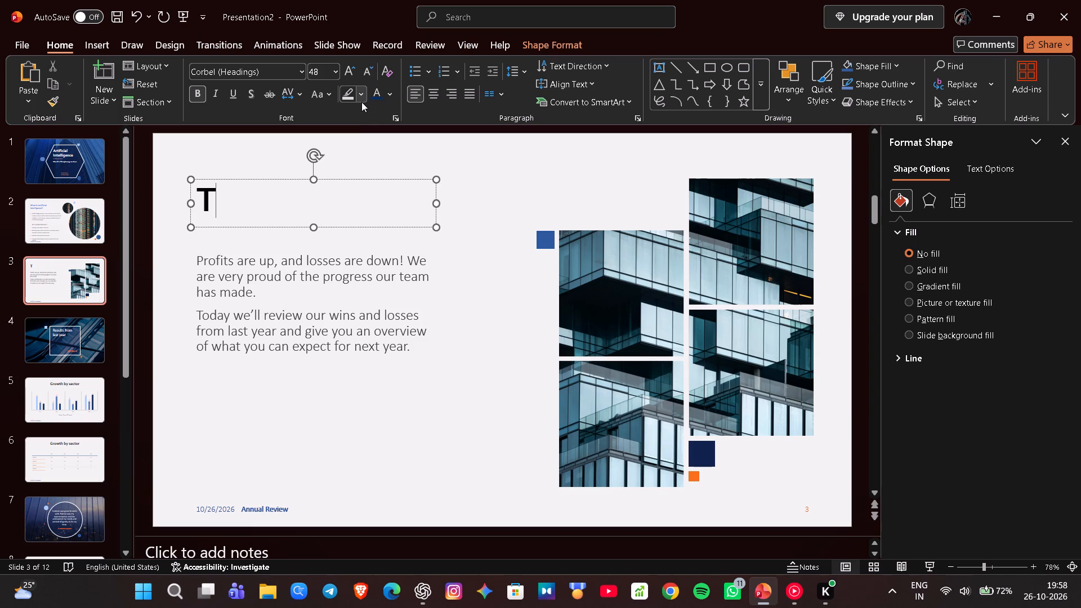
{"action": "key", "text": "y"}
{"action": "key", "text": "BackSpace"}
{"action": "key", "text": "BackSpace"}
Set the empty title's font colour to dark navy, the darkest shade of the sixth theme colour.
{"action": "left_click", "coordinate": [386, 96]}
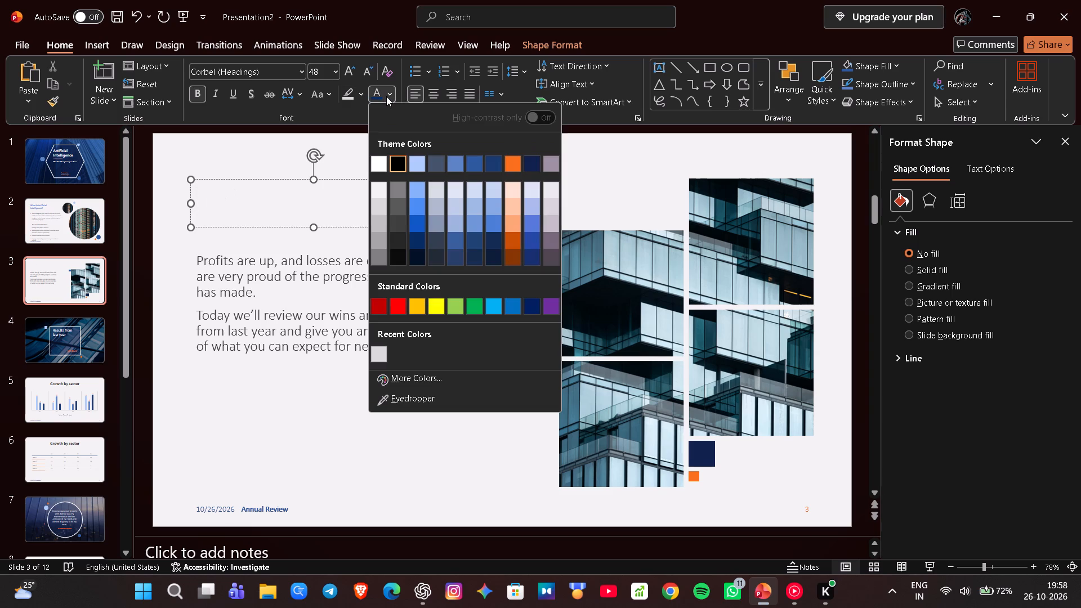
{"action": "left_click", "coordinate": [474, 256]}
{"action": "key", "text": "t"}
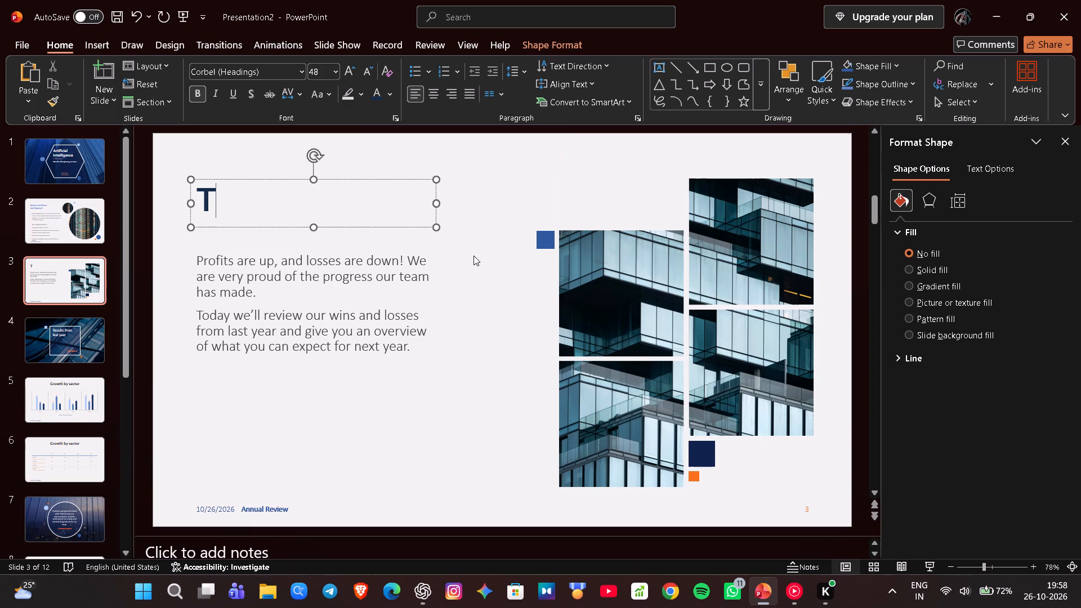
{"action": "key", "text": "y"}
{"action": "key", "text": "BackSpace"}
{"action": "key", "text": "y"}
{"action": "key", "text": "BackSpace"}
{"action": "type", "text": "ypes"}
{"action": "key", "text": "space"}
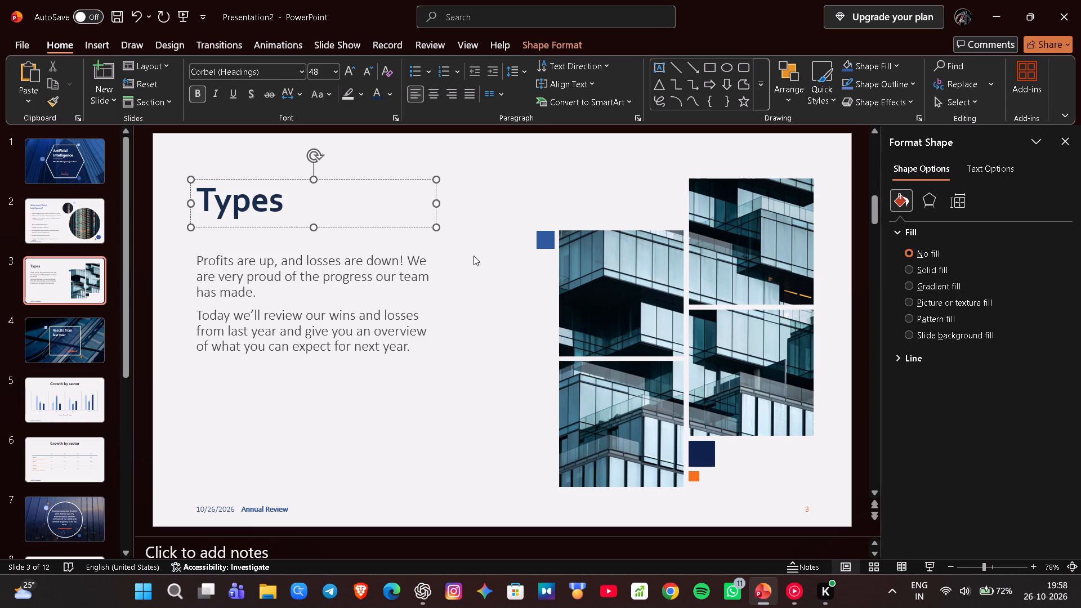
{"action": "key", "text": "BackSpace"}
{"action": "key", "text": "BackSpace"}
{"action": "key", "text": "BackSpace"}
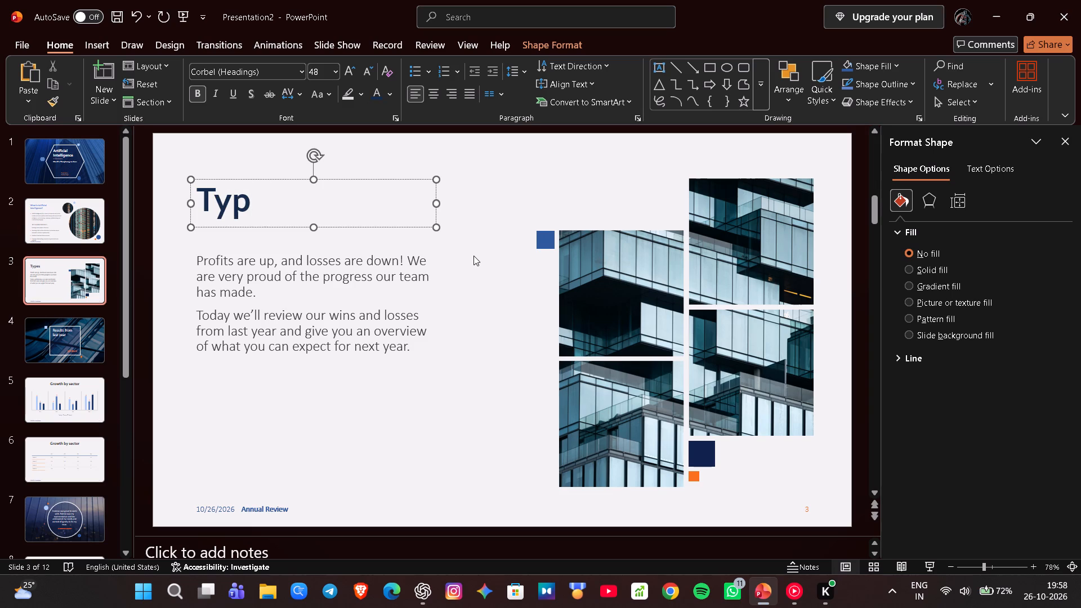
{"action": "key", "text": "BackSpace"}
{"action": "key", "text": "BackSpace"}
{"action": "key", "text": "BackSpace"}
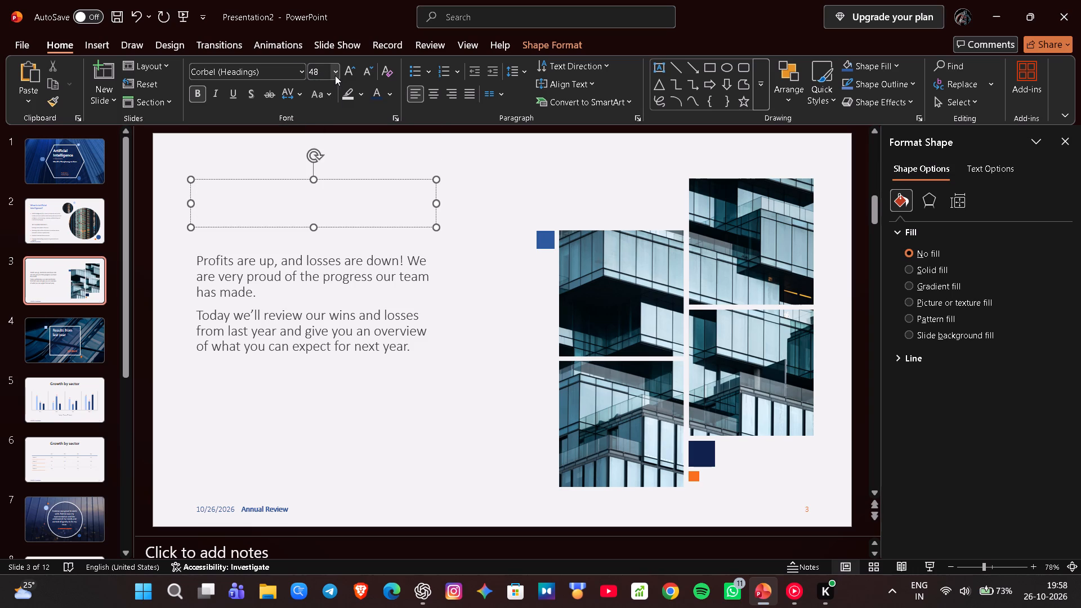
Set slide 3's empty title to size 32 in the Corbel headings font.
{"action": "left_click", "coordinate": [194, 187]}
{"action": "scroll", "coordinate": [243, 126], "scroll_direction": "right", "scroll_amount": 1}
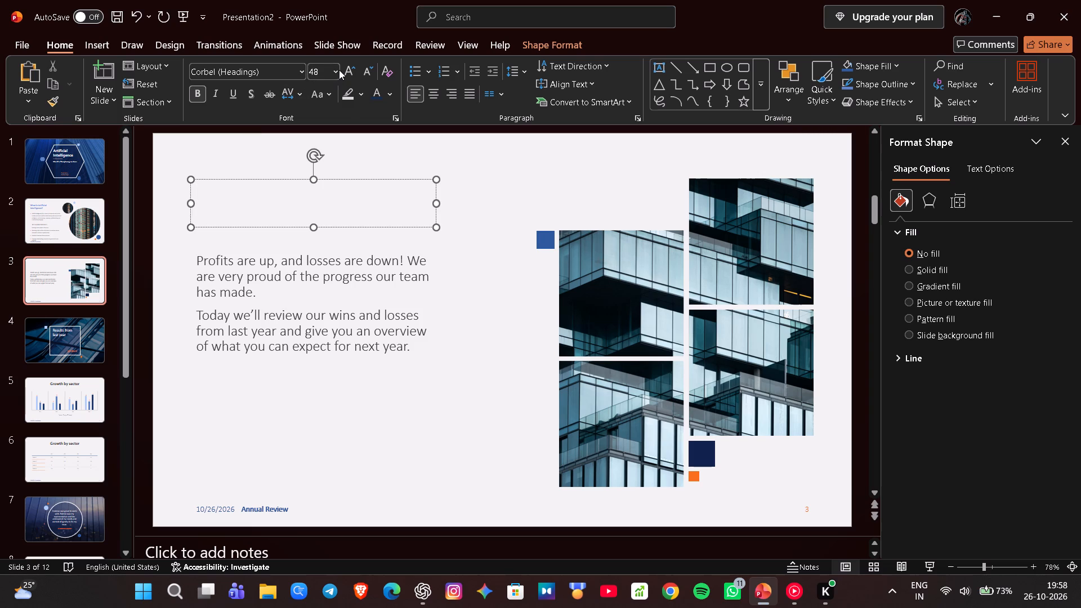
{"action": "scroll", "coordinate": [339, 70], "scroll_direction": "right", "scroll_amount": 1}
{"action": "left_click", "coordinate": [339, 70]}
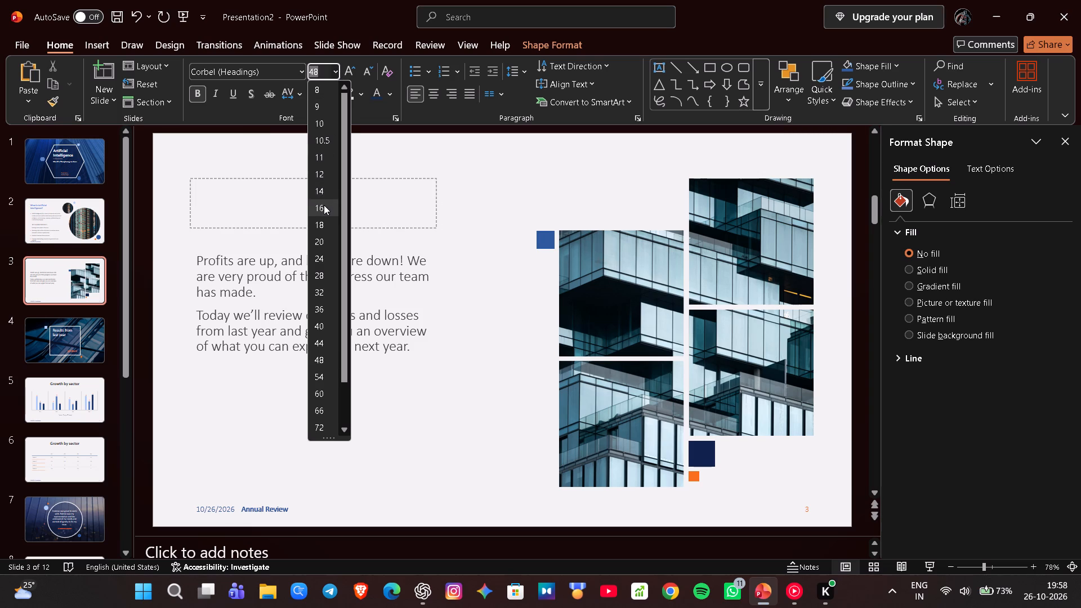
{"action": "left_click", "coordinate": [320, 291]}
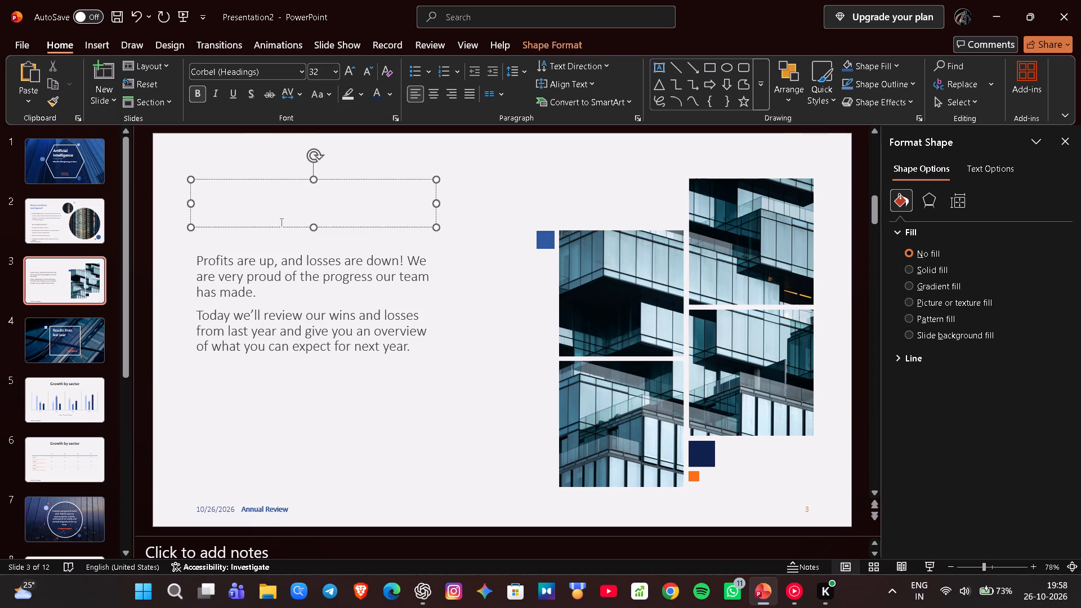
{"action": "key", "text": "t"}
{"action": "key", "text": "BackSpace"}
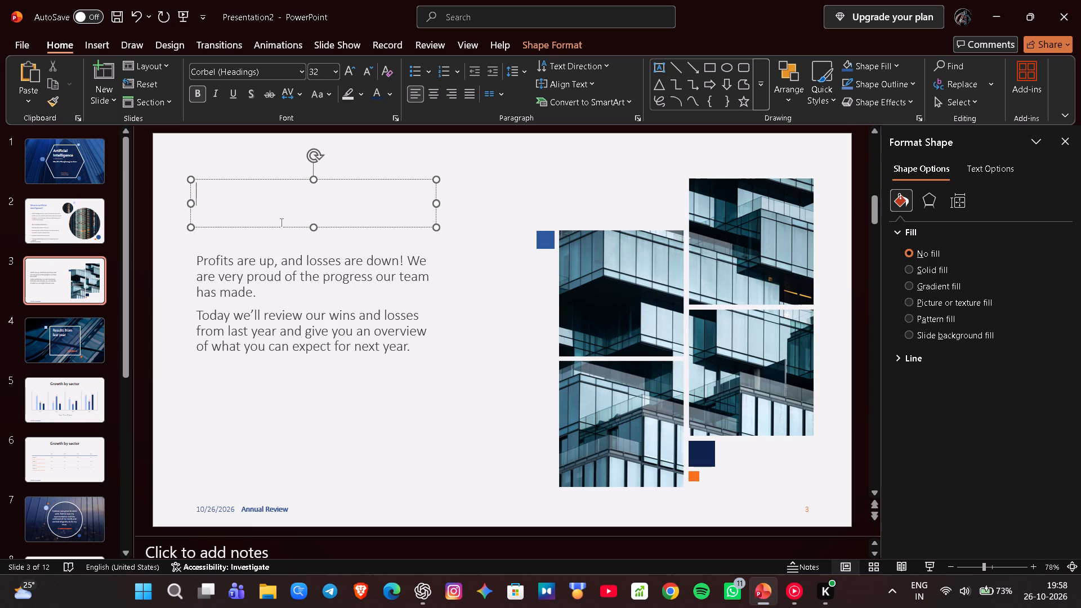
{"action": "left_click", "coordinate": [300, 73]}
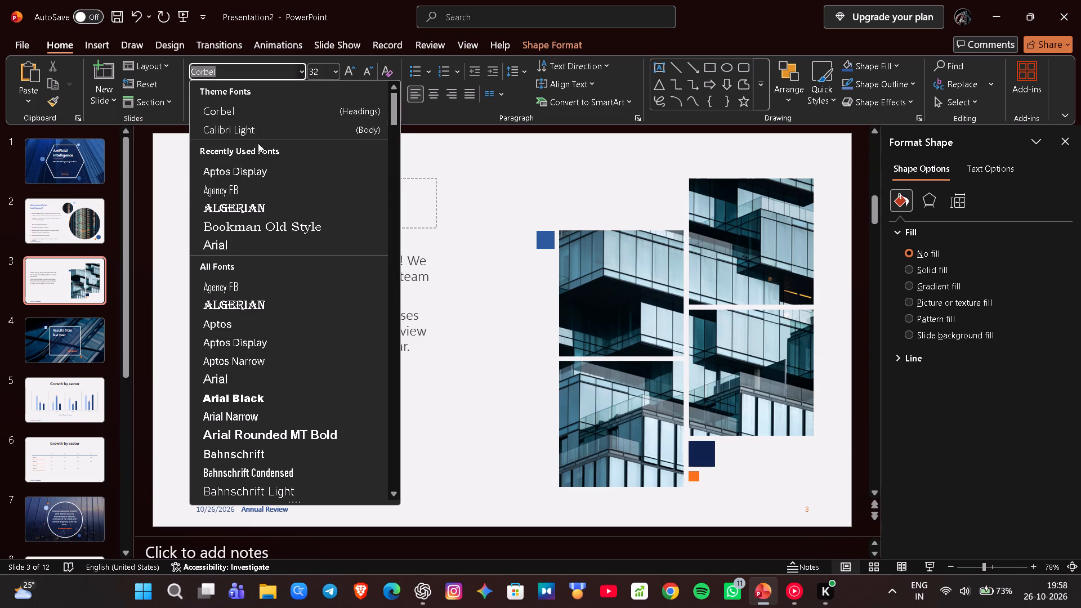
{"action": "left_click", "coordinate": [241, 105]}
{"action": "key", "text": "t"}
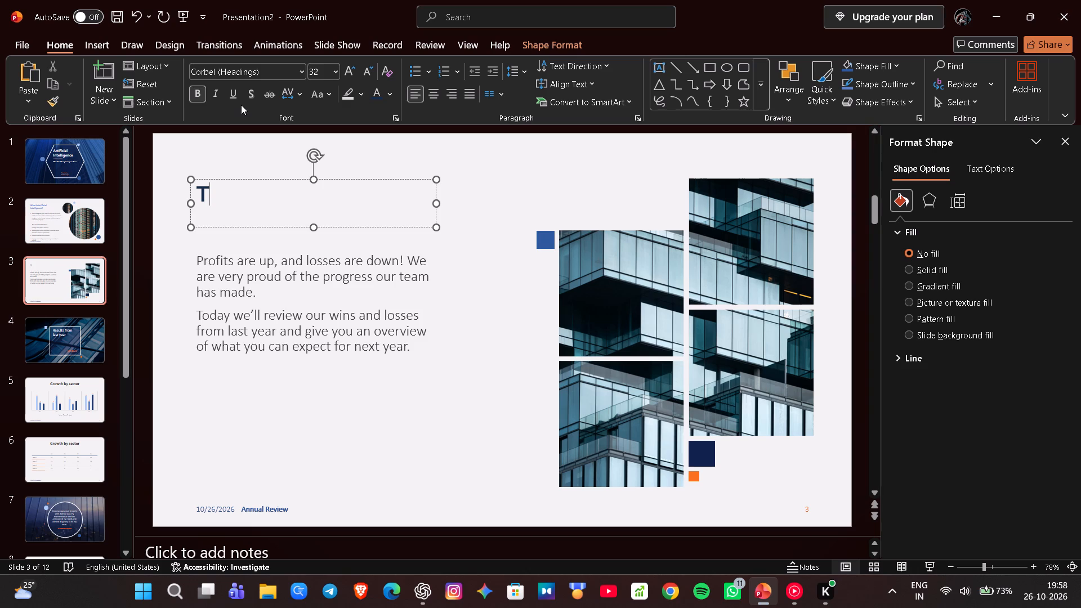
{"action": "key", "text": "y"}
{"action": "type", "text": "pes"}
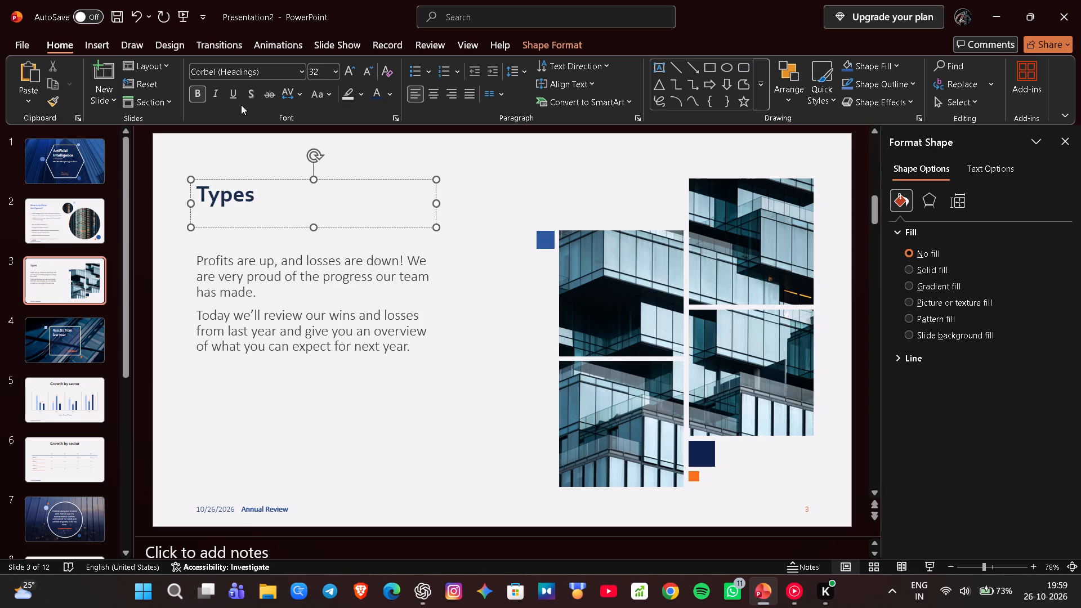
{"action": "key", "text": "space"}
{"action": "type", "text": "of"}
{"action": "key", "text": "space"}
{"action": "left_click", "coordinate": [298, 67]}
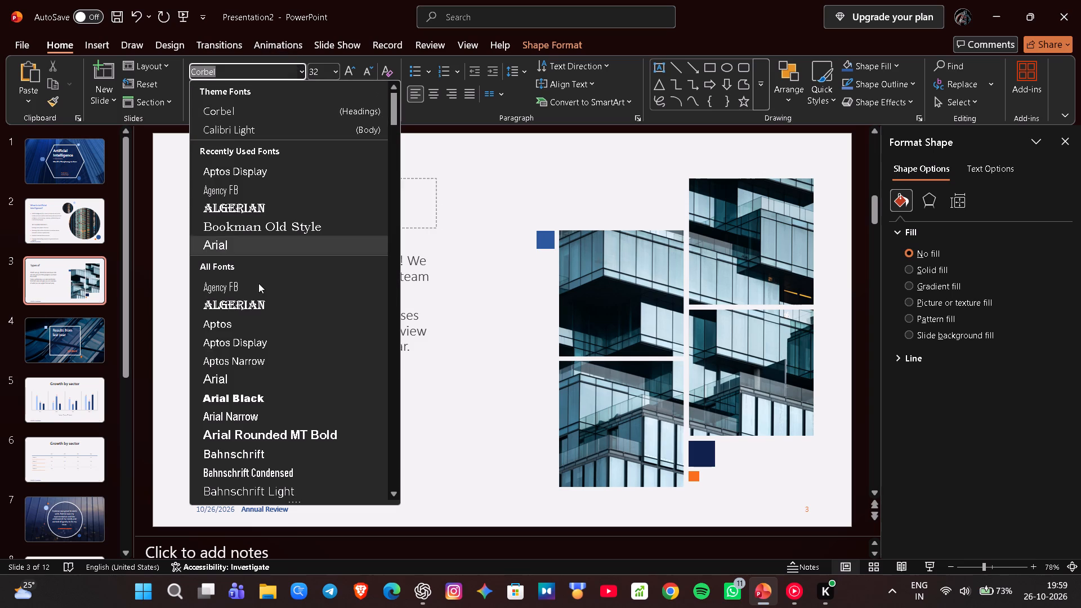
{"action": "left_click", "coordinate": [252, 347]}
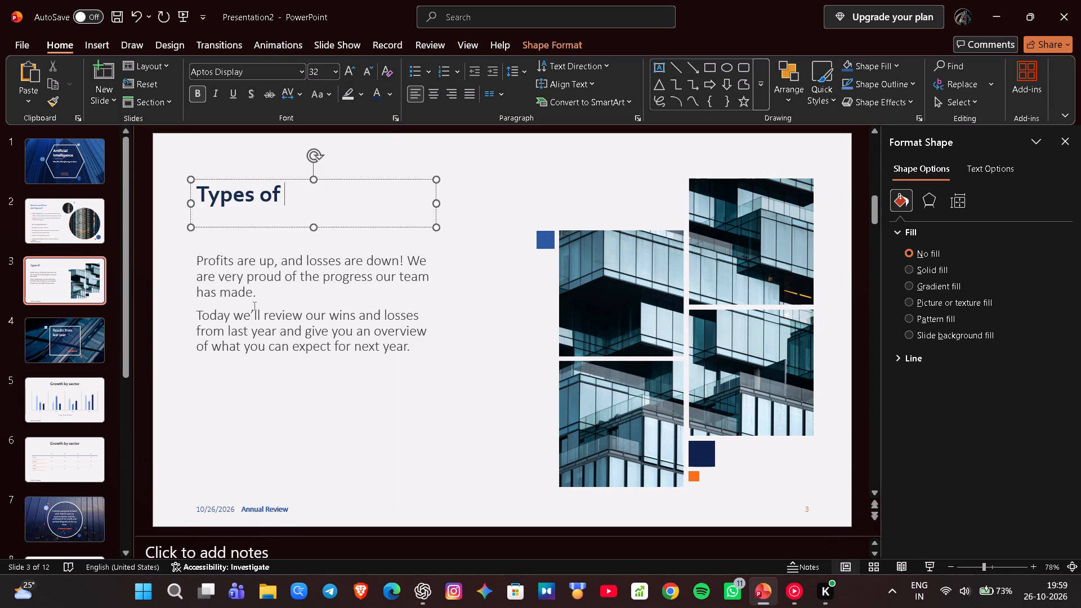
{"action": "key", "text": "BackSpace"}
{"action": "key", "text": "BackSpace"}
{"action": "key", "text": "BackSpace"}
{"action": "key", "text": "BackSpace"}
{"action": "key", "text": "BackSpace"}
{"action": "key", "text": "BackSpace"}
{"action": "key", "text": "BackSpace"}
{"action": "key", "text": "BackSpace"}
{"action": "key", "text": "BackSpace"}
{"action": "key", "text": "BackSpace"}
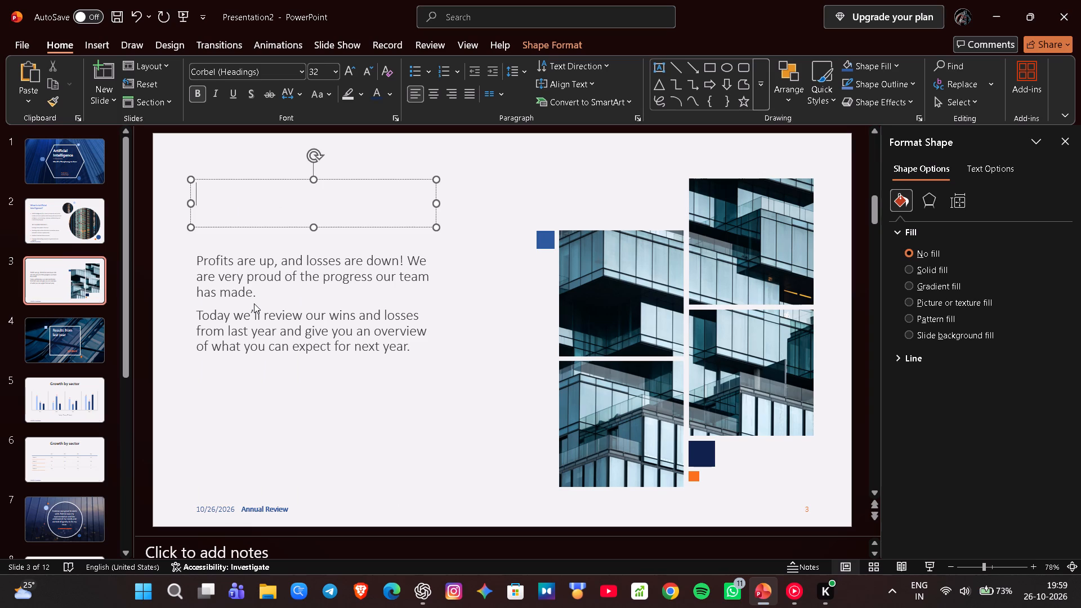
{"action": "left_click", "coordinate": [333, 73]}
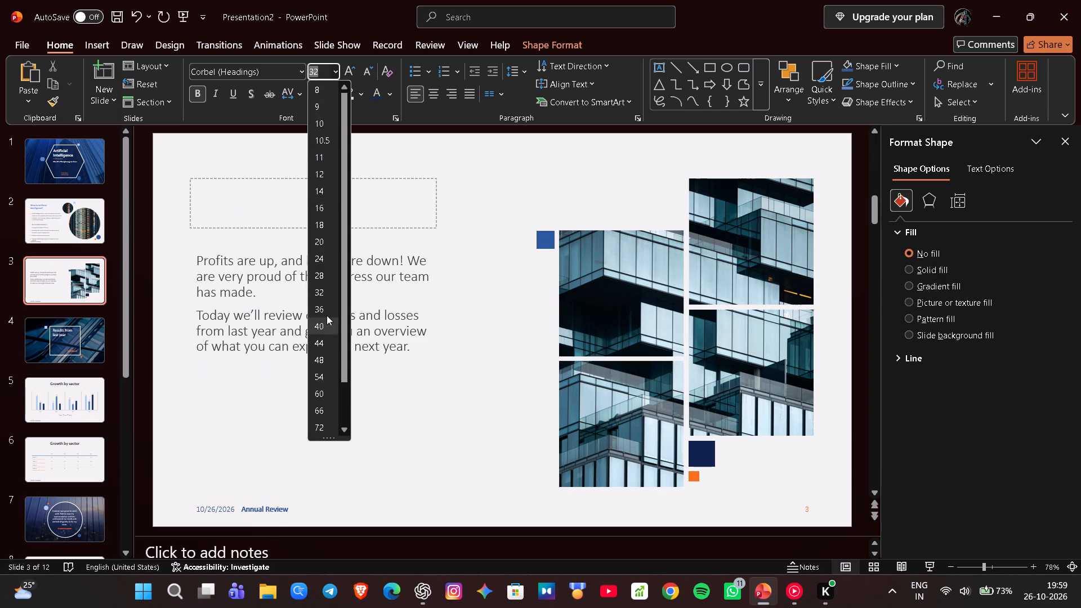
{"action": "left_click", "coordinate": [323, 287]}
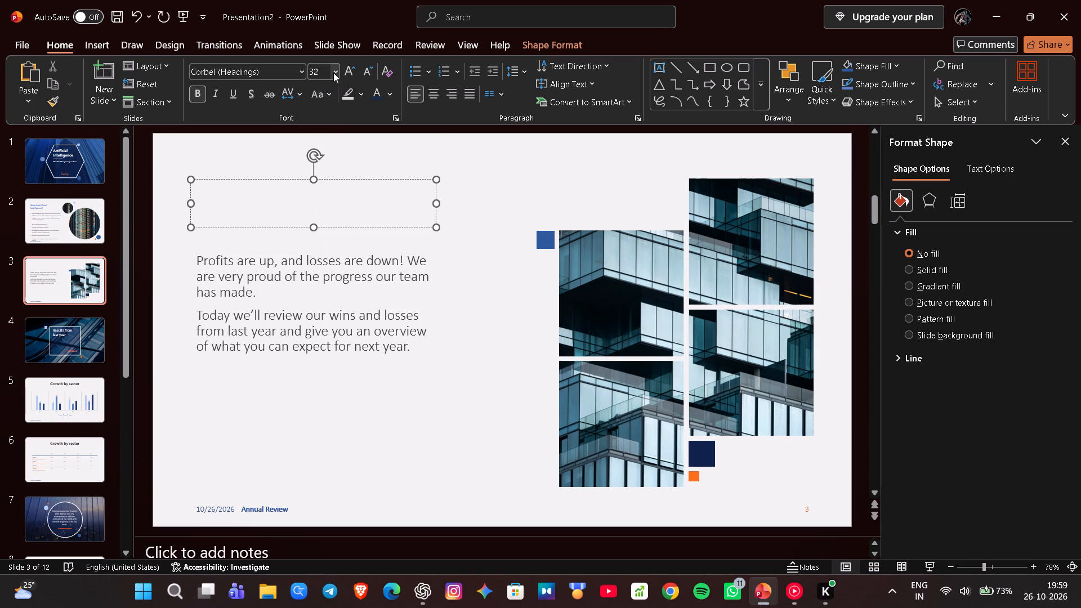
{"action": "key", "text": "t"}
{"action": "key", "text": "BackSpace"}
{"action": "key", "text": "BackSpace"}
Set slide 3's empty title to size 28 and enter "Types of" as its opening words.
{"action": "left_click", "coordinate": [335, 71]}
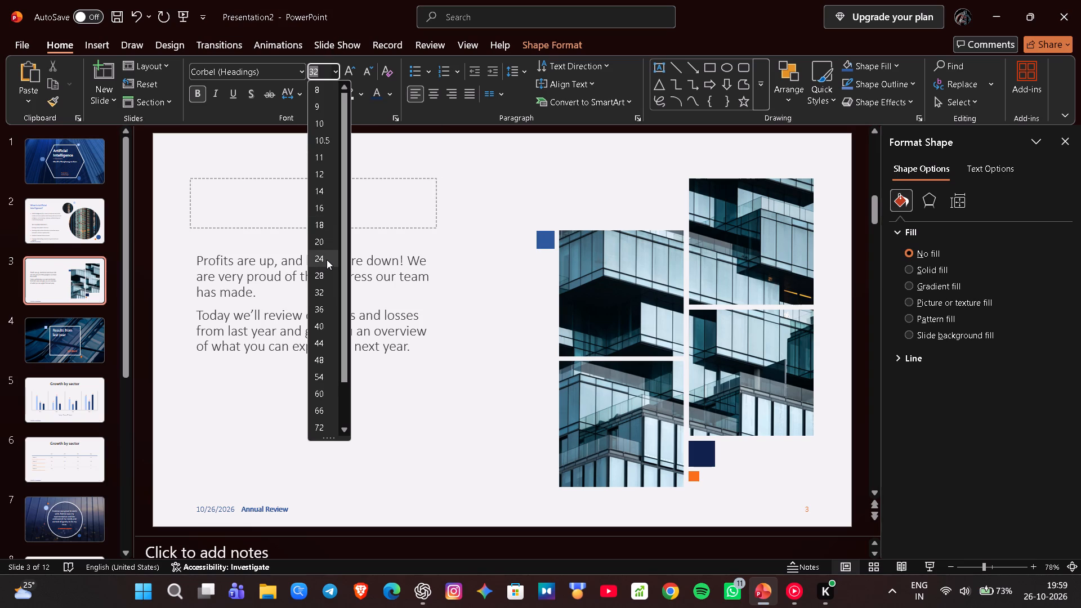
{"action": "left_click", "coordinate": [333, 274]}
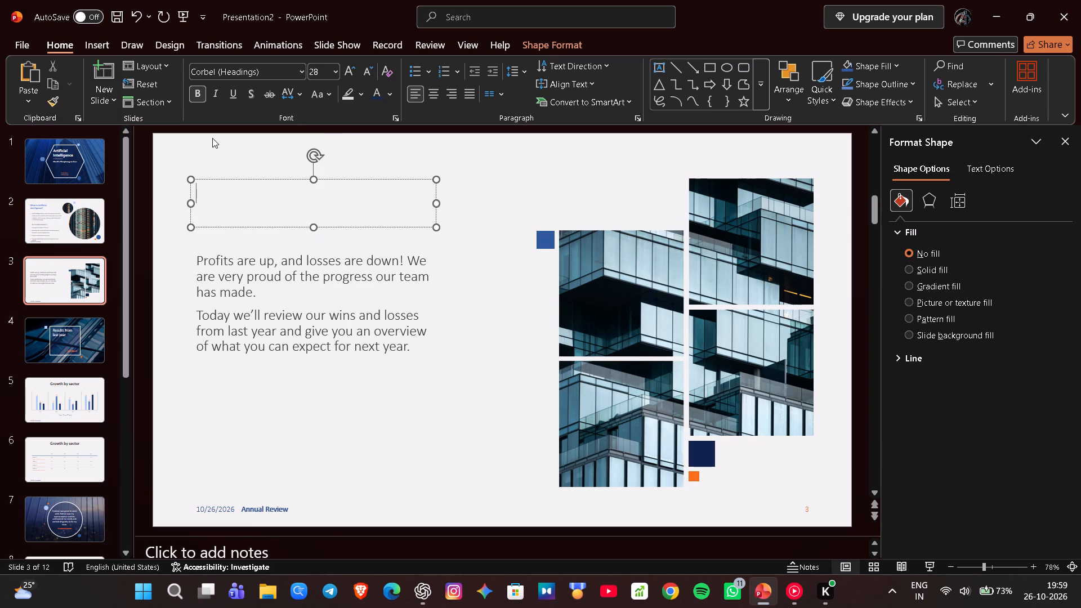
{"action": "key", "text": "t"}
{"action": "key", "text": "BackSpace"}
{"action": "key", "text": "t"}
{"action": "key", "text": "y"}
{"action": "key", "text": "BackSpace"}
{"action": "key", "text": "BackSpace"}
{"action": "type", "text": "s"}
{"action": "key", "text": "space"}
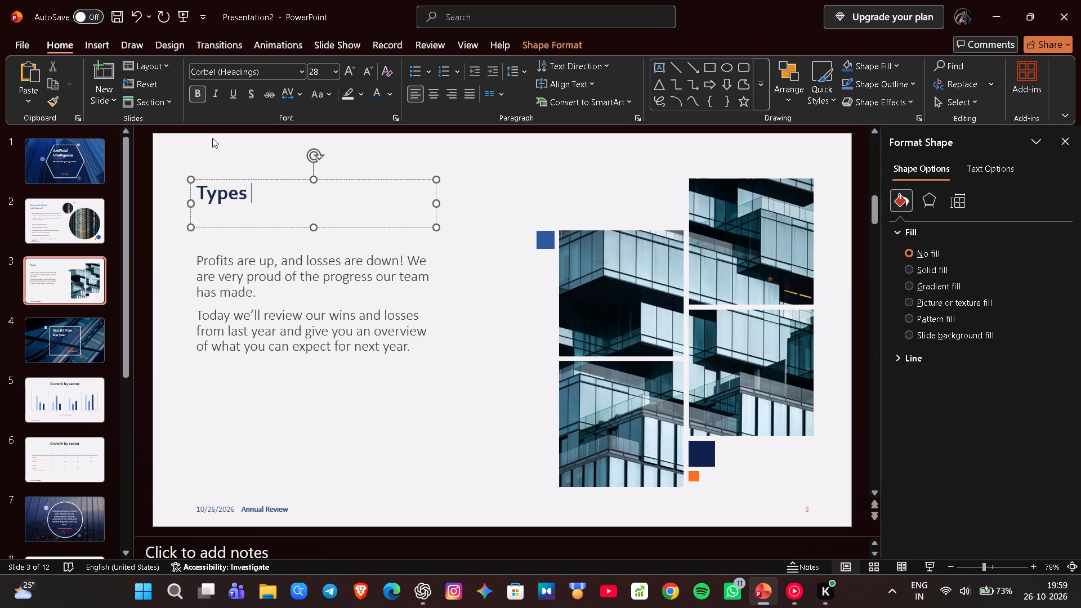
{"action": "type", "text": "of"}
Widen slide 3's title box until its edge nearly reaches the building pictures.
{"action": "left_click_drag", "start_coordinate": [437, 204], "coordinate": [439, 204]}
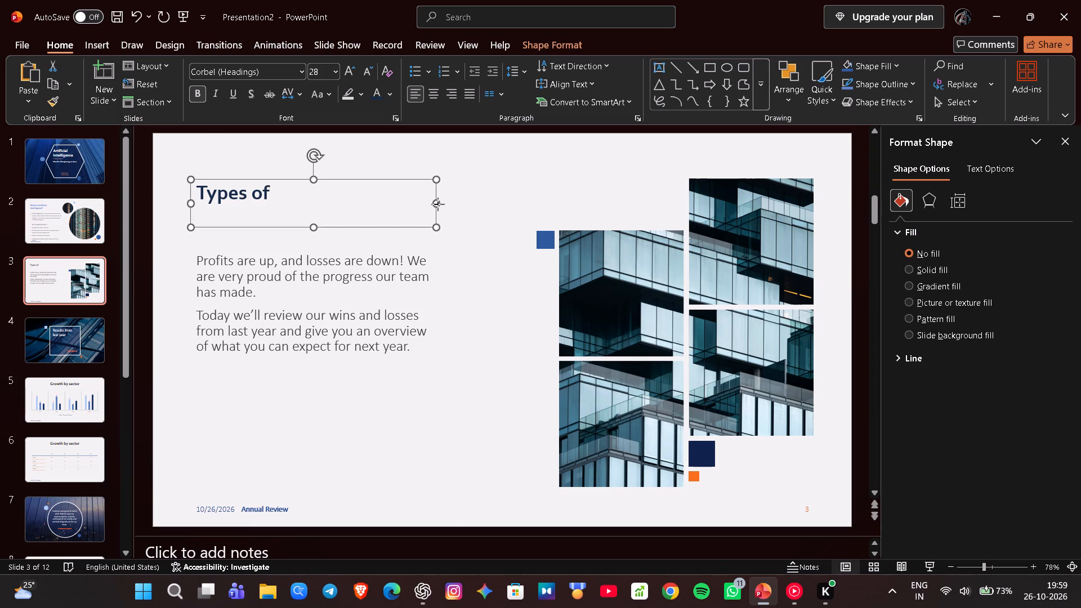
{"action": "left_click_drag", "start_coordinate": [439, 204], "coordinate": [550, 209]}
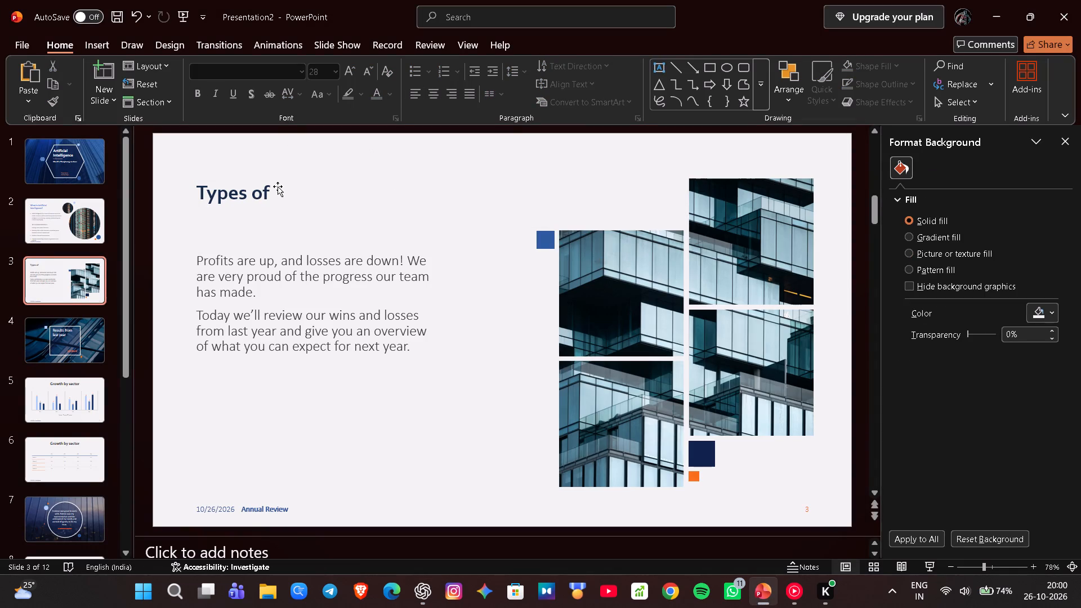
{"action": "double_click", "coordinate": [278, 186]}
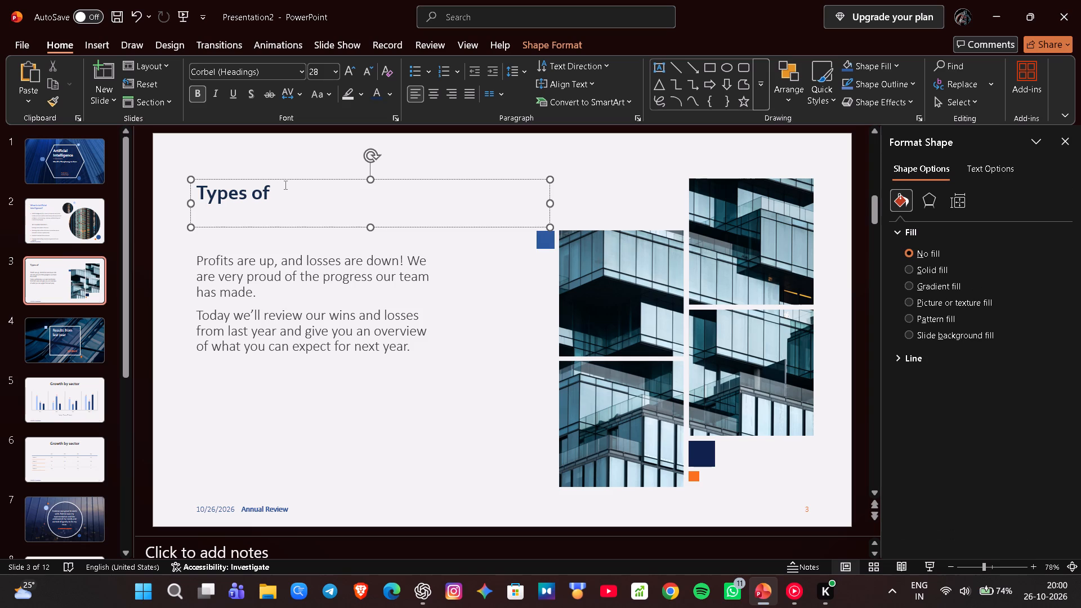
{"action": "key", "text": "space"}
{"action": "type", "text": "used"}
{"action": "key", "text": "space"}
{"action": "type", "text": "in"}
{"action": "key", "text": "space"}
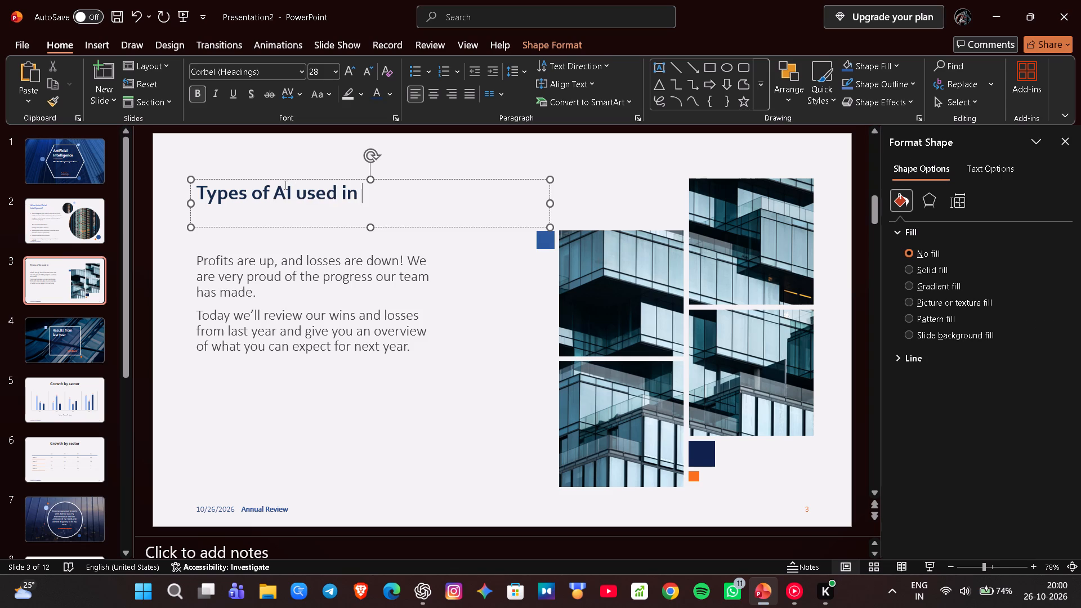
{"action": "type", "text": "usiness"}
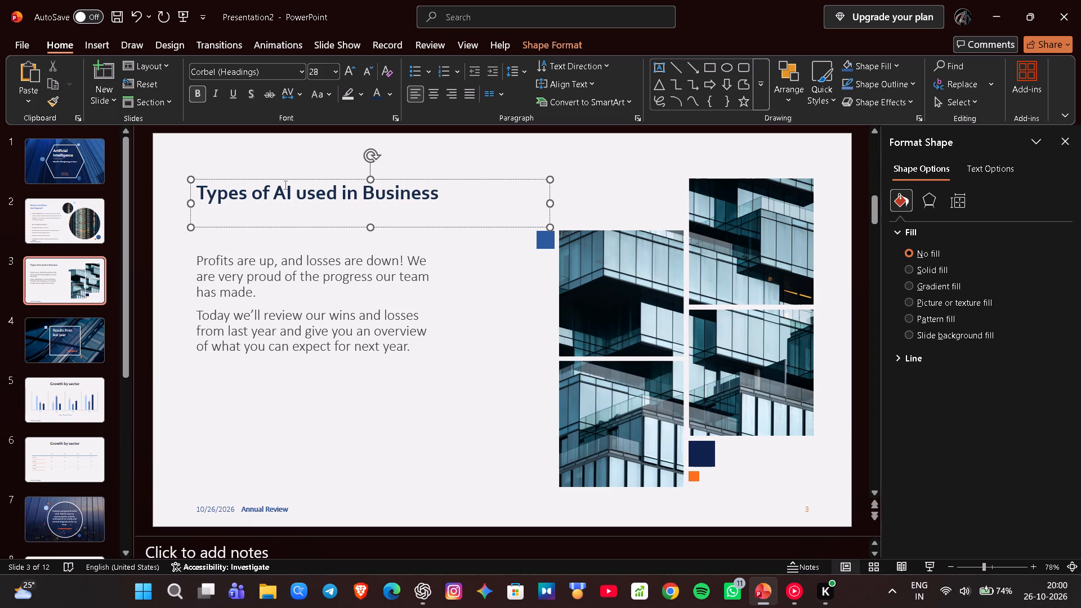
Delete slide 3's placeholder body text from the end back to the word "Profit".
{"action": "left_click", "coordinate": [416, 348]}
{"action": "key", "text": "BackSpace"}
{"action": "key", "text": "BackSpace"}
{"action": "key", "text": "BackSpace"}
{"action": "key", "text": "BackSpace"}
{"action": "key", "text": "BackSpace"}
{"action": "key", "text": "BackSpace"}
{"action": "key", "text": "BackSpace"}
{"action": "key", "text": "BackSpace"}
{"action": "key", "text": "BackSpace"}
{"action": "key", "text": "BackSpace"}
{"action": "key", "text": "BackSpace"}
{"action": "key", "text": "BackSpace"}
{"action": "key", "text": "BackSpace"}
{"action": "key", "text": "BackSpace"}
{"action": "key", "text": "BackSpace"}
{"action": "key", "text": "BackSpace"}
{"action": "key", "text": "BackSpace"}
{"action": "key", "text": "BackSpace"}
{"action": "key", "text": "BackSpace"}
{"action": "key", "text": "BackSpace"}
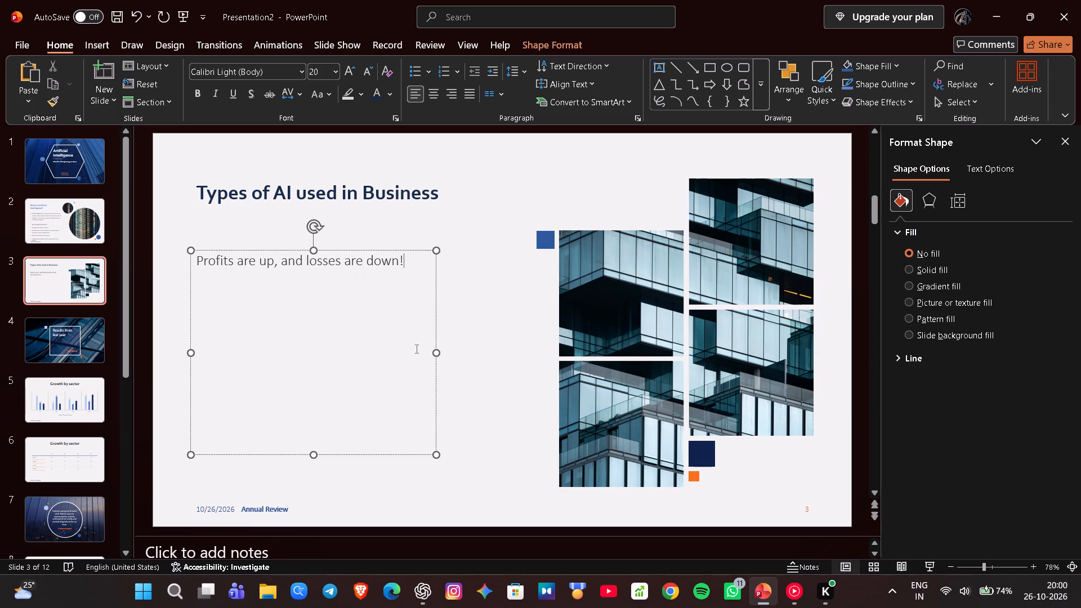
{"action": "key", "text": "BackSpace"}
{"action": "key", "text": "BackSpace"}
{"action": "key", "text": "BackSpace"}
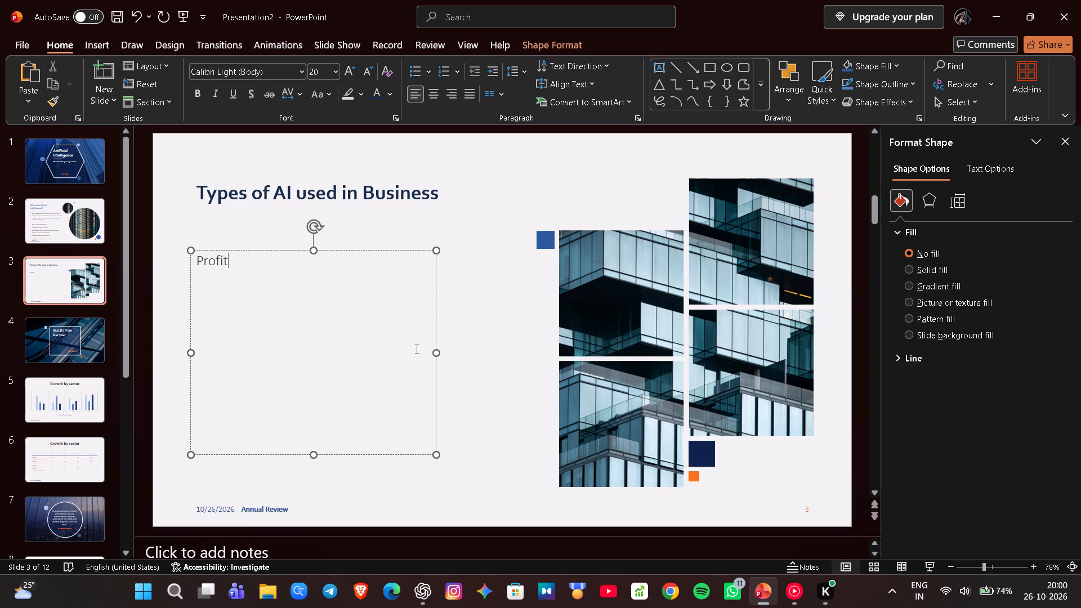
Enlarge slide 3's body text box up to just below the title, across to the small blue square and down to the footer.
{"action": "left_click_drag", "start_coordinate": [313, 253], "coordinate": [311, 221]}
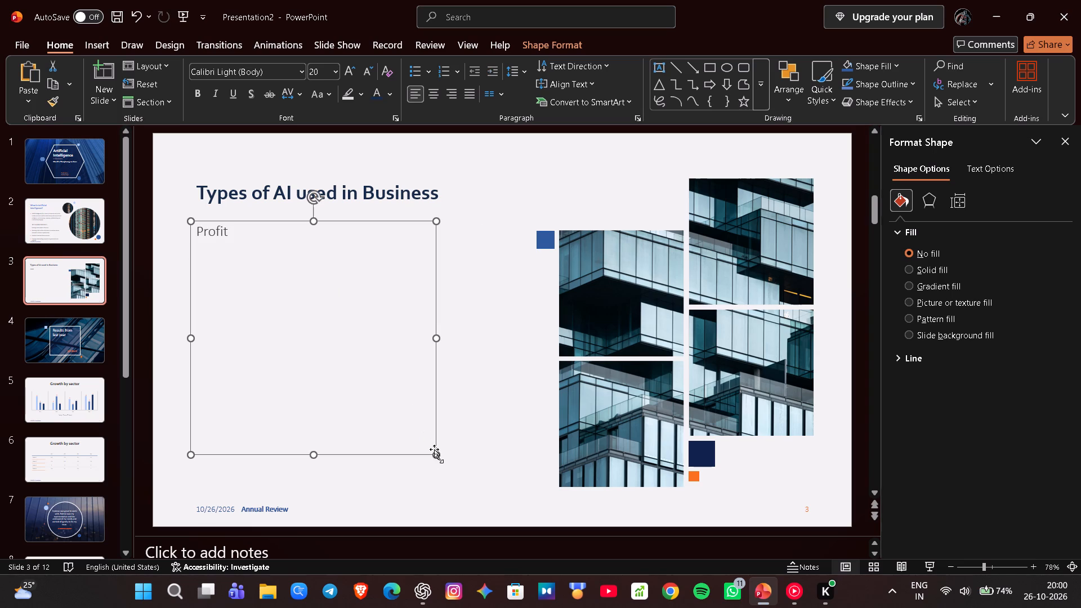
{"action": "left_click_drag", "start_coordinate": [439, 458], "coordinate": [546, 496]}
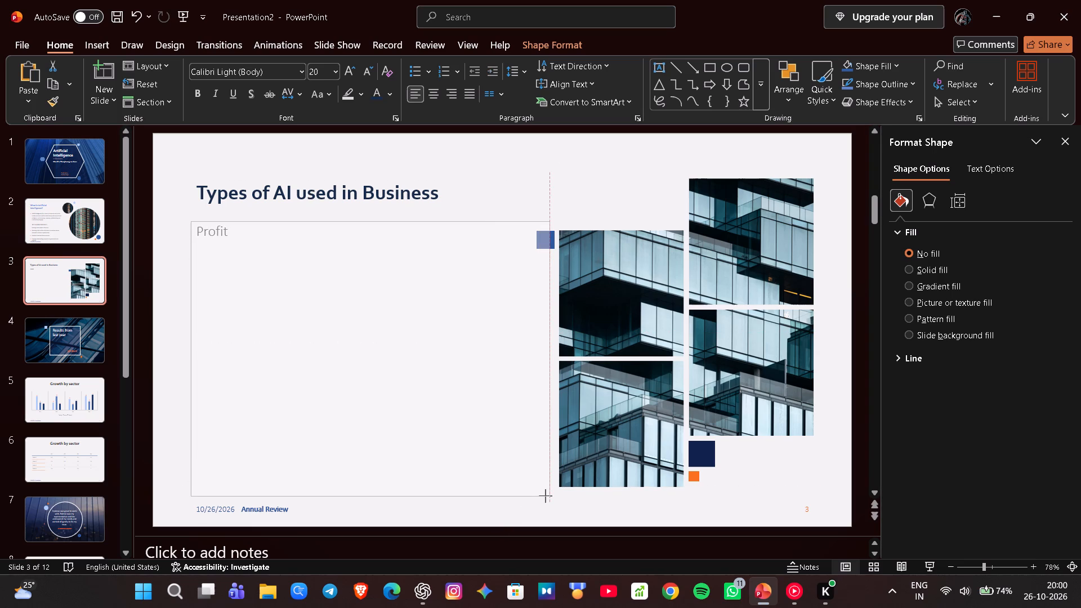
{"action": "left_click_drag", "start_coordinate": [546, 496], "coordinate": [536, 502]}
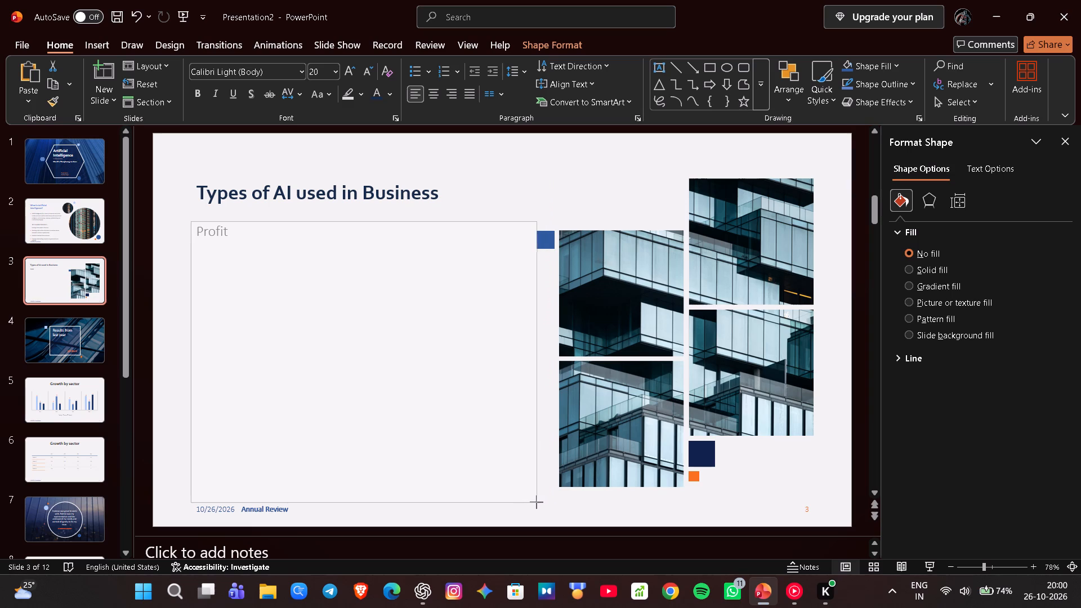
{"action": "left_click_drag", "start_coordinate": [536, 502], "coordinate": [530, 495]}
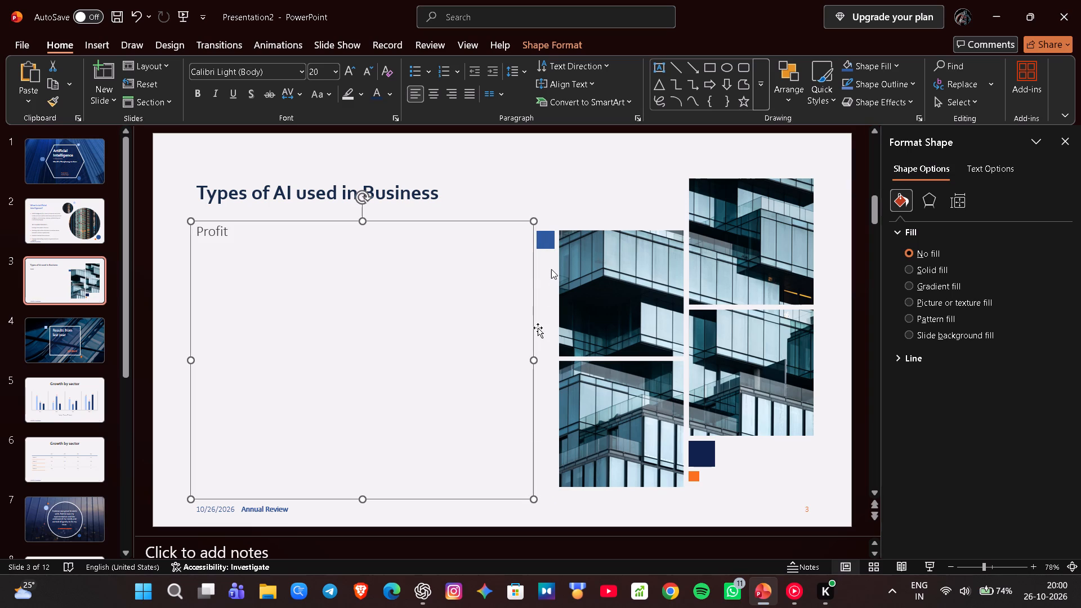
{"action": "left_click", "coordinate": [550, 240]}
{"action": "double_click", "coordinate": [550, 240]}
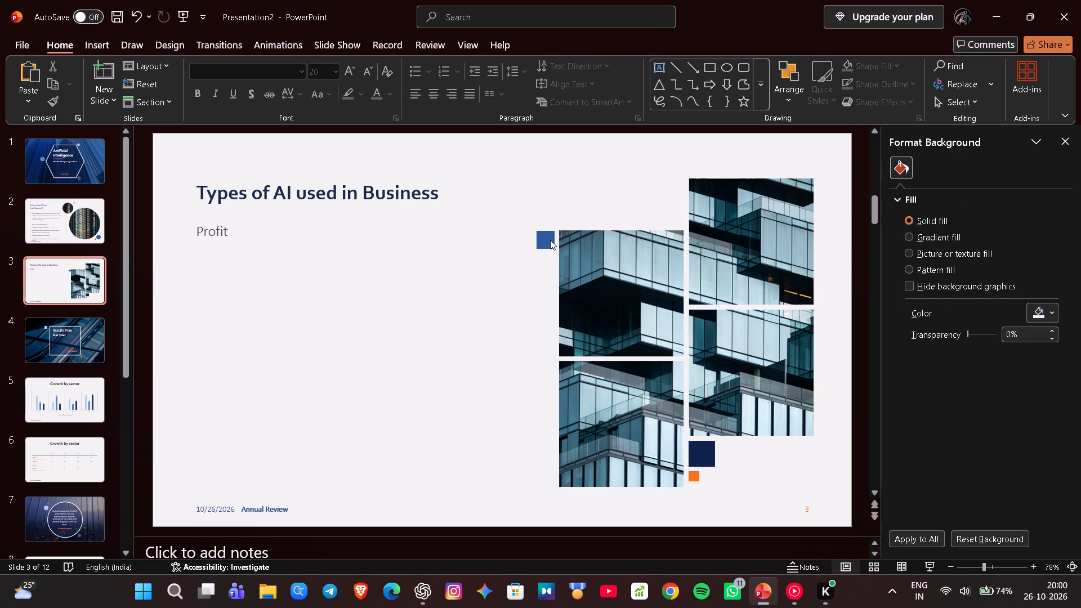
Widen slide 3's body text box outward, close to the slide's left edge.
{"action": "left_click", "coordinate": [228, 232]}
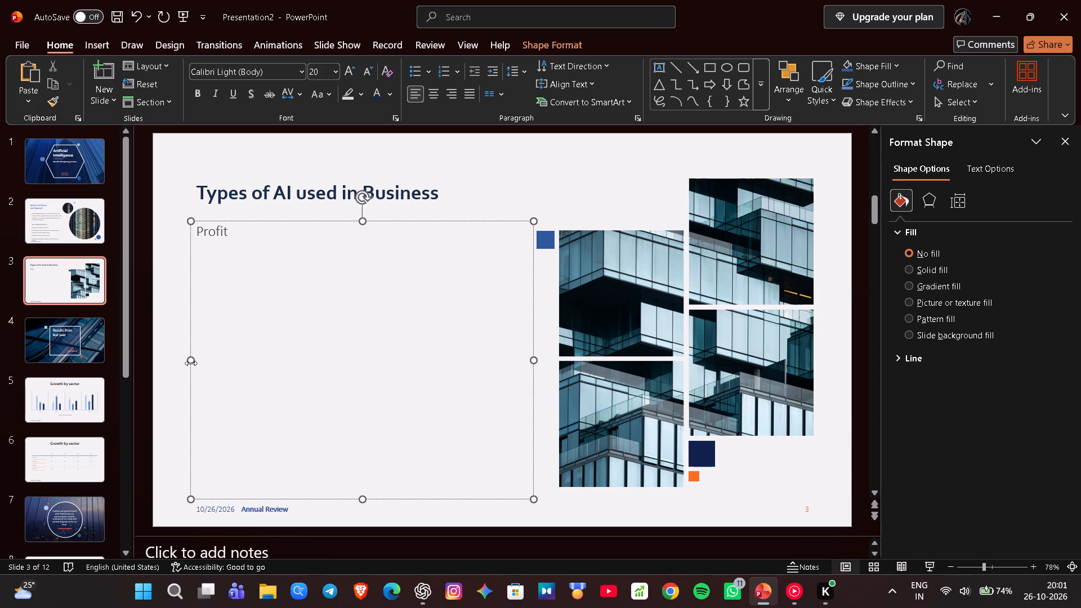
{"action": "left_click_drag", "start_coordinate": [191, 363], "coordinate": [164, 367]}
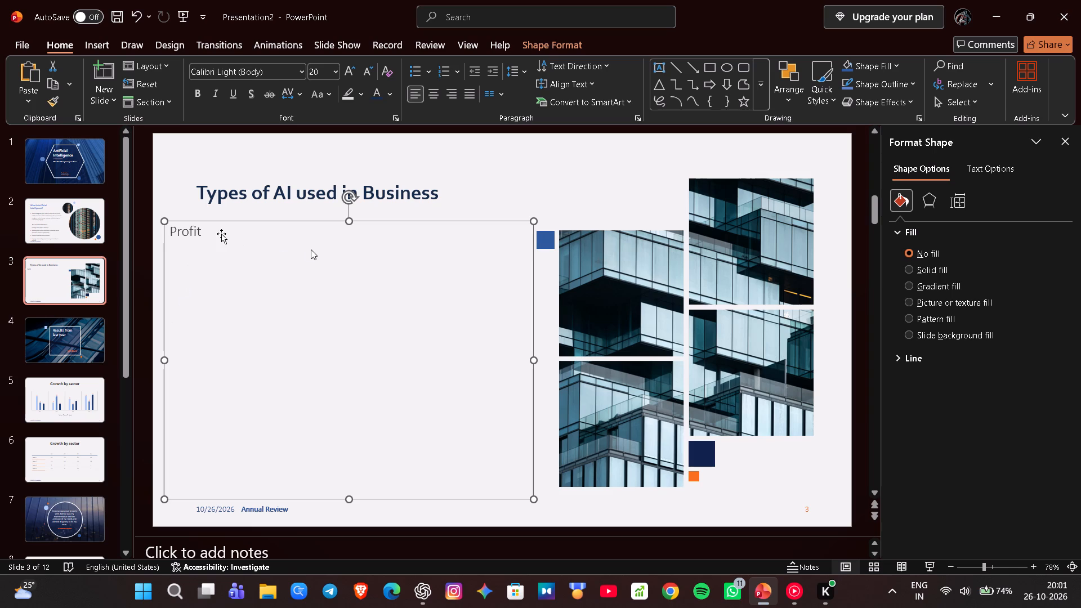
Reduce the height of slide 3's title box and move it up and left, aligned with the body text box's left edge.
{"action": "left_click", "coordinate": [439, 189]}
{"action": "double_click", "coordinate": [439, 189]}
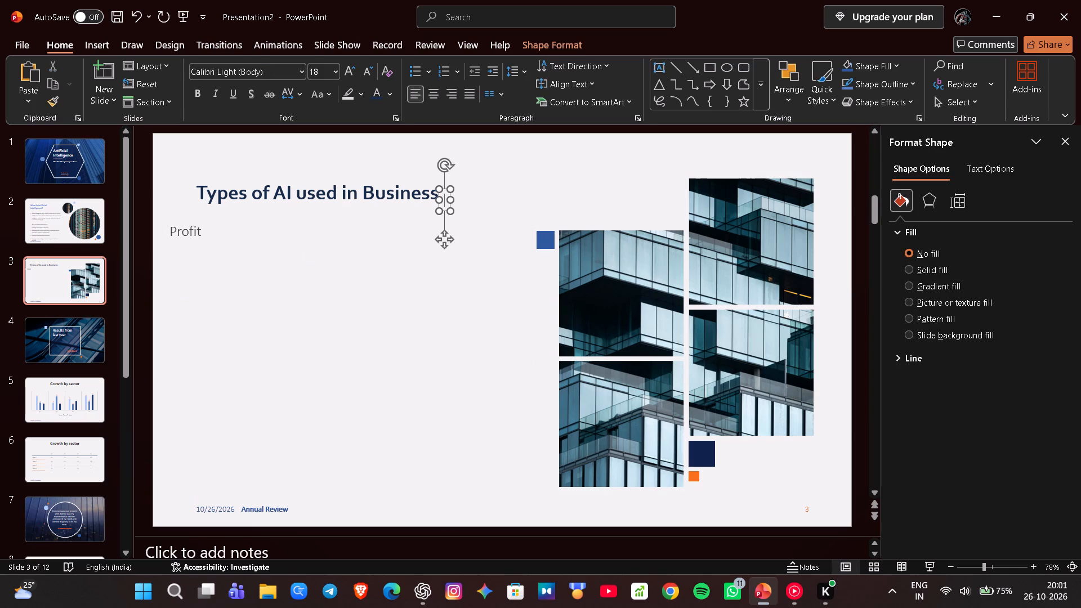
{"action": "double_click", "coordinate": [368, 196]}
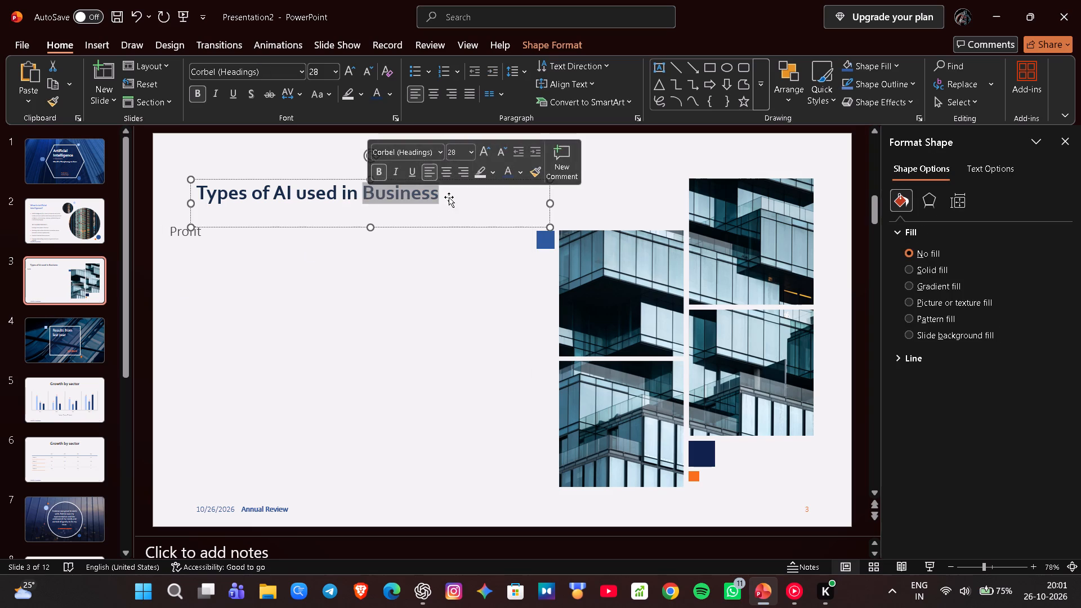
{"action": "left_click", "coordinate": [443, 192]}
{"action": "left_click", "coordinate": [405, 187]}
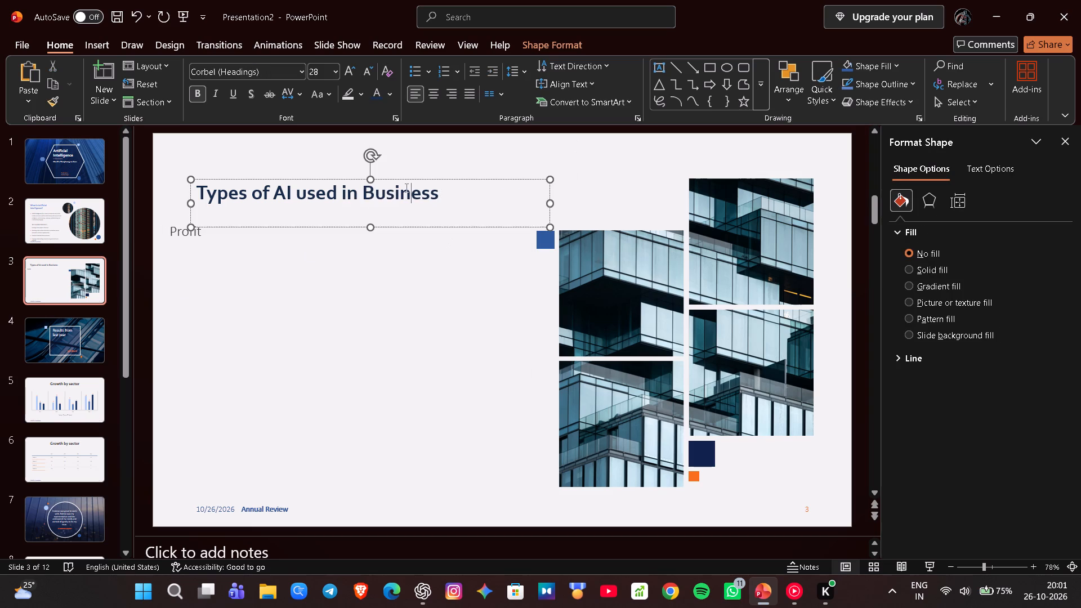
{"action": "left_click", "coordinate": [444, 194]}
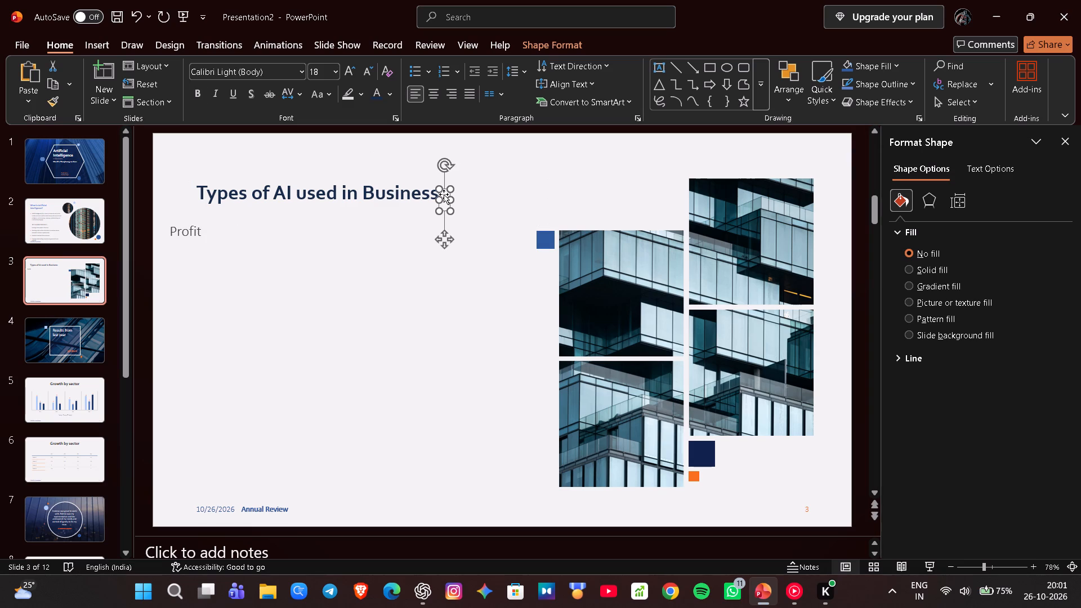
{"action": "left_click", "coordinate": [405, 192]}
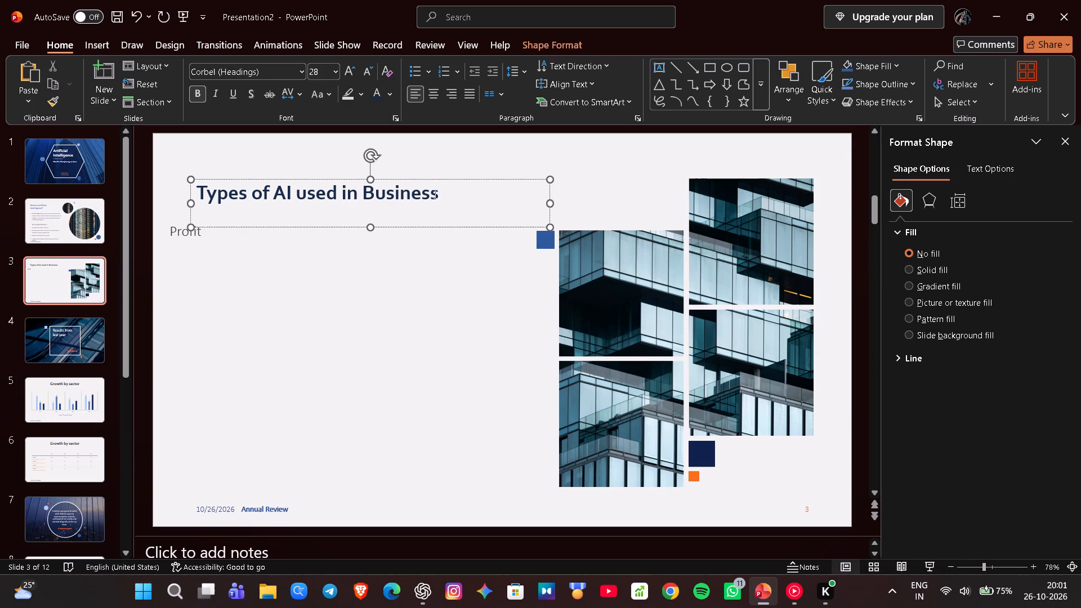
{"action": "left_click", "coordinate": [437, 192]}
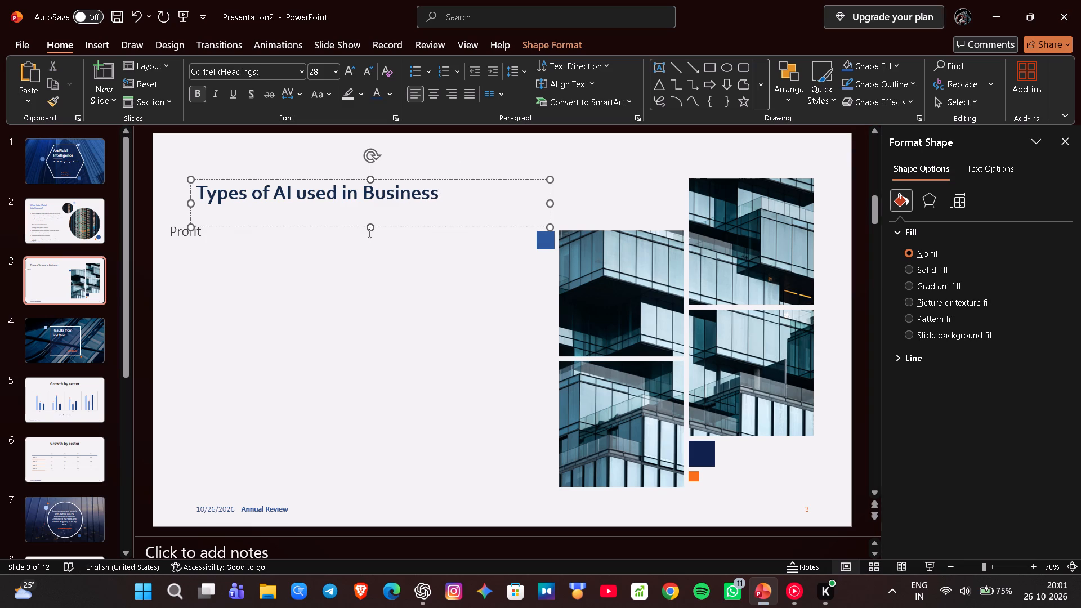
{"action": "left_click_drag", "start_coordinate": [372, 230], "coordinate": [371, 209]}
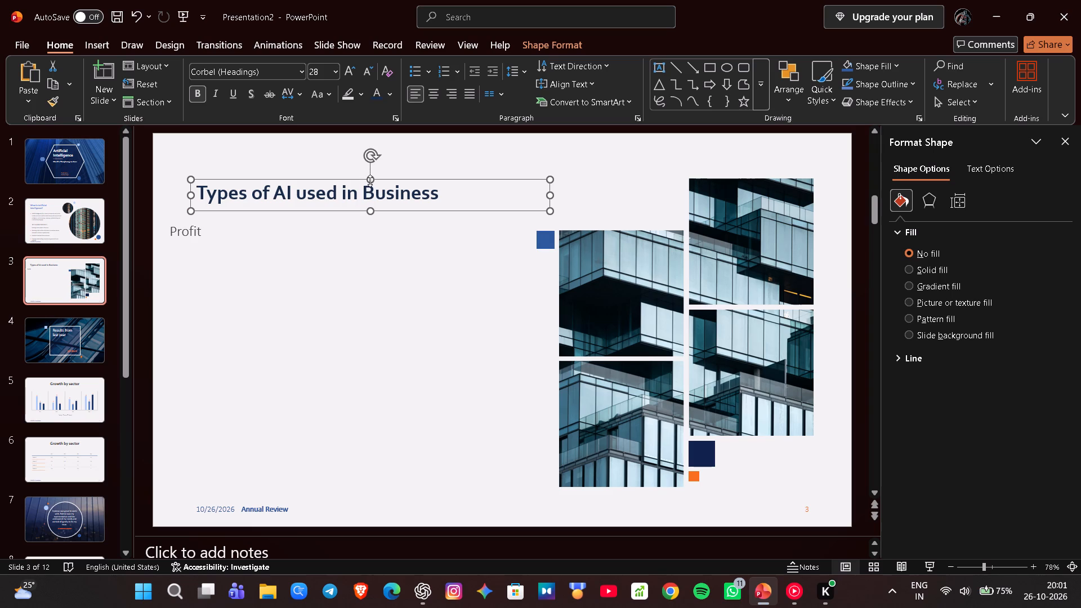
{"action": "left_click_drag", "start_coordinate": [359, 178], "coordinate": [356, 168]}
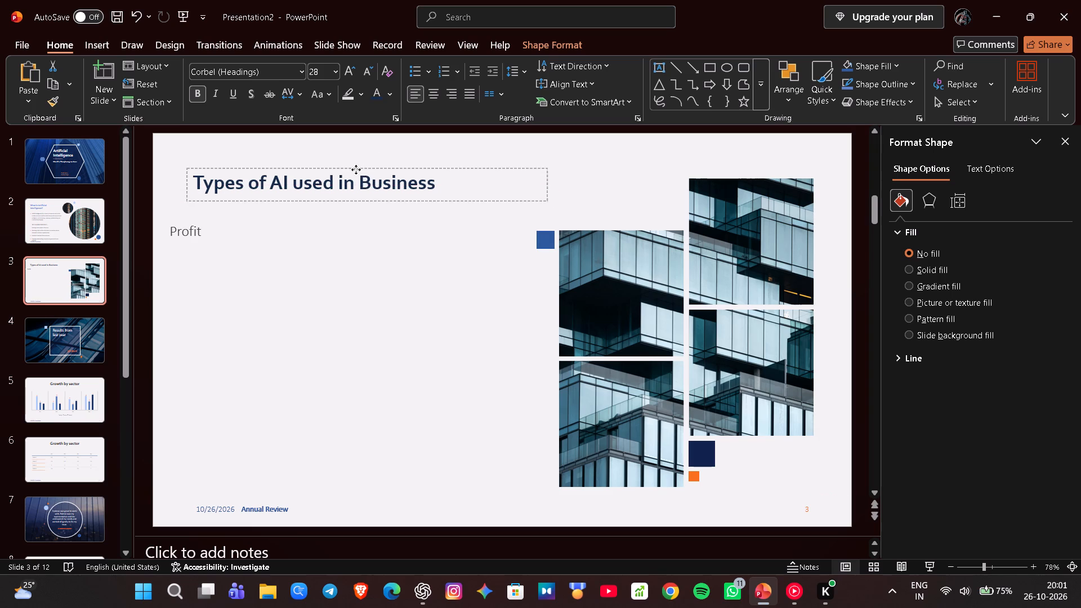
{"action": "left_click_drag", "start_coordinate": [356, 168], "coordinate": [333, 153]}
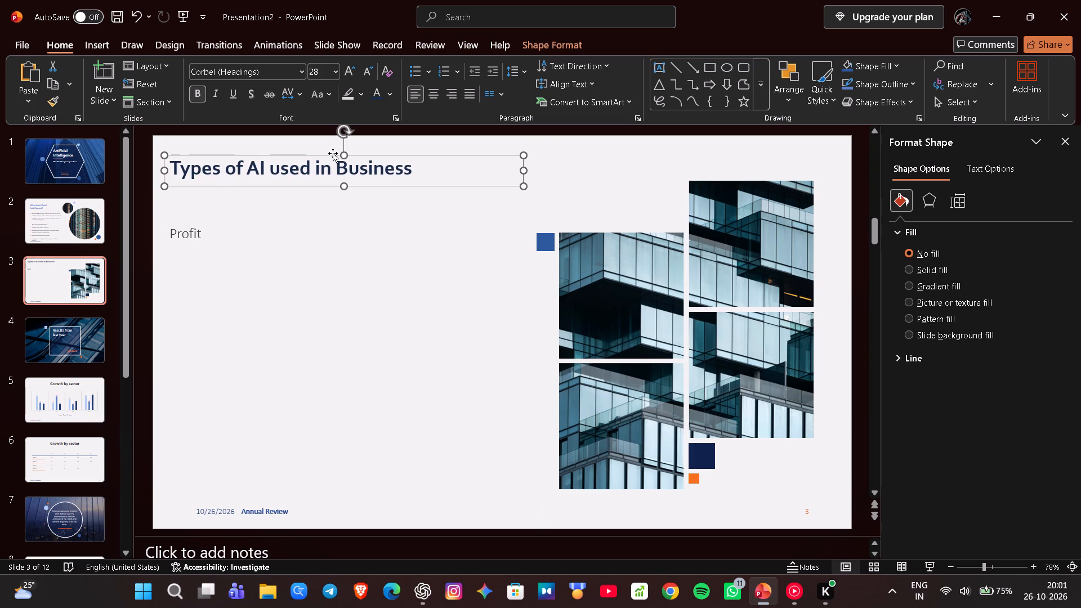
Extend the top of slide 3's body text box upward to just below the moved title.
{"action": "left_click", "coordinate": [207, 225]}
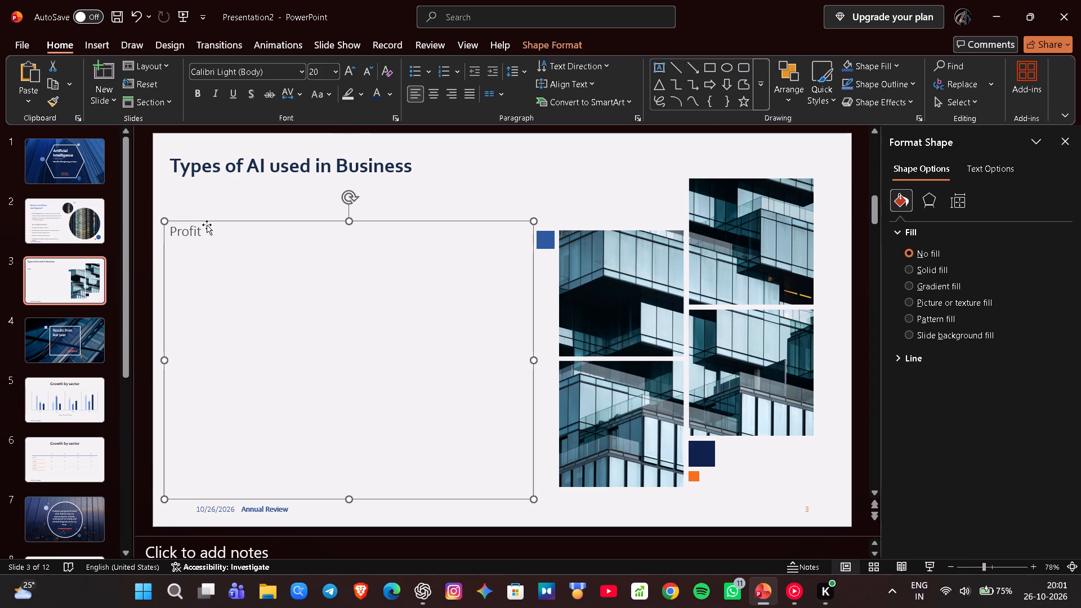
{"action": "left_click_drag", "start_coordinate": [349, 225], "coordinate": [346, 189]}
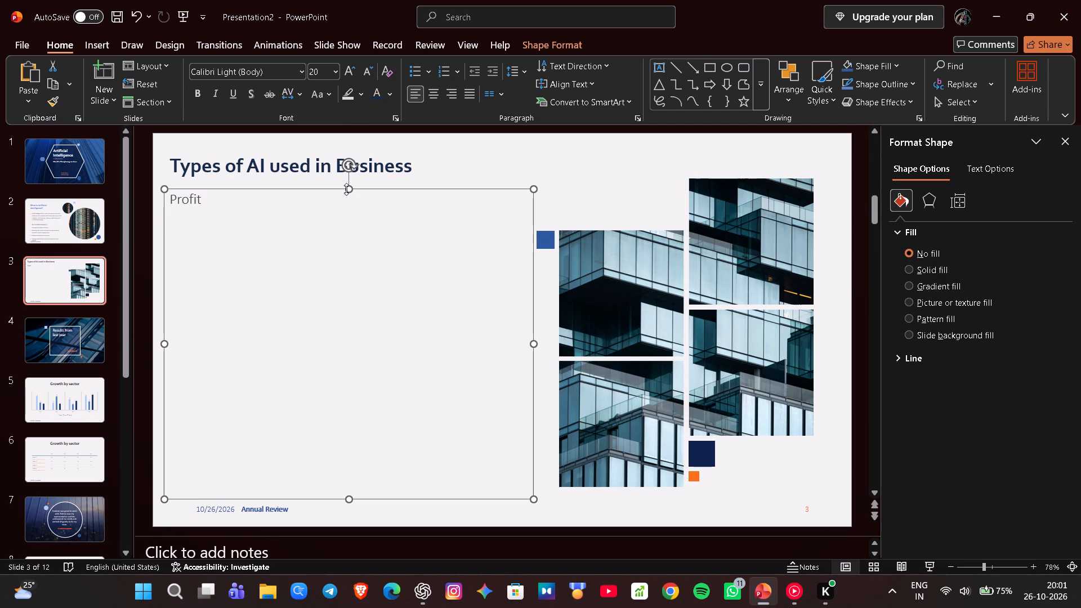
{"action": "left_click", "coordinate": [457, 146]}
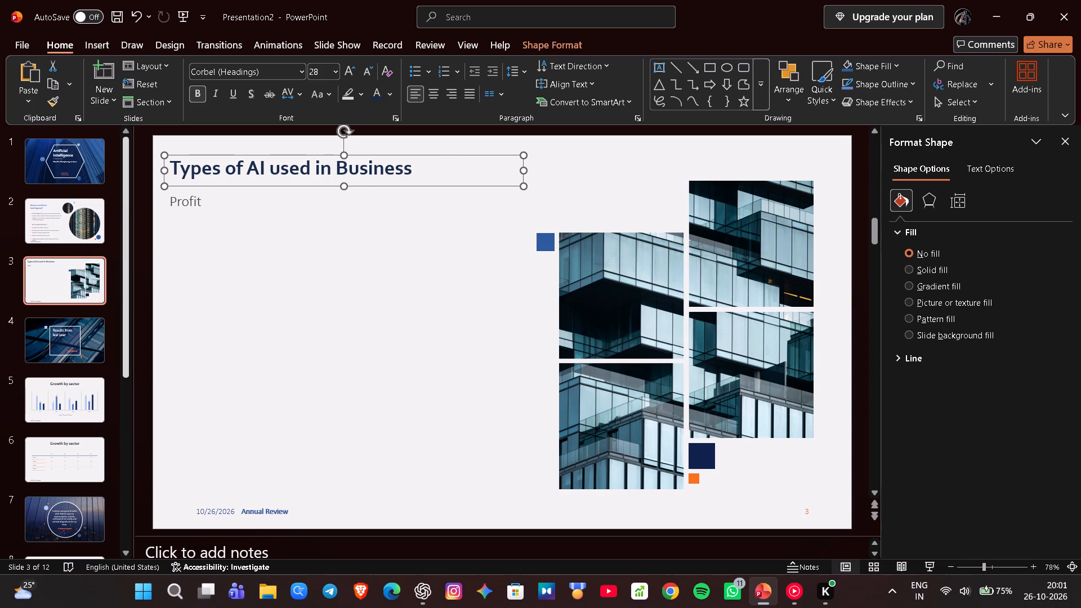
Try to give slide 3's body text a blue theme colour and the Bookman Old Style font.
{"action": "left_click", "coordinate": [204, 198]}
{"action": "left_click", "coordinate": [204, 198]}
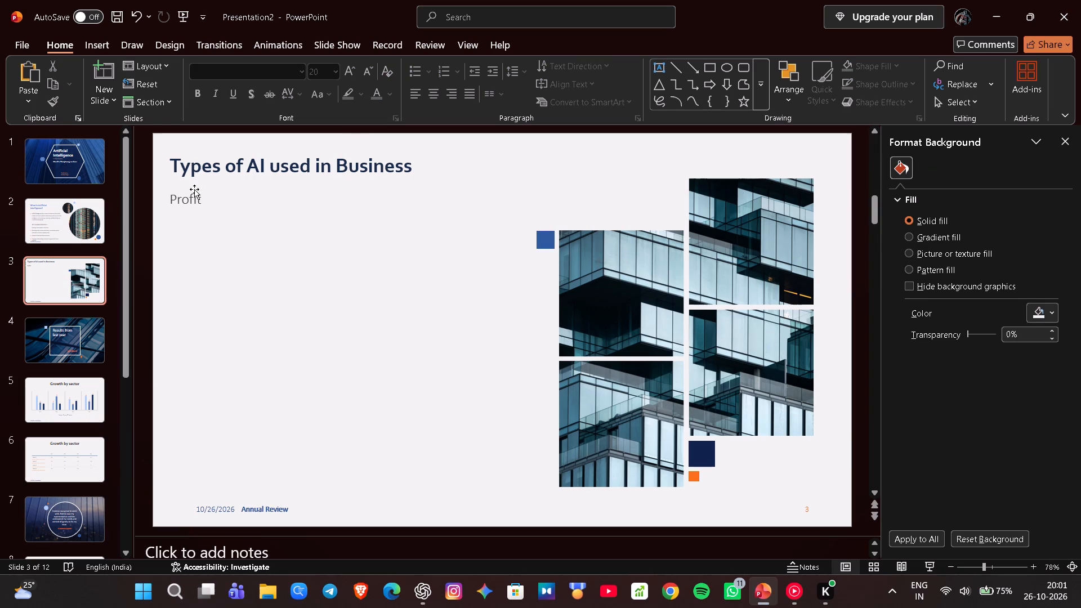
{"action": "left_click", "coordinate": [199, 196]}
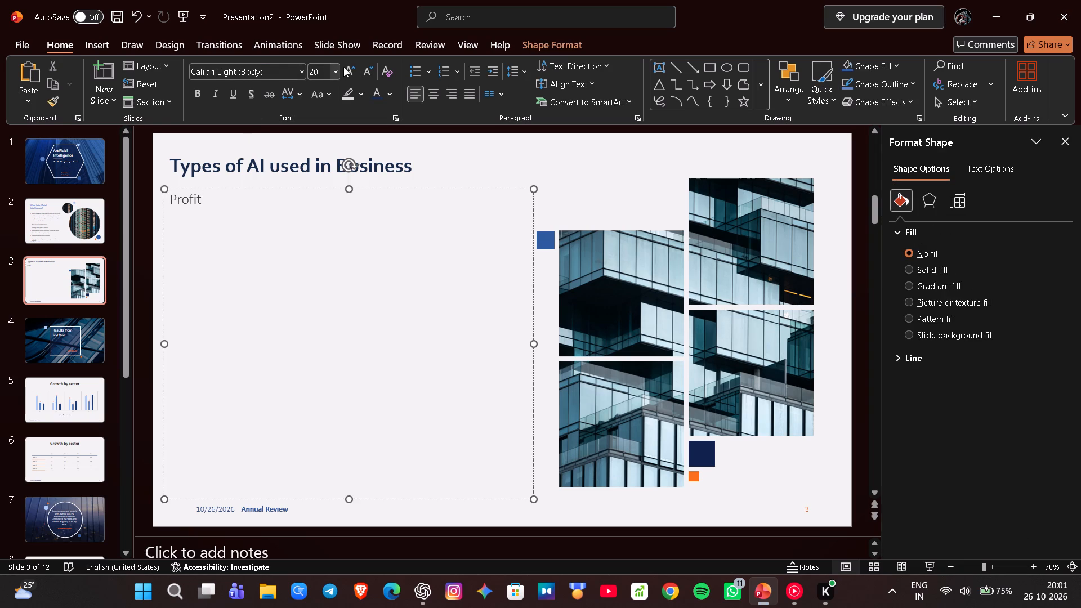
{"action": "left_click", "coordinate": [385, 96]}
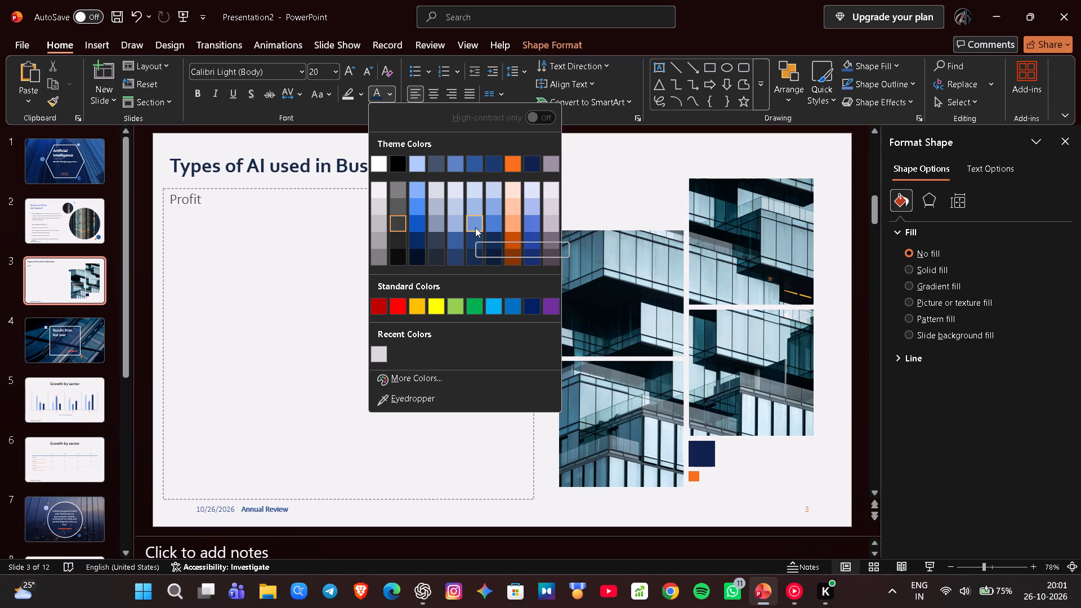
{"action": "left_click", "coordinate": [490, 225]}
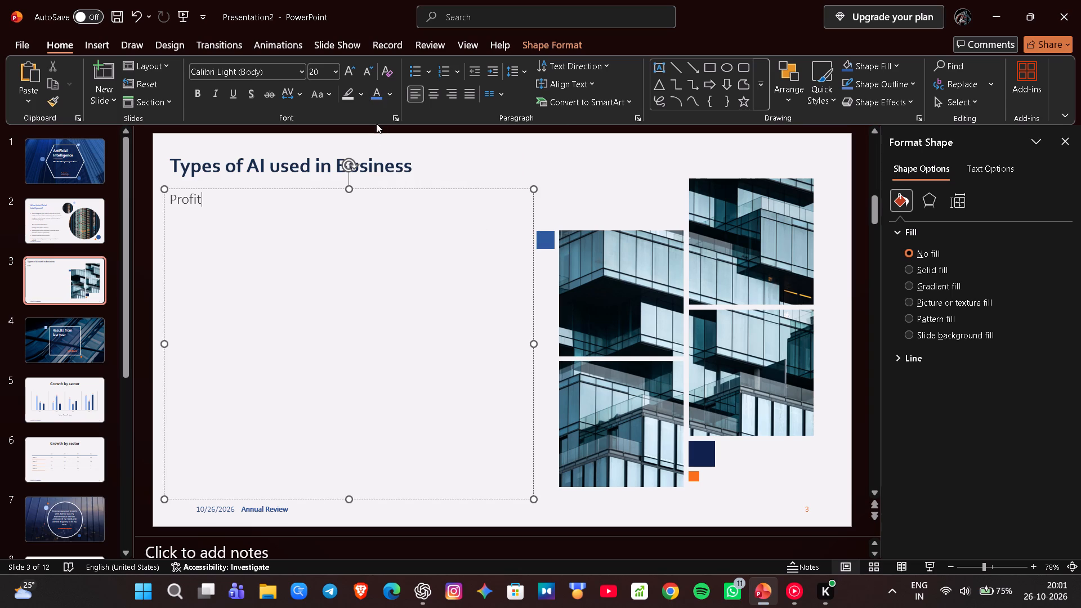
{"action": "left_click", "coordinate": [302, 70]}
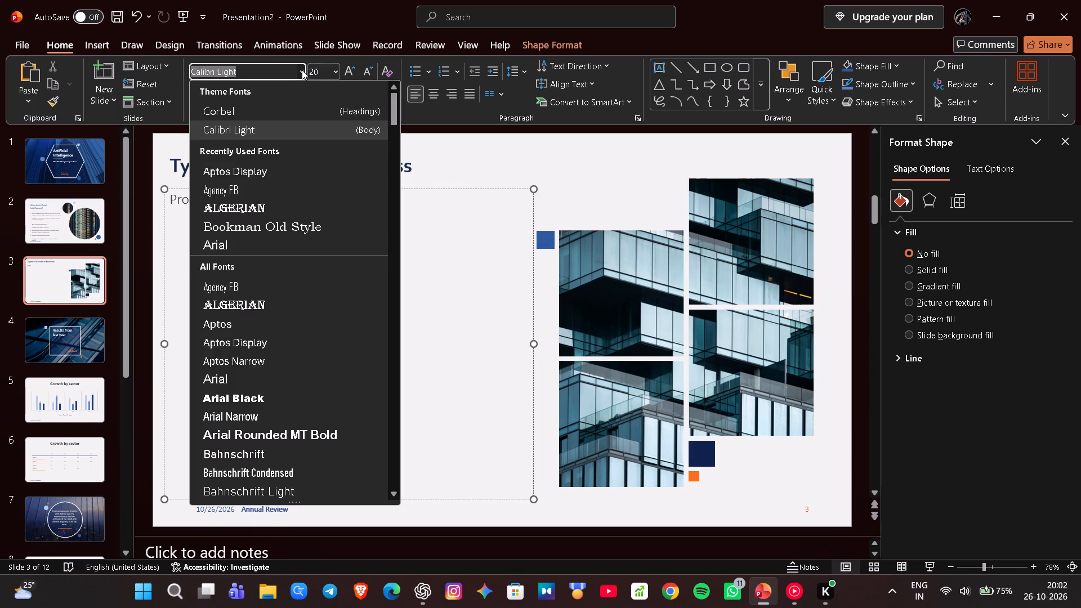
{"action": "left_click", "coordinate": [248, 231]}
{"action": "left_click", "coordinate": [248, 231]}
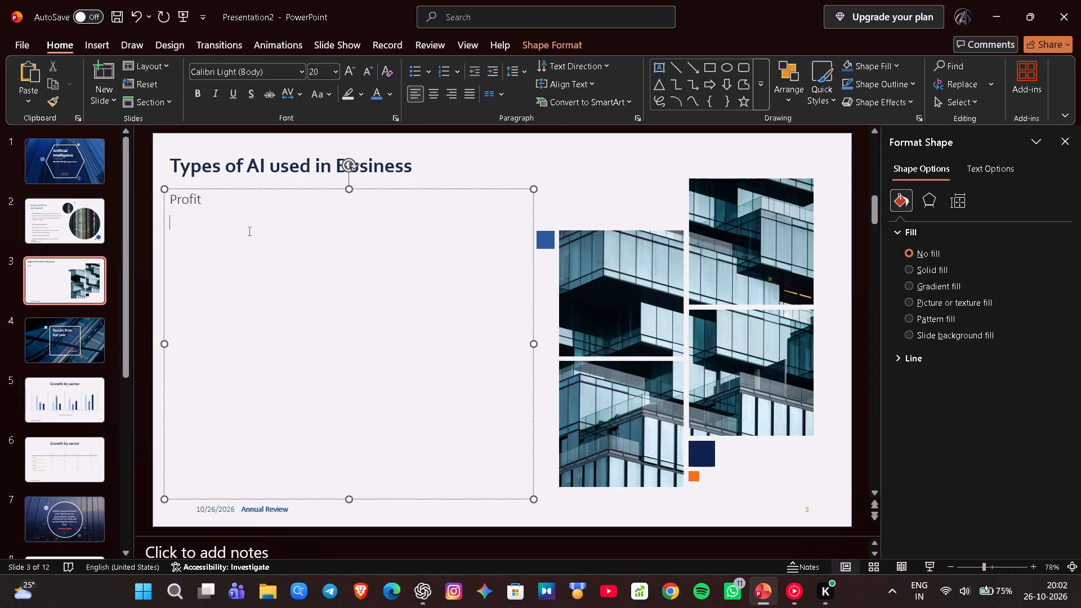
Delete the leftover word "Profit" so that slide 3's body text box is empty.
{"action": "key", "text": "BackSpace"}
{"action": "key", "text": "BackSpace"}
{"action": "key", "text": "BackSpace"}
{"action": "key", "text": "BackSpace"}
{"action": "key", "text": "BackSpace"}
{"action": "key", "text": "BackSpace"}
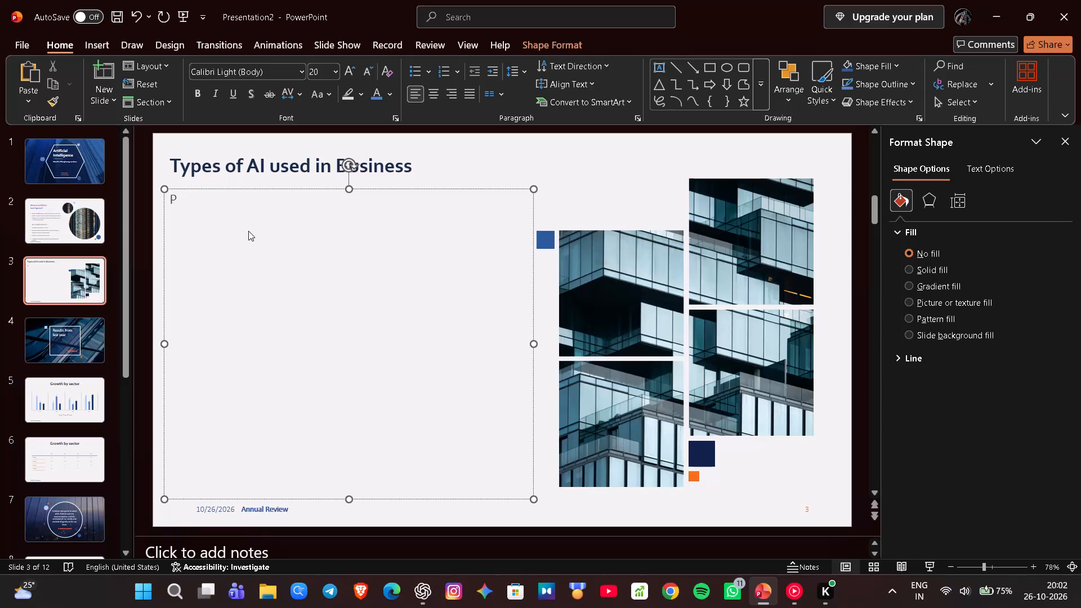
{"action": "key", "text": "BackSpace"}
{"action": "key", "text": "o"}
{"action": "key", "text": "BackSpace"}
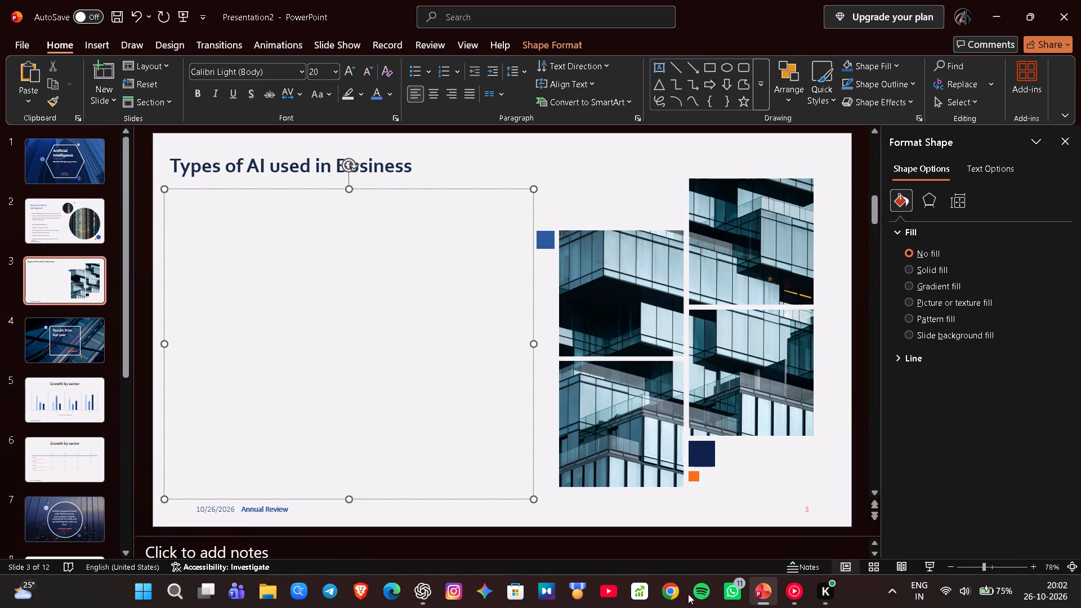
{"action": "left_click", "coordinate": [424, 587]}
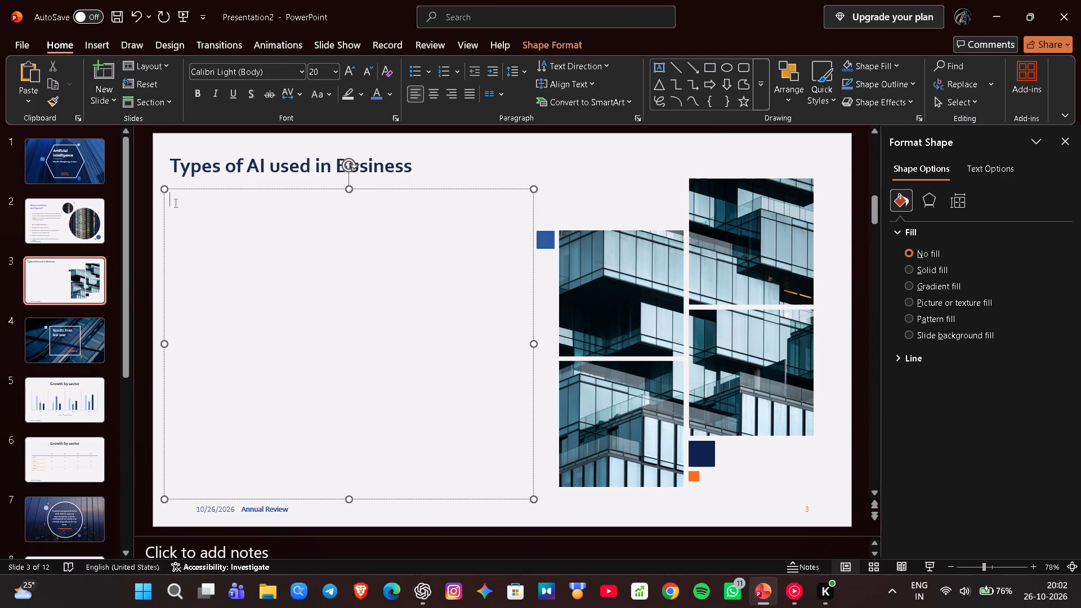
{"action": "right_click", "coordinate": [175, 203]}
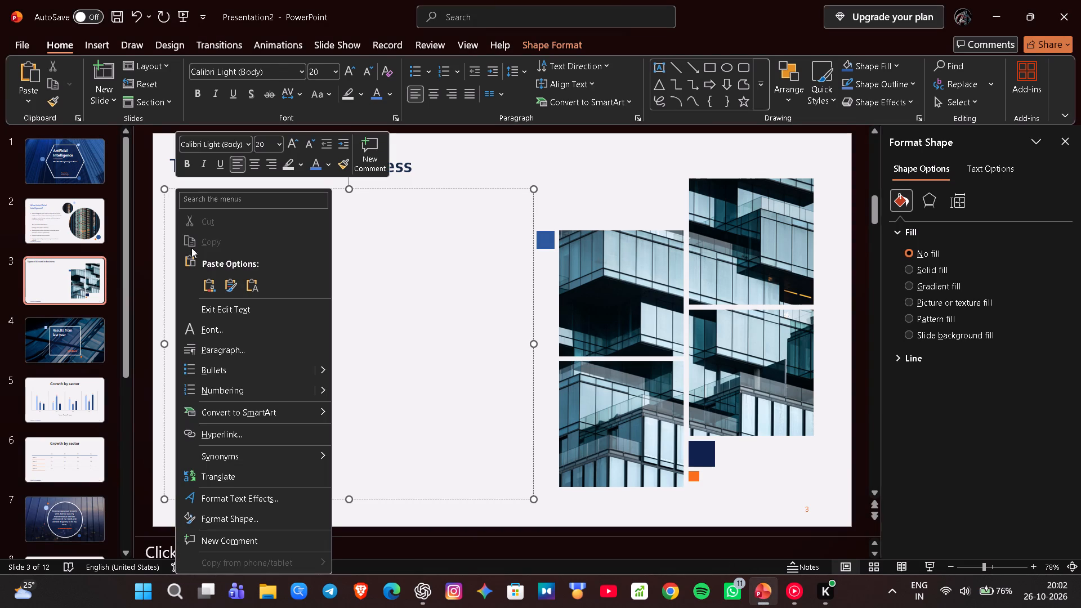
{"action": "left_click", "coordinate": [209, 292]}
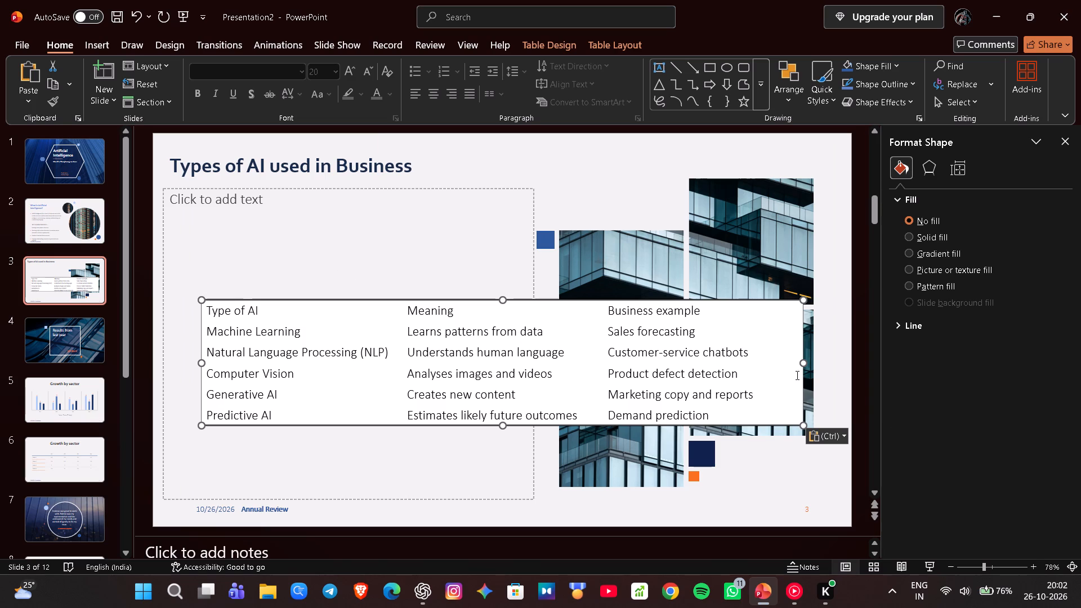
Resize slide 3's pasted table so it spans from the body text box's left edge to the edge of the building photos.
{"action": "left_click_drag", "start_coordinate": [803, 363], "coordinate": [781, 363]}
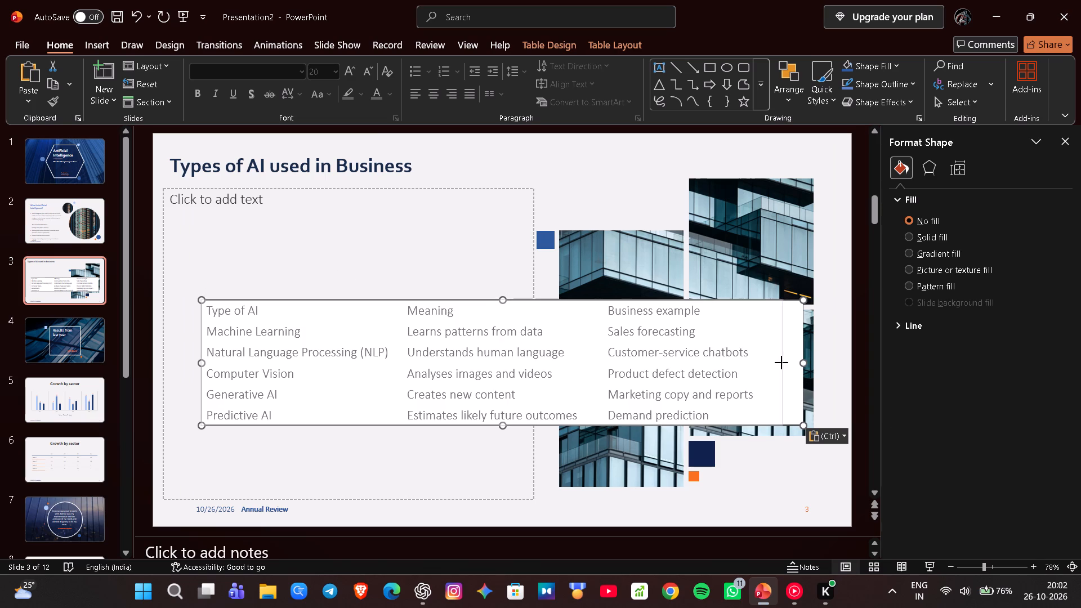
{"action": "left_click_drag", "start_coordinate": [781, 363], "coordinate": [766, 363]}
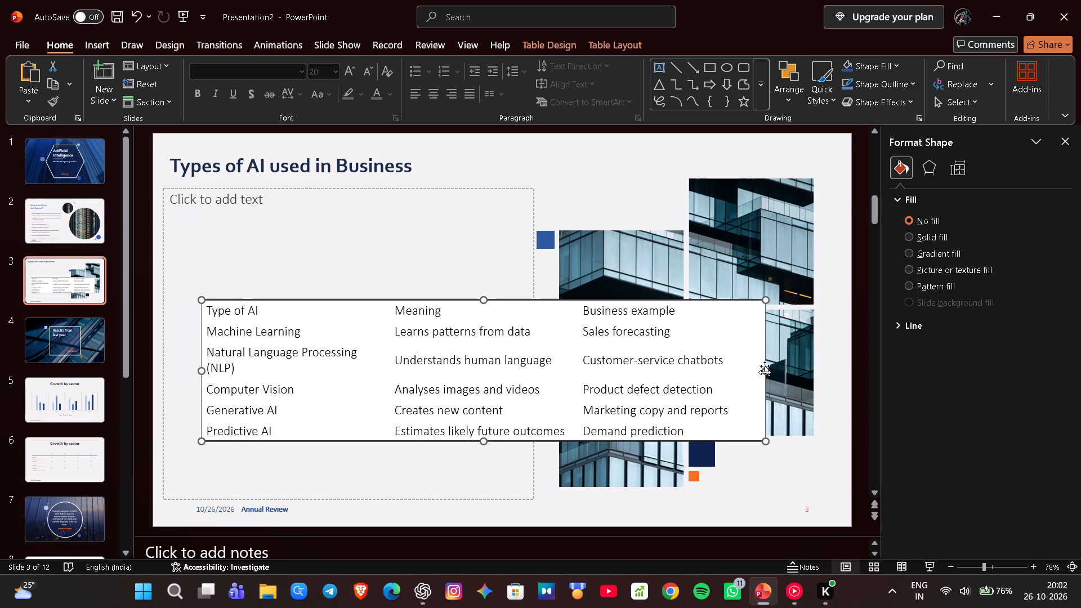
{"action": "left_click_drag", "start_coordinate": [765, 372], "coordinate": [722, 377]}
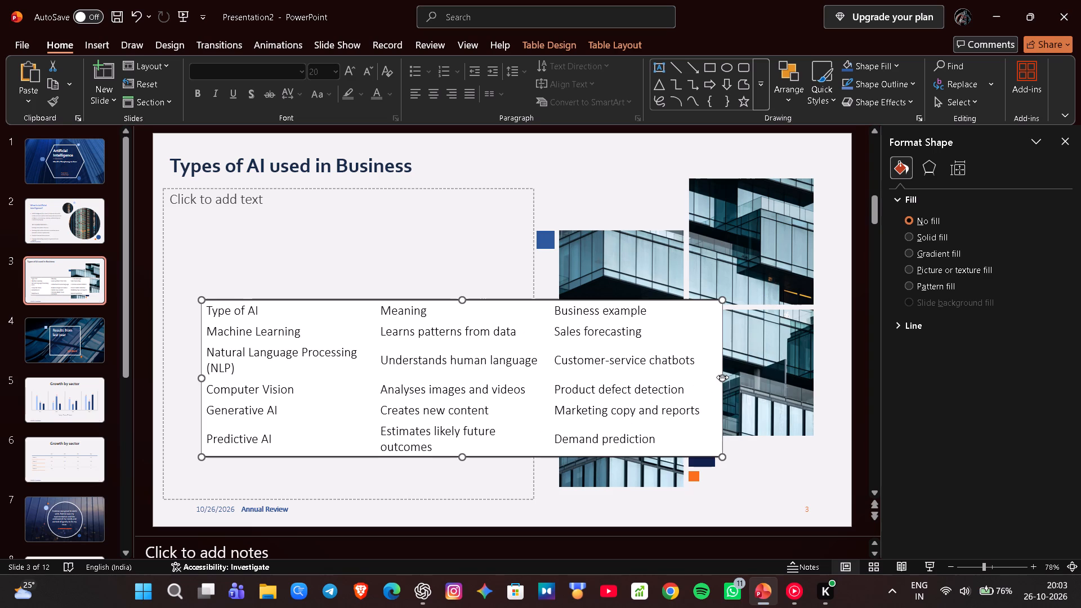
{"action": "left_click", "coordinate": [722, 377]}
{"action": "left_click_drag", "start_coordinate": [722, 377], "coordinate": [677, 377]}
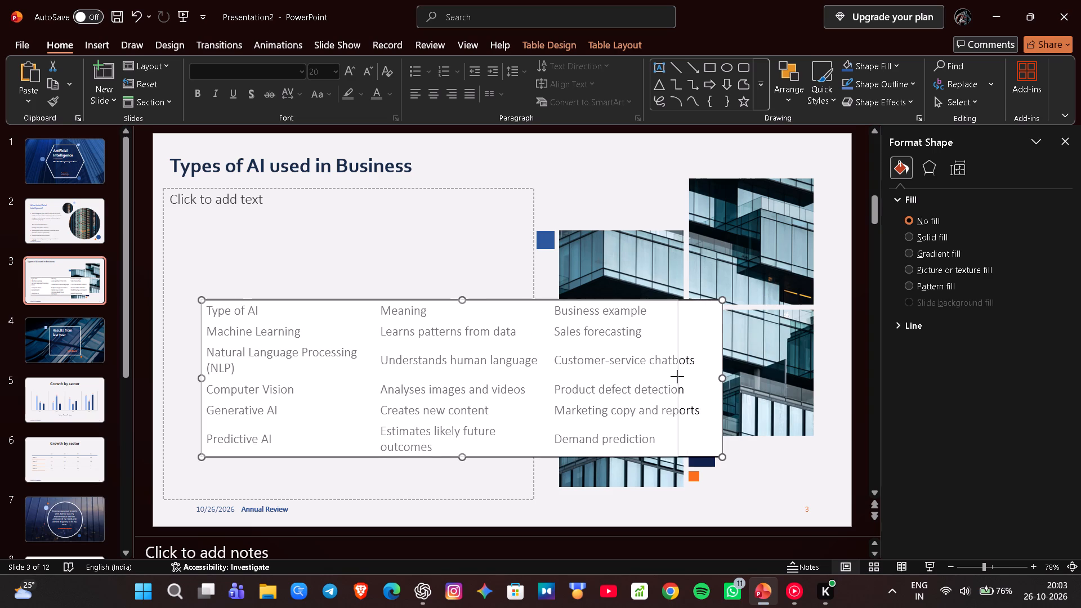
{"action": "left_click_drag", "start_coordinate": [677, 377], "coordinate": [677, 375]}
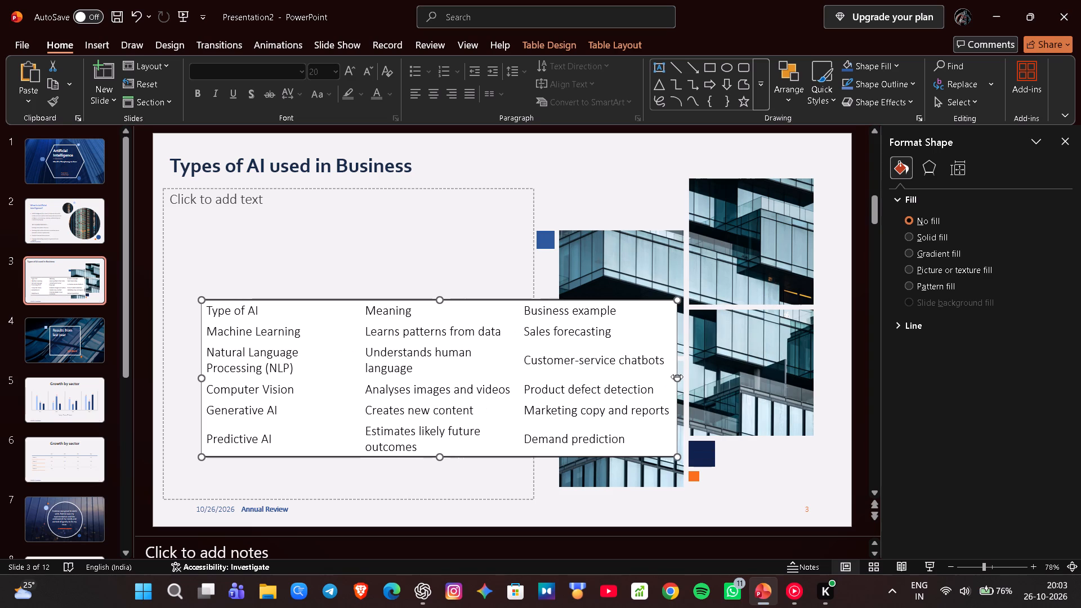
{"action": "left_click_drag", "start_coordinate": [677, 377], "coordinate": [527, 376]}
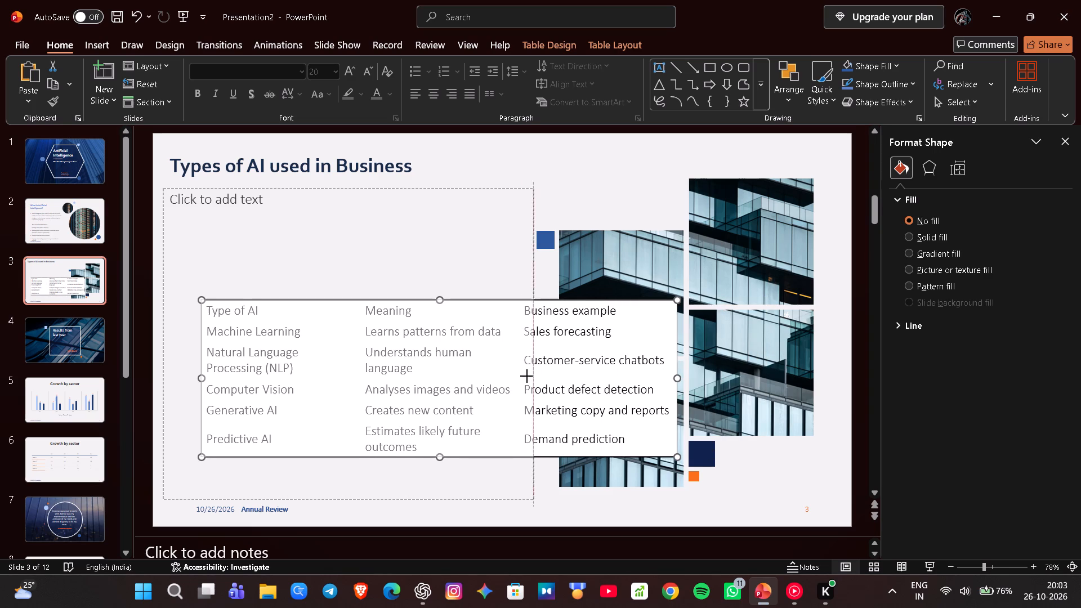
{"action": "left_click_drag", "start_coordinate": [527, 376], "coordinate": [602, 379]}
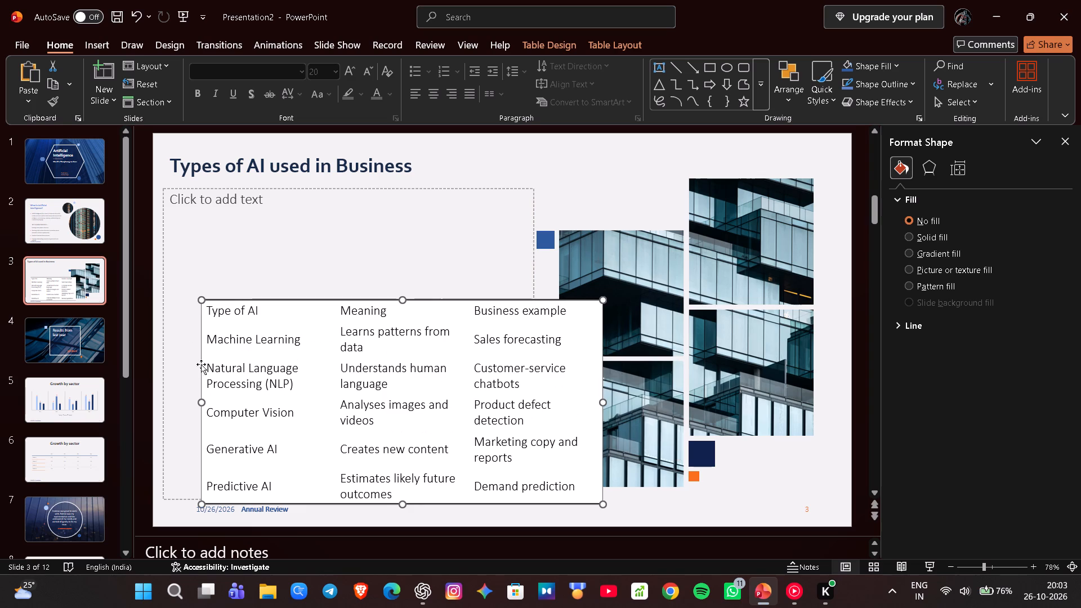
{"action": "left_click_drag", "start_coordinate": [200, 400], "coordinate": [186, 398]}
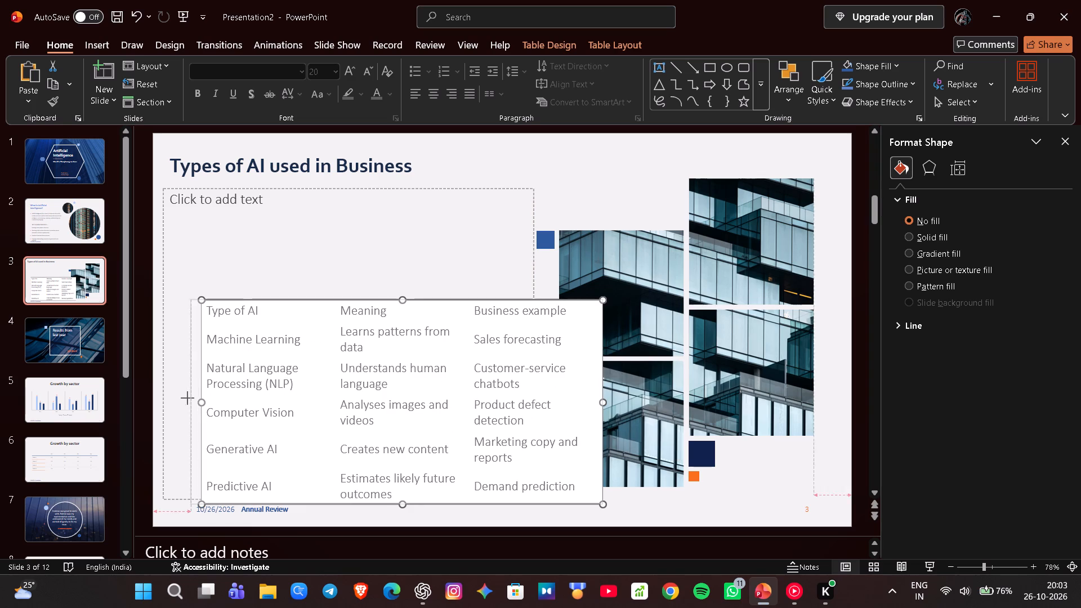
{"action": "left_click_drag", "start_coordinate": [186, 398], "coordinate": [168, 400]}
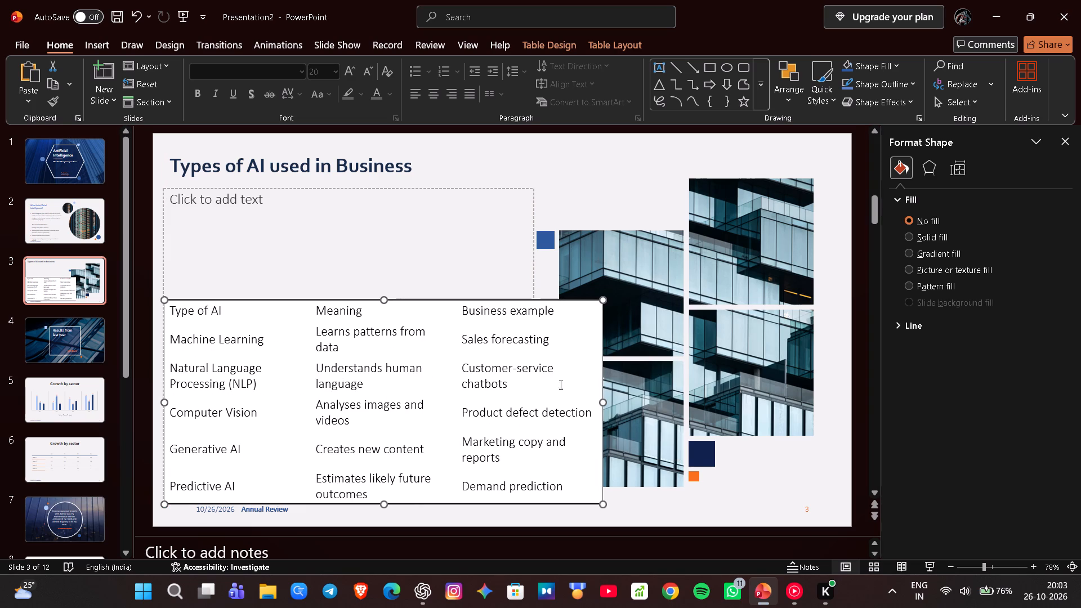
{"action": "left_click_drag", "start_coordinate": [599, 405], "coordinate": [562, 405]}
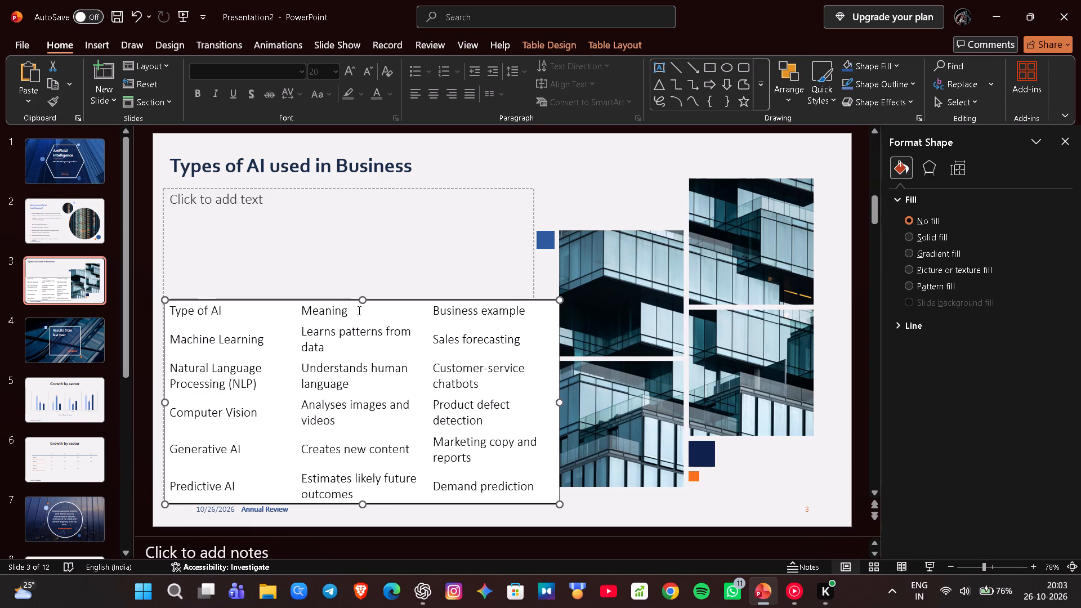
Move the AI types table up so its top aligns with the body text box, just below the slide title.
{"action": "left_click_drag", "start_coordinate": [348, 301], "coordinate": [348, 258]}
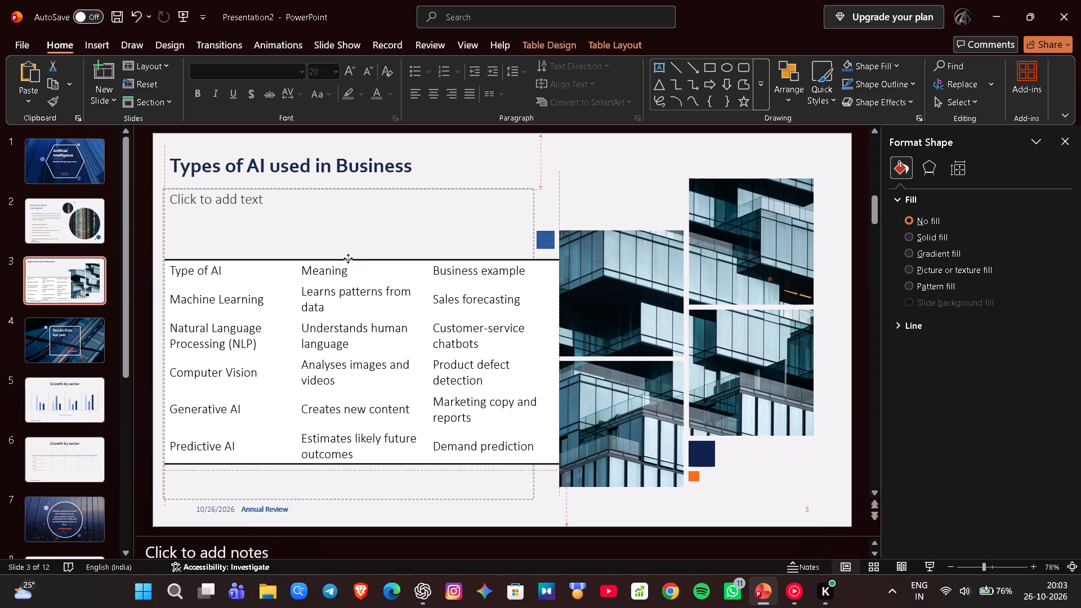
{"action": "left_click_drag", "start_coordinate": [348, 258], "coordinate": [348, 229]}
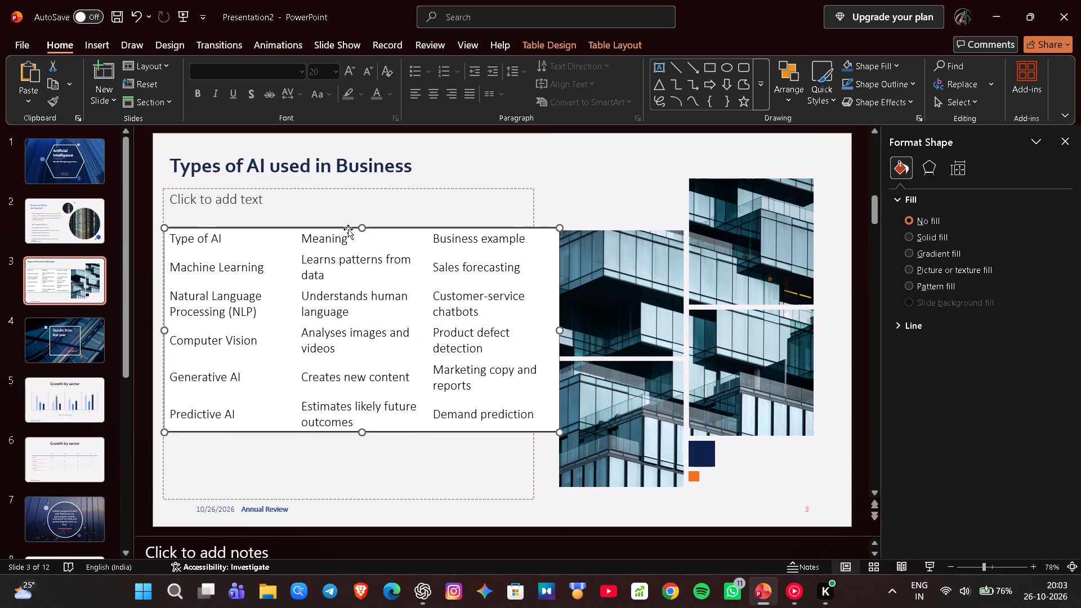
{"action": "left_click_drag", "start_coordinate": [348, 229], "coordinate": [349, 216]}
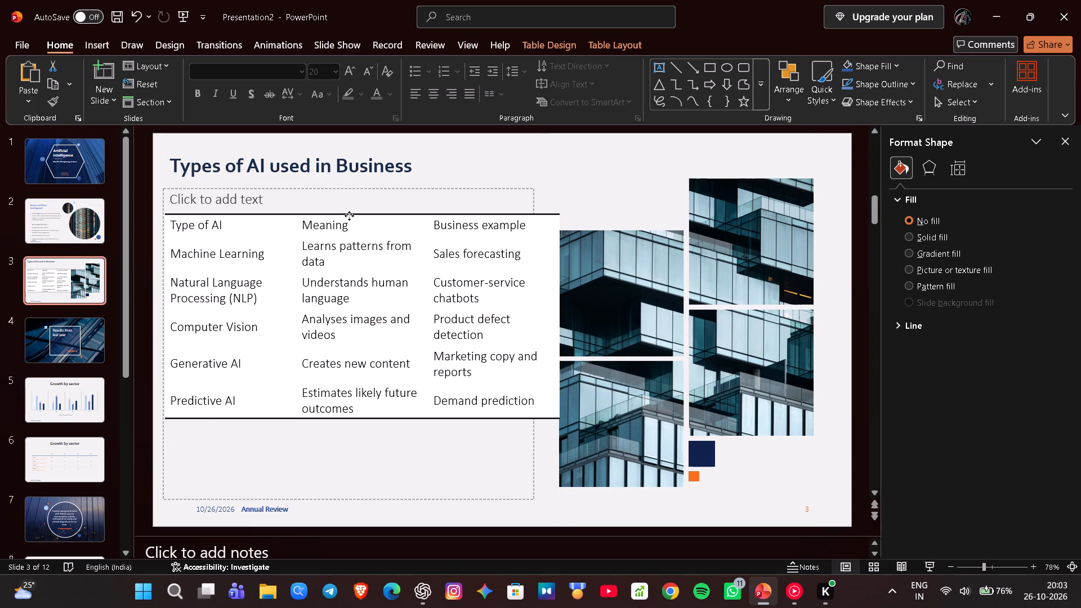
{"action": "left_click_drag", "start_coordinate": [349, 216], "coordinate": [348, 192]}
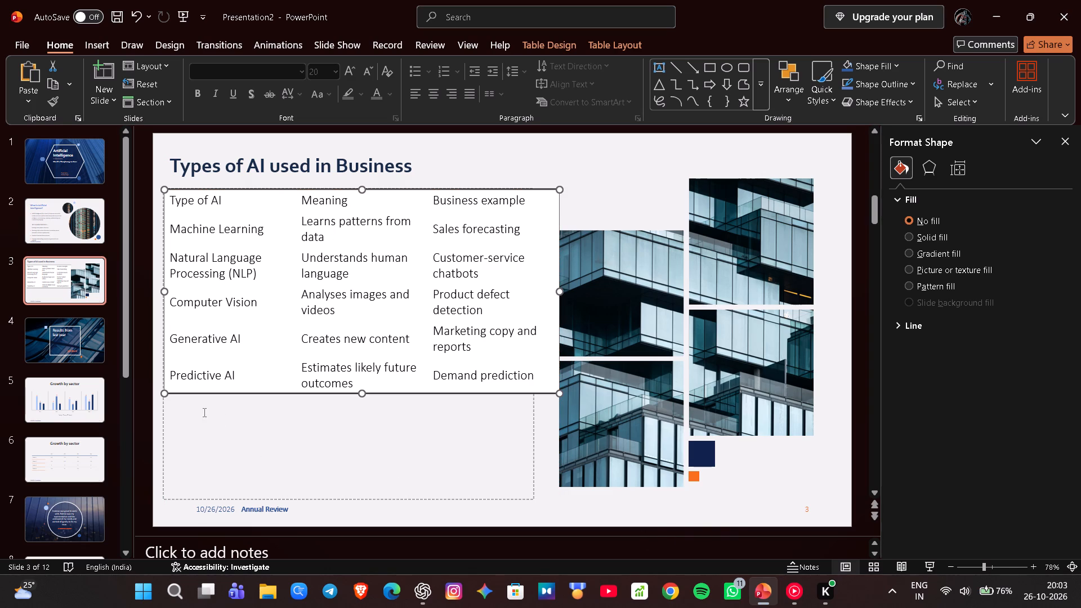
Widen slide 3's body text box so its right edge lines up with the table's right edge.
{"action": "left_click", "coordinate": [183, 421]}
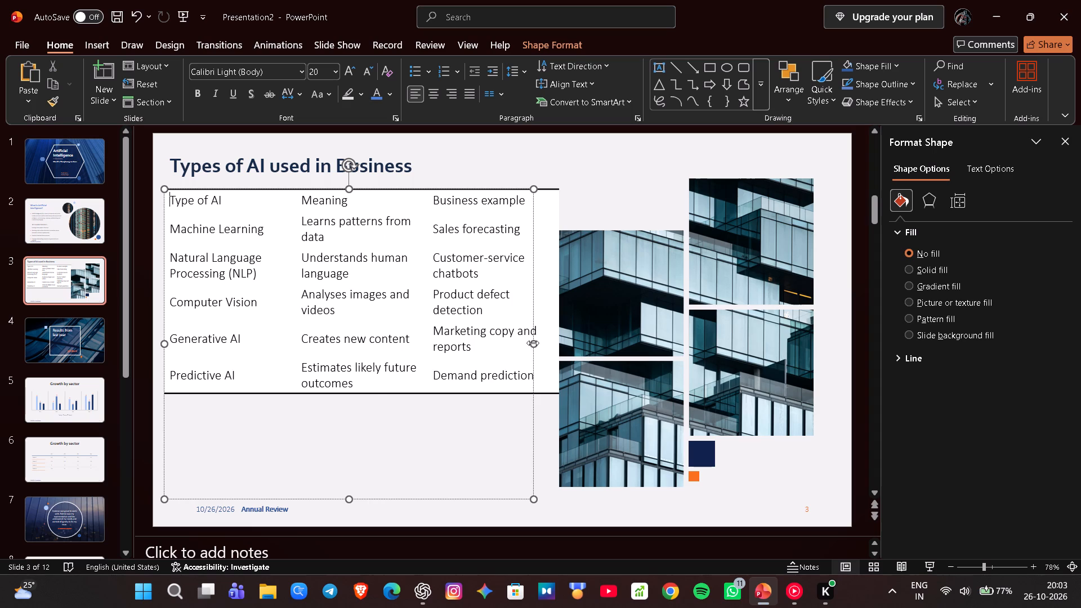
{"action": "left_click_drag", "start_coordinate": [533, 343], "coordinate": [558, 341]}
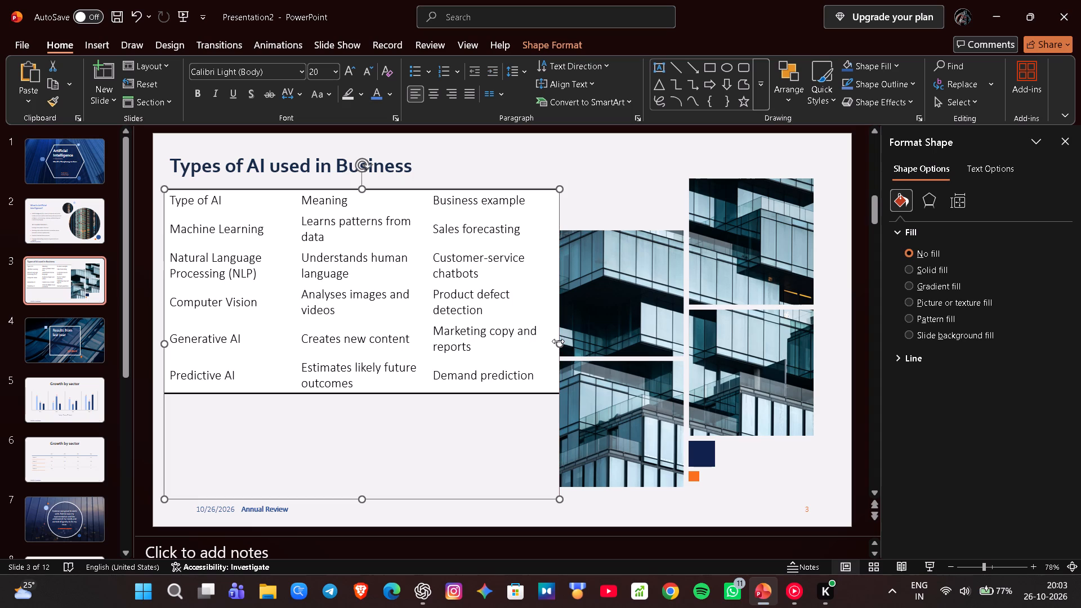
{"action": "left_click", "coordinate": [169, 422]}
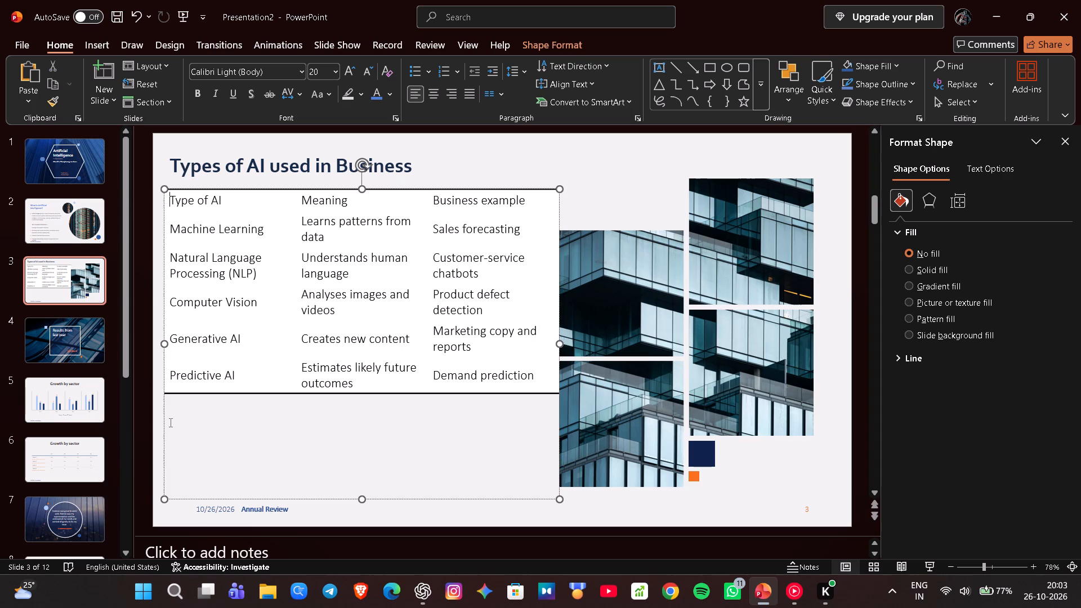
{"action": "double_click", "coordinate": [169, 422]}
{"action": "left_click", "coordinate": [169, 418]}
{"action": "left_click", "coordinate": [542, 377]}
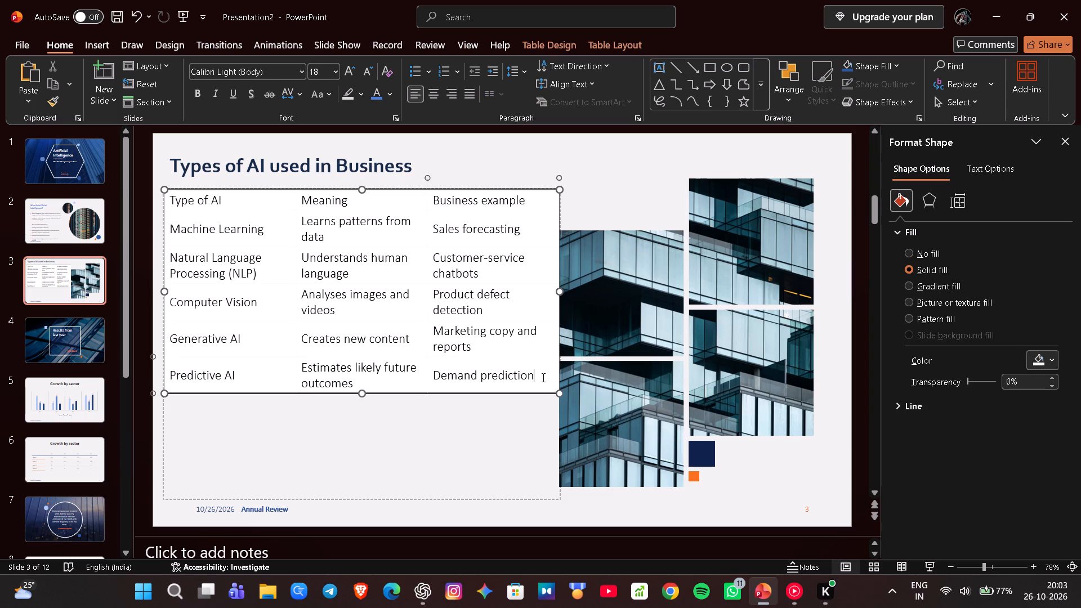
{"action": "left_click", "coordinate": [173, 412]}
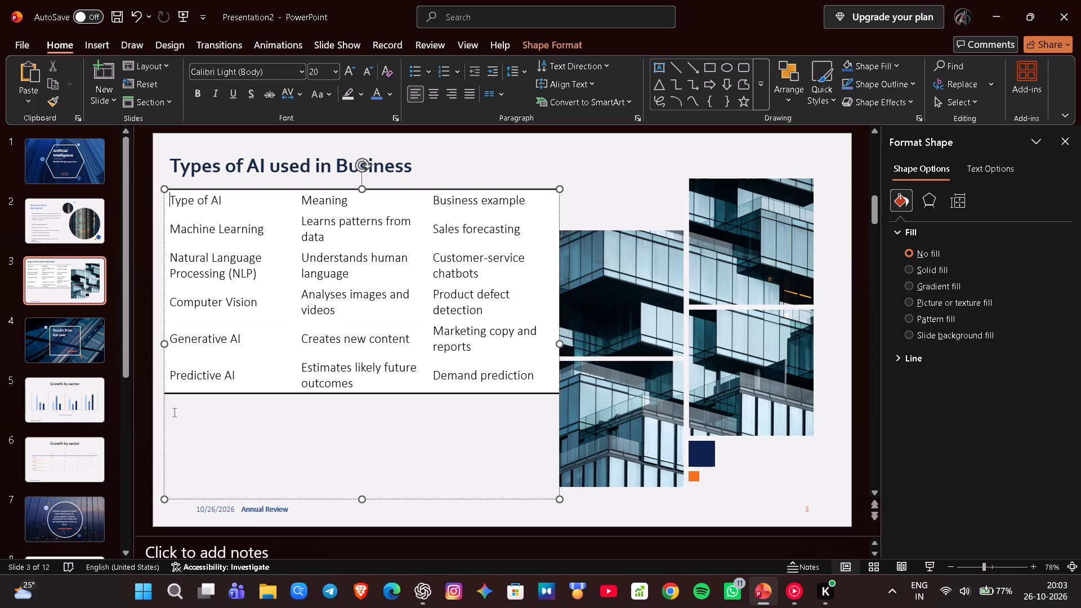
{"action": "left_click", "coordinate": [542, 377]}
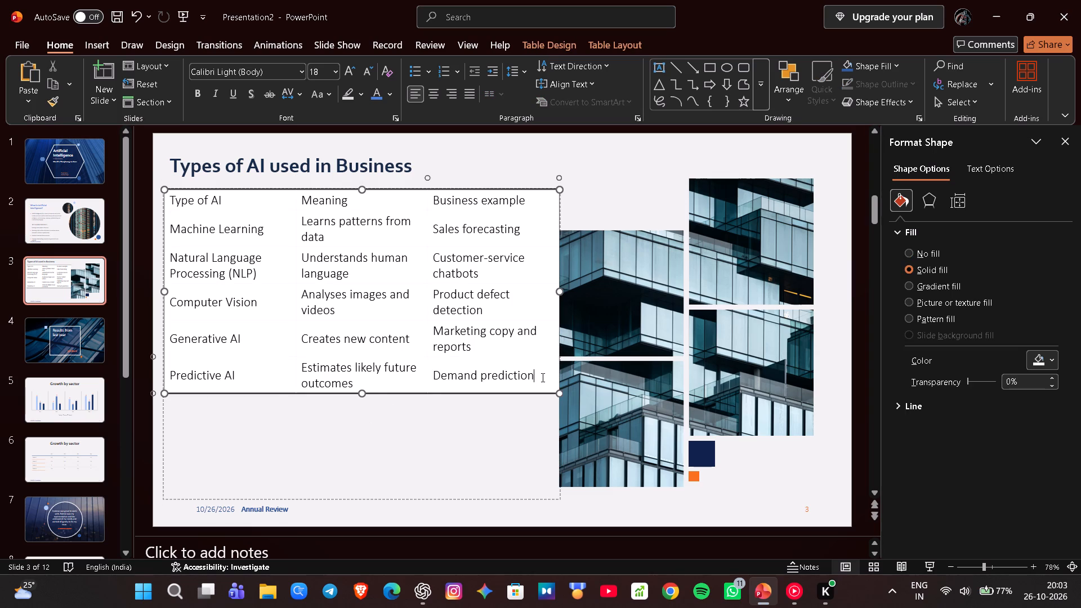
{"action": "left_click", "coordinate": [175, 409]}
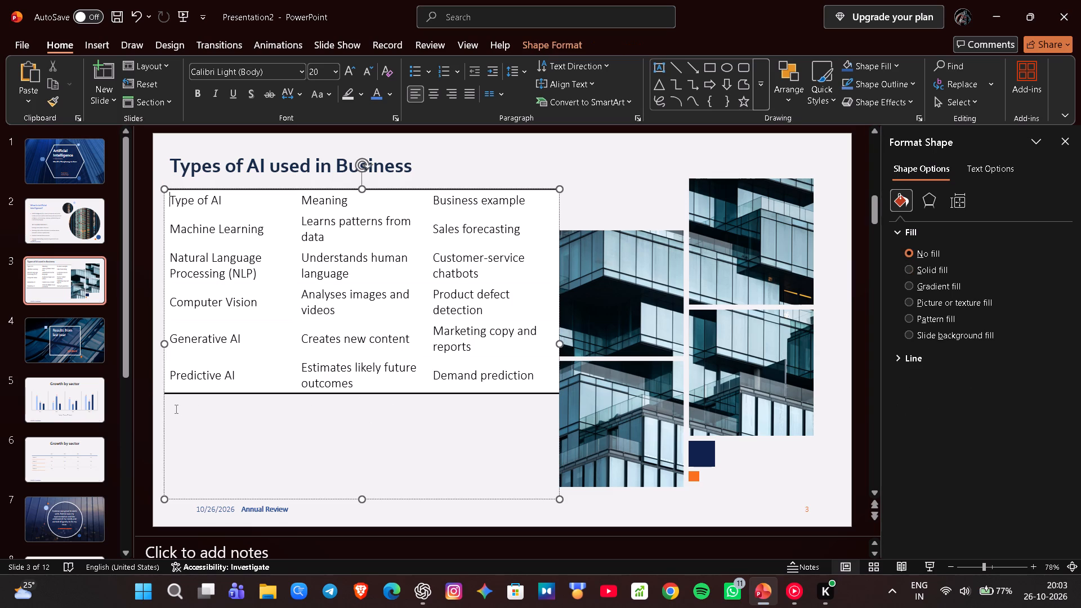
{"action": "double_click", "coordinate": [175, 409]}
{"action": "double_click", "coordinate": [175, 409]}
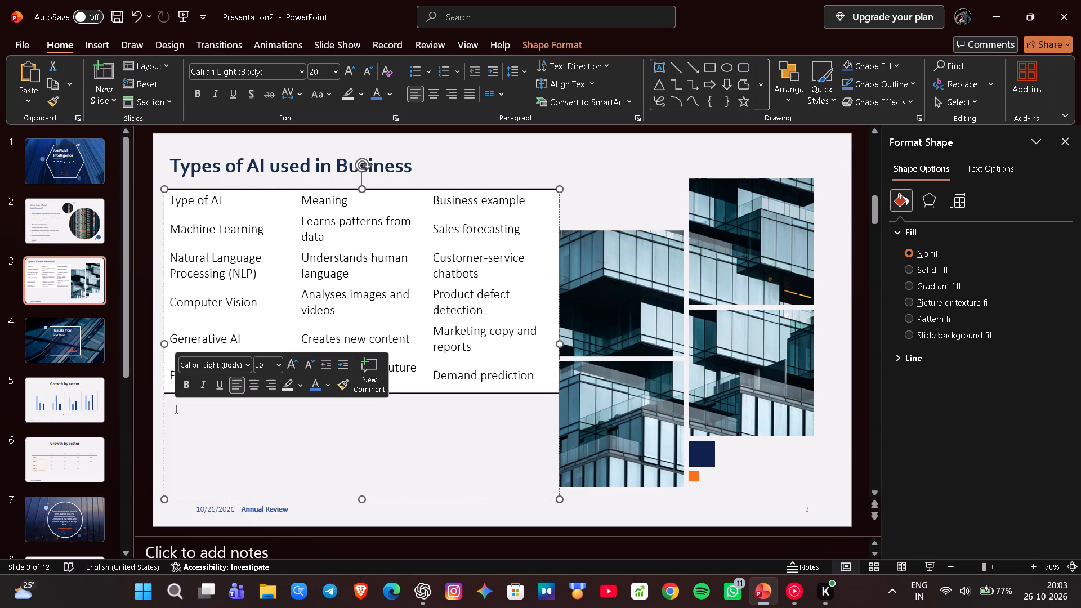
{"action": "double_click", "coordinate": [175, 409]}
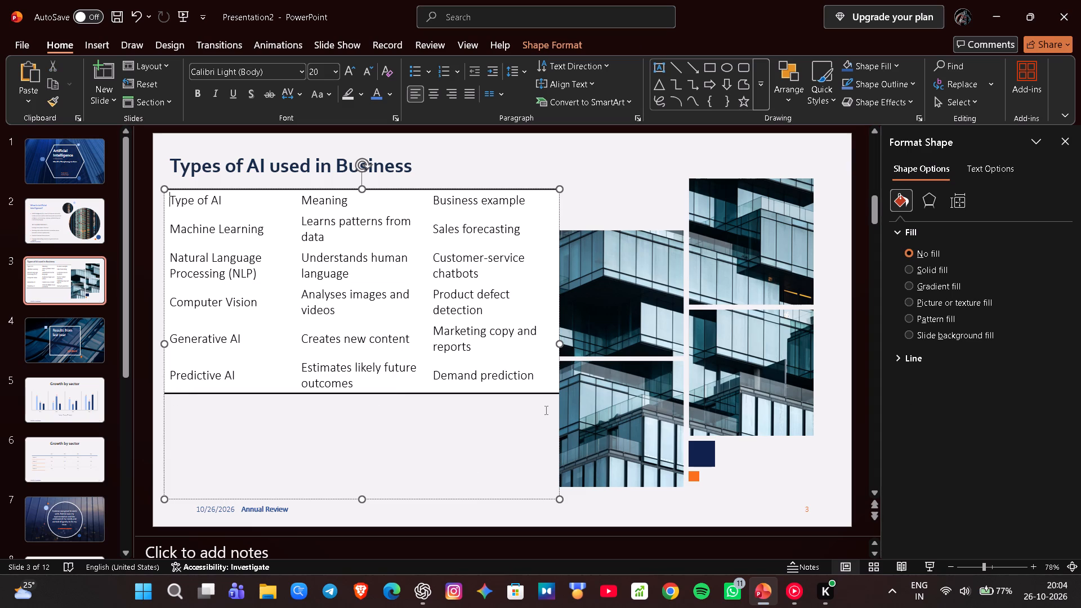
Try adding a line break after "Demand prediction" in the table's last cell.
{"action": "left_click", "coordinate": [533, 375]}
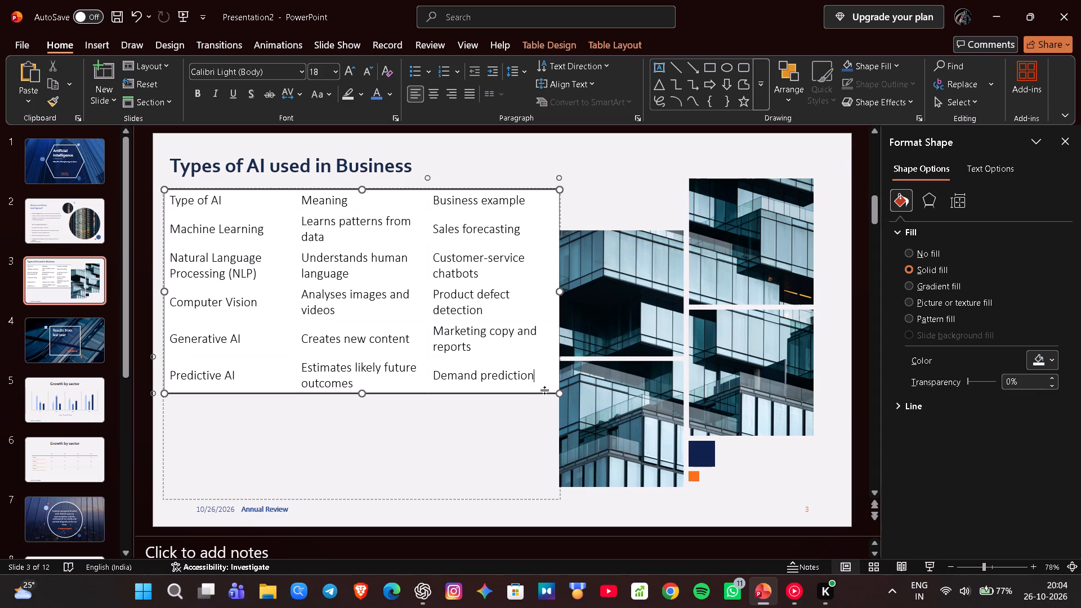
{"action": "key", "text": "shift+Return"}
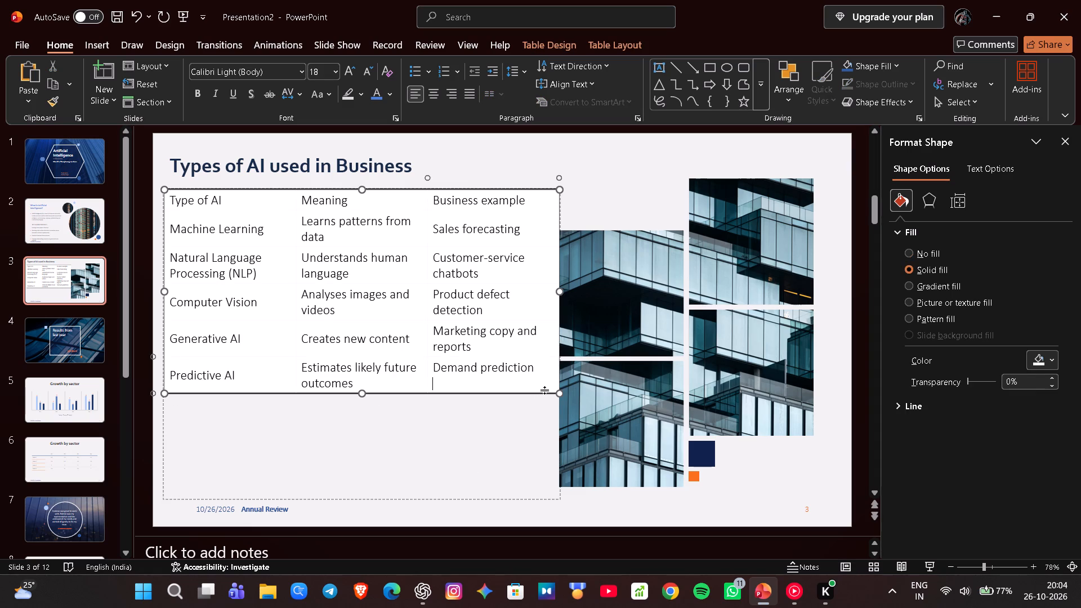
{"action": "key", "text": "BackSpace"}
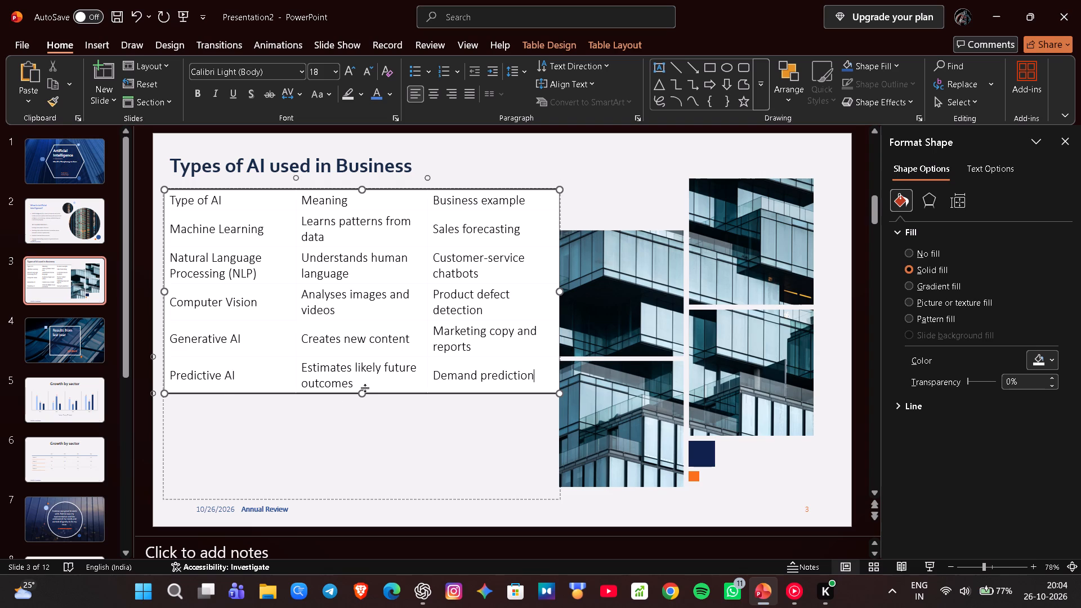
Enter the test text "hfgfhfhfhf" in the body text box behind the table on slide 3.
{"action": "left_click", "coordinate": [172, 403]}
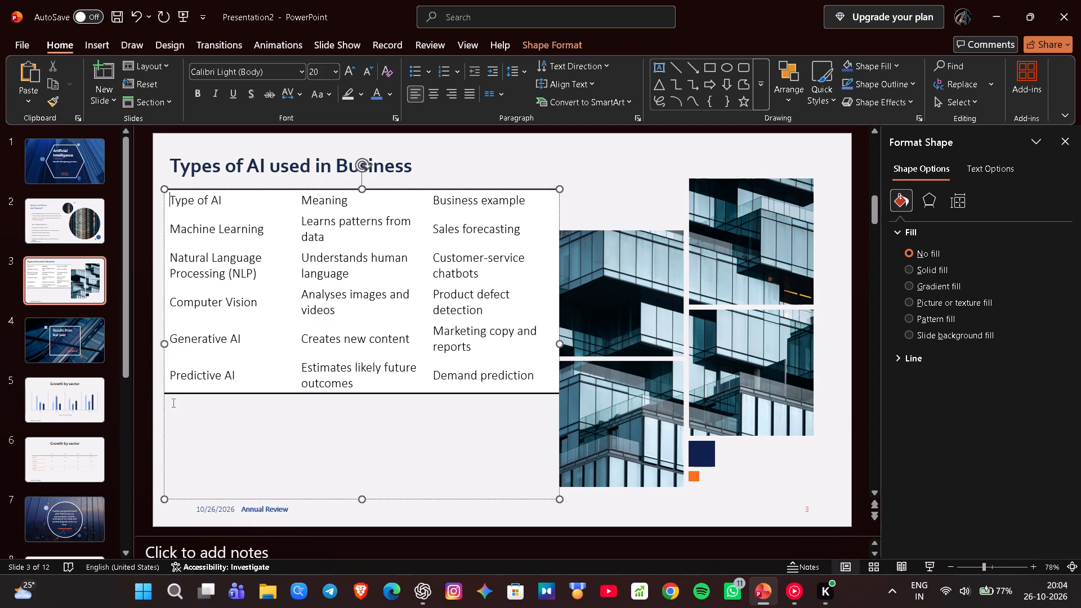
{"action": "double_click", "coordinate": [172, 403]}
{"action": "type", "text": "hfgfhfhfhf"}
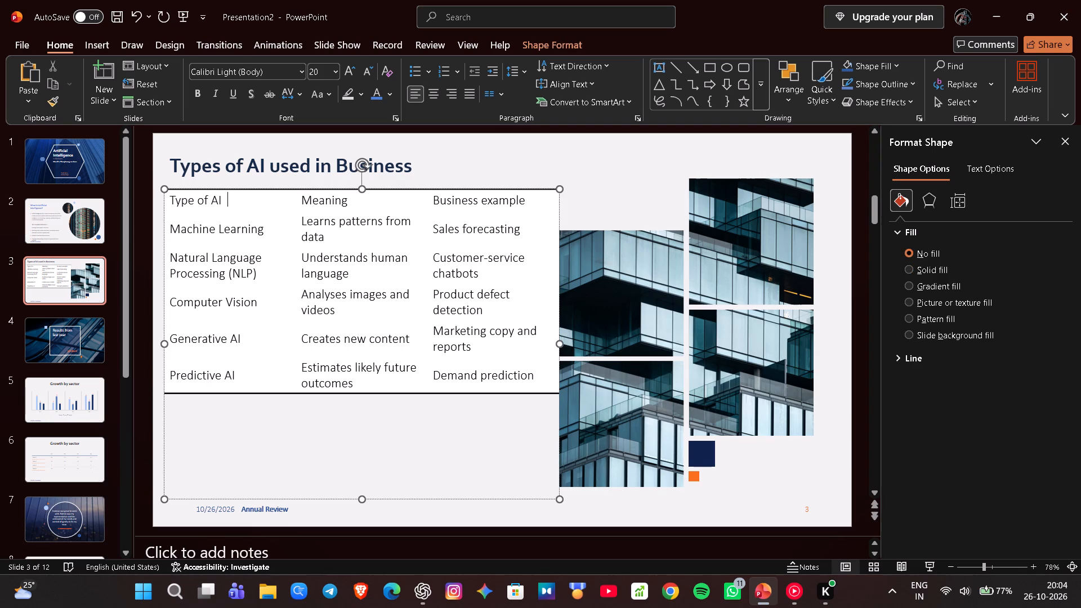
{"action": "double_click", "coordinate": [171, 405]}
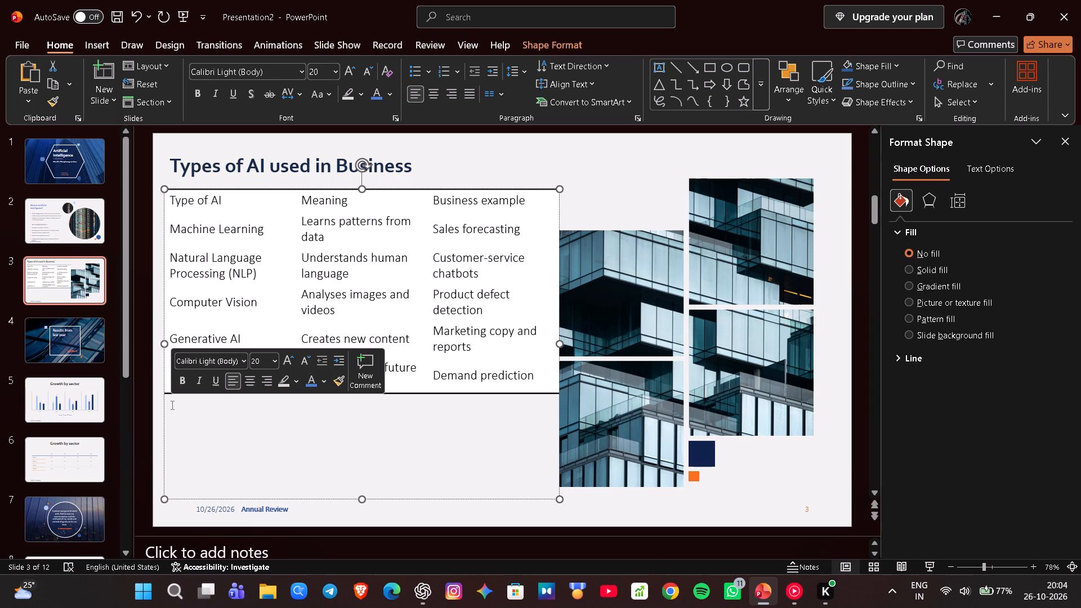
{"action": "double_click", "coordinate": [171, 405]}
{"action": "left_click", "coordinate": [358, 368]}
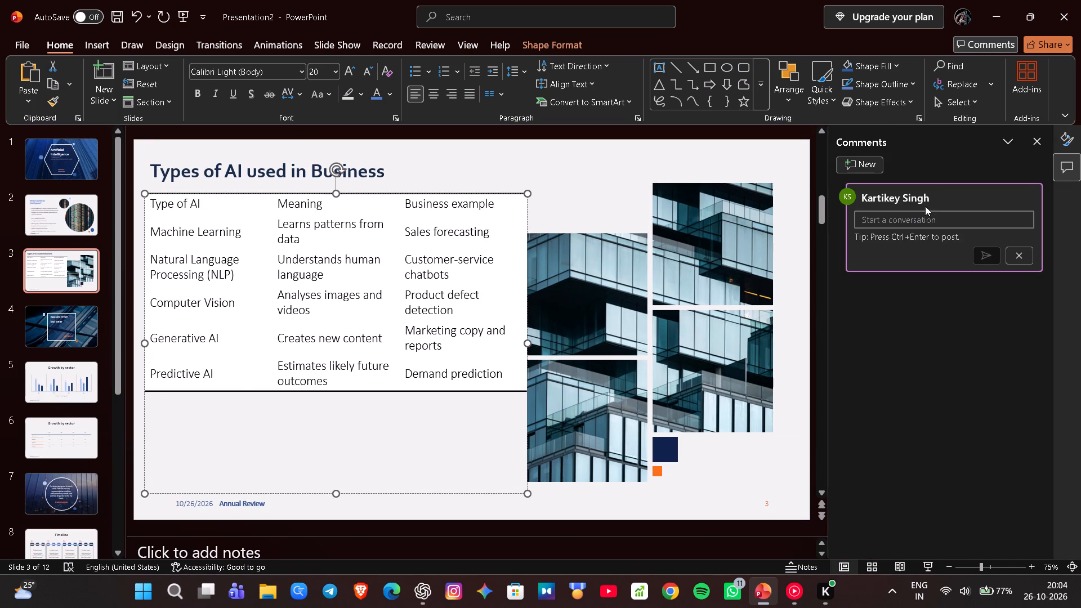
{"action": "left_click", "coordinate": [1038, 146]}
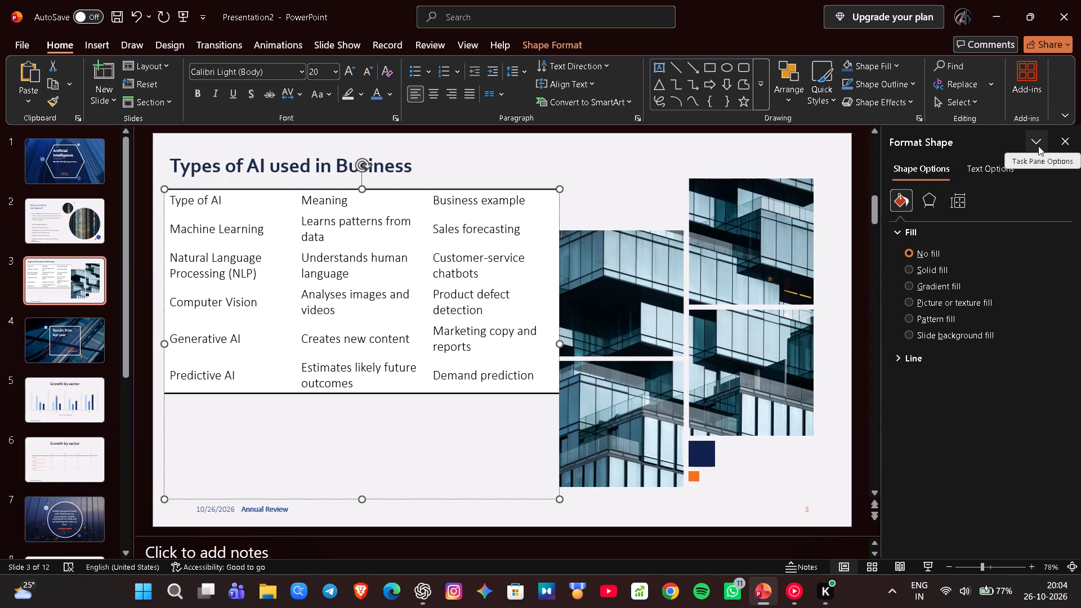
Apply bold formatting in slide 3's body text box behind the table.
{"action": "double_click", "coordinate": [186, 411]}
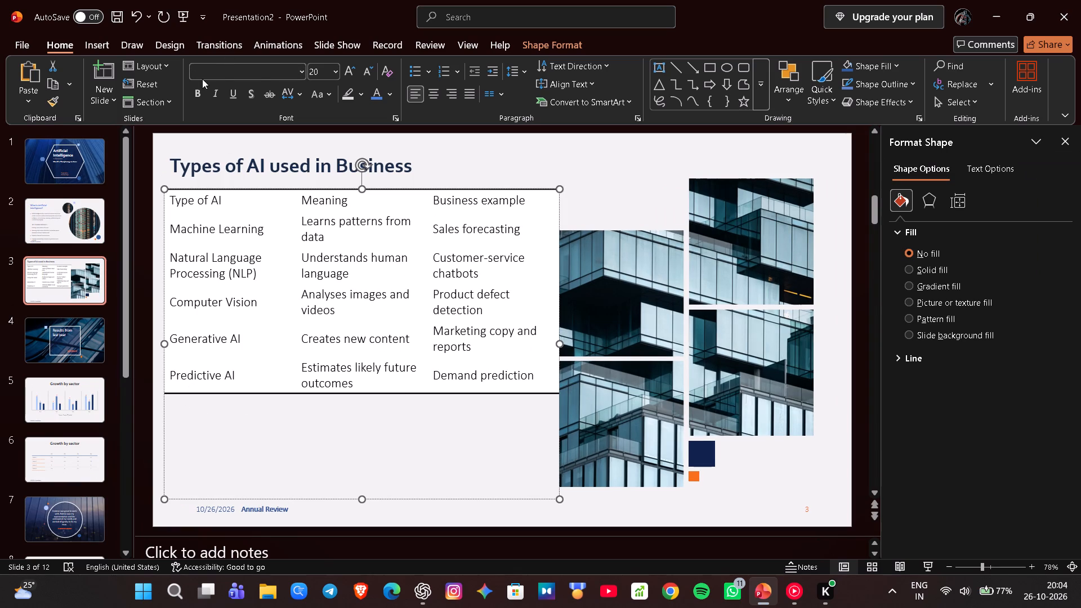
{"action": "left_click", "coordinate": [195, 87]}
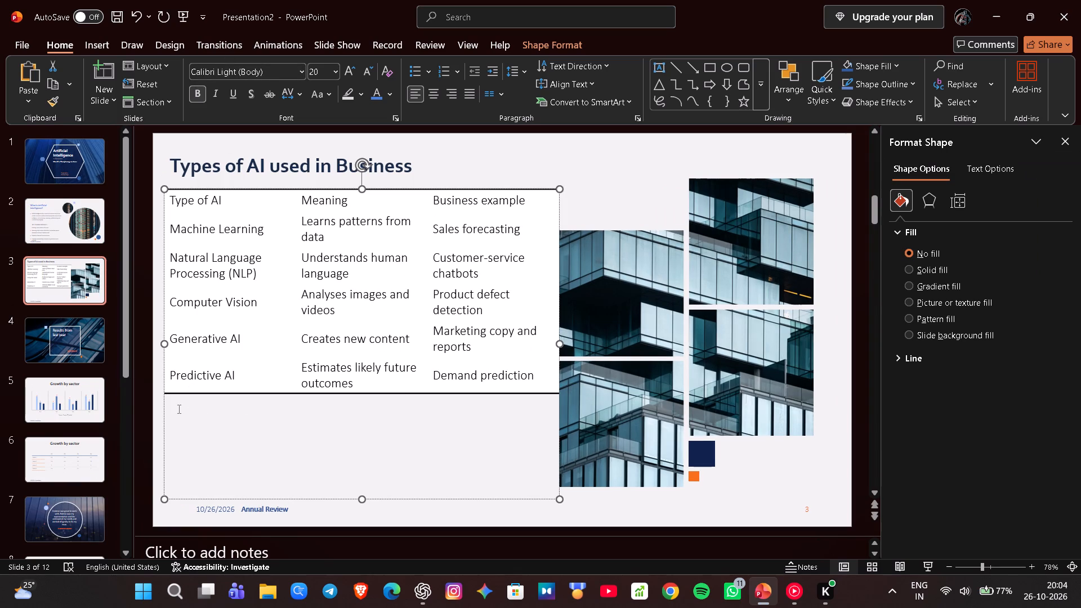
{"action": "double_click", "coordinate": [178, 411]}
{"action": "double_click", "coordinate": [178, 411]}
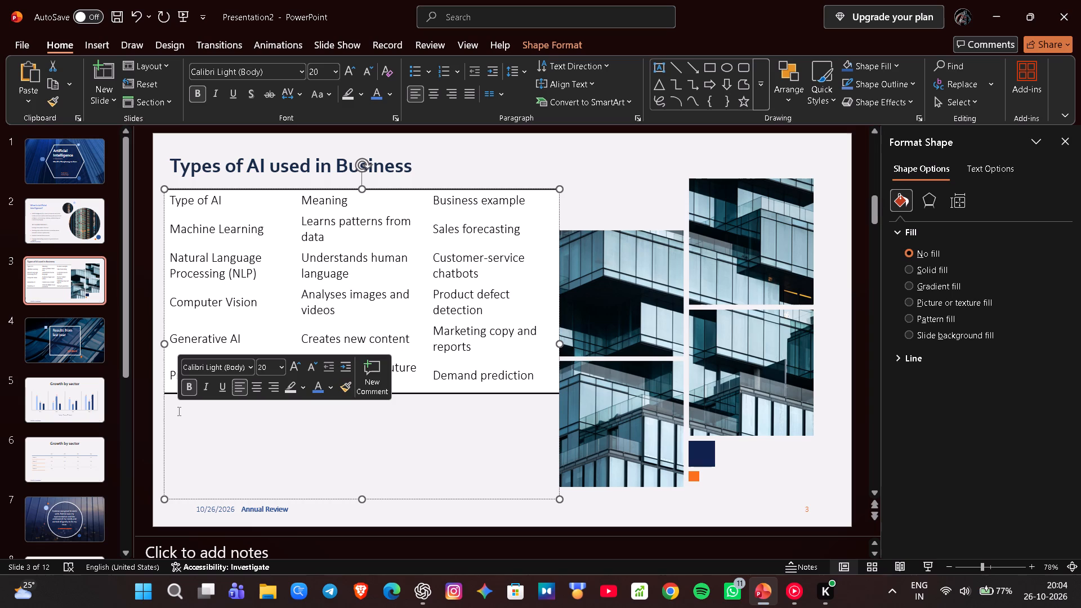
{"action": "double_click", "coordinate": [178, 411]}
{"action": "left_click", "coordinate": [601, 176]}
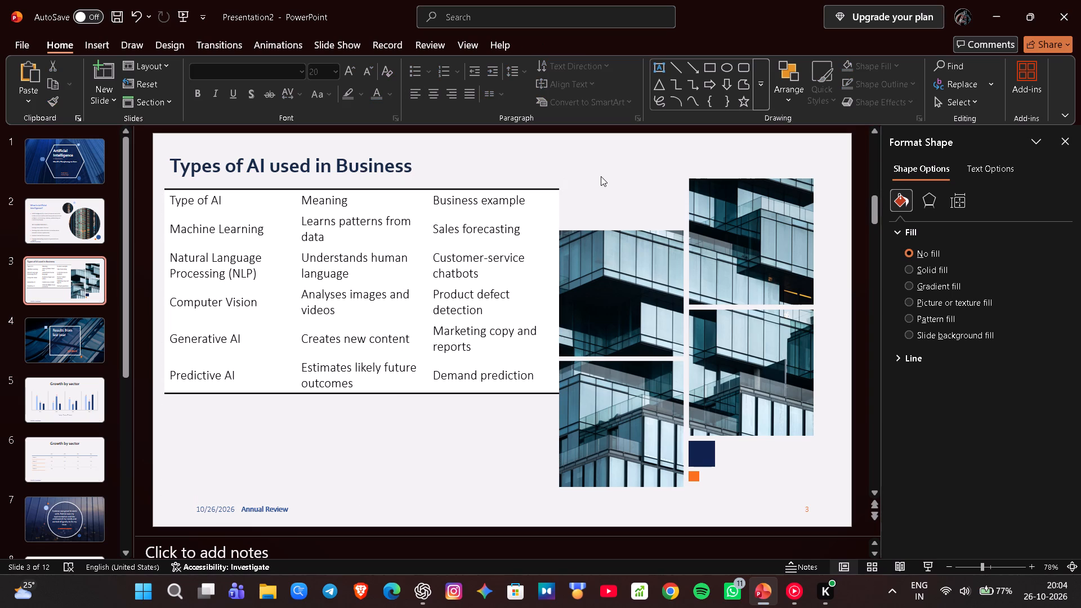
{"action": "left_click", "coordinate": [178, 406]}
{"action": "double_click", "coordinate": [178, 406]}
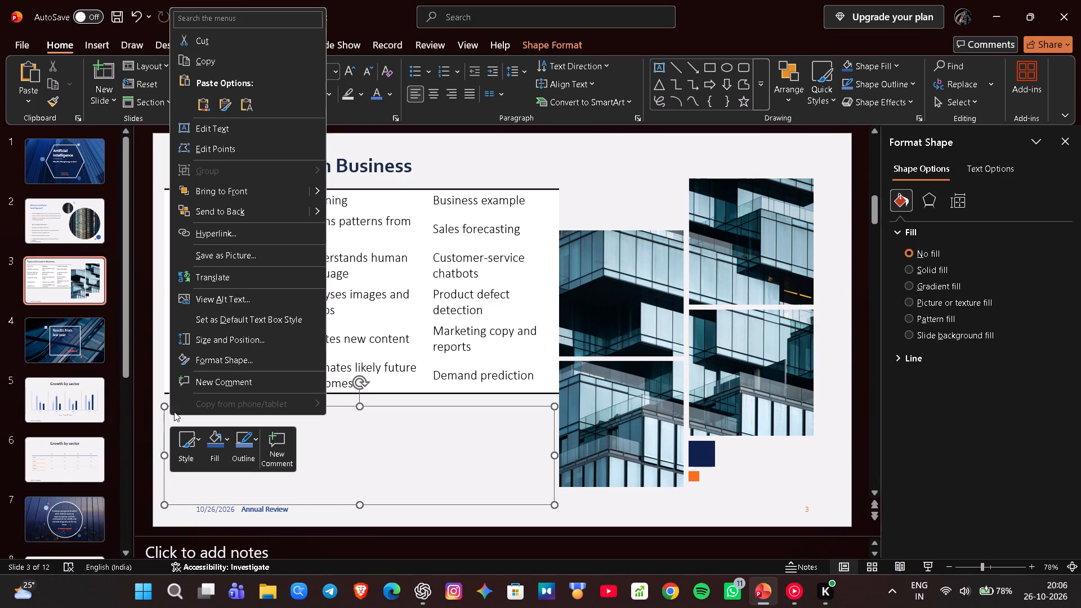
{"action": "left_click", "coordinate": [209, 109]}
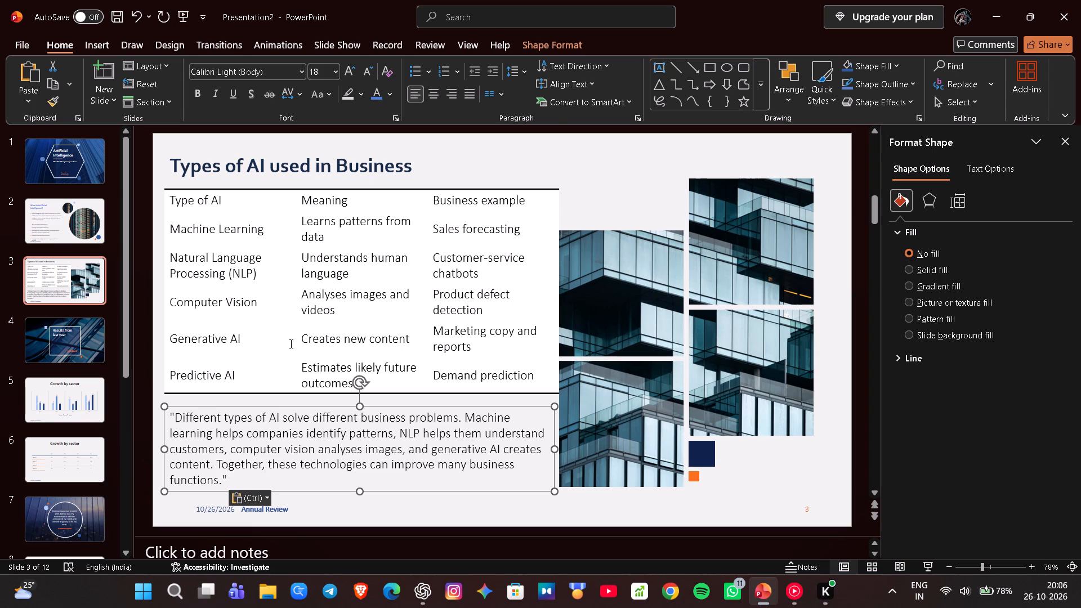
{"action": "left_click", "coordinate": [561, 132]}
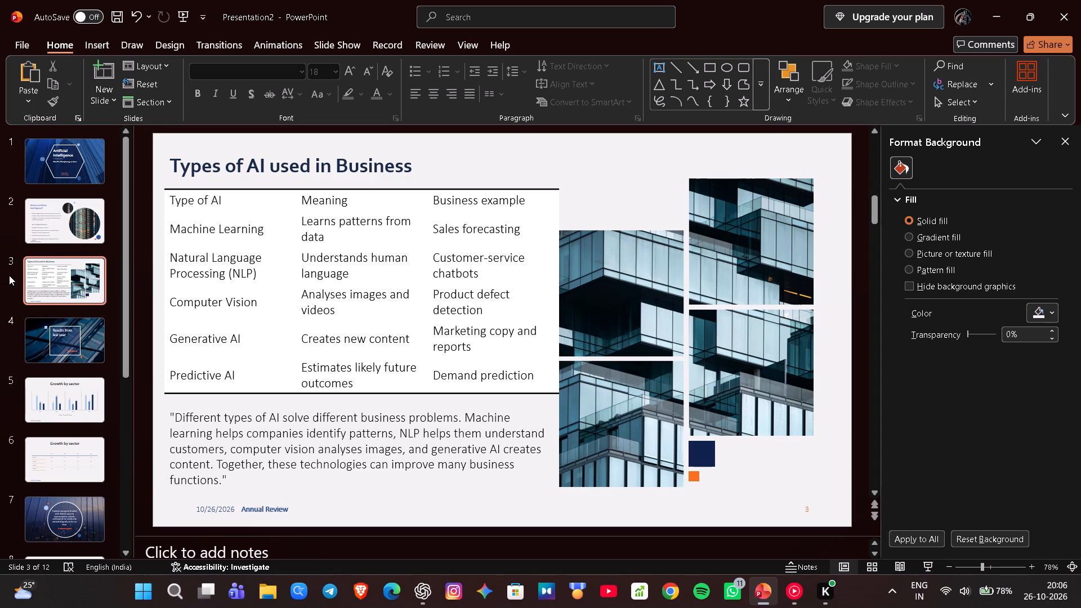
Delete the "Results from last year" slide.
{"action": "left_click", "coordinate": [48, 341]}
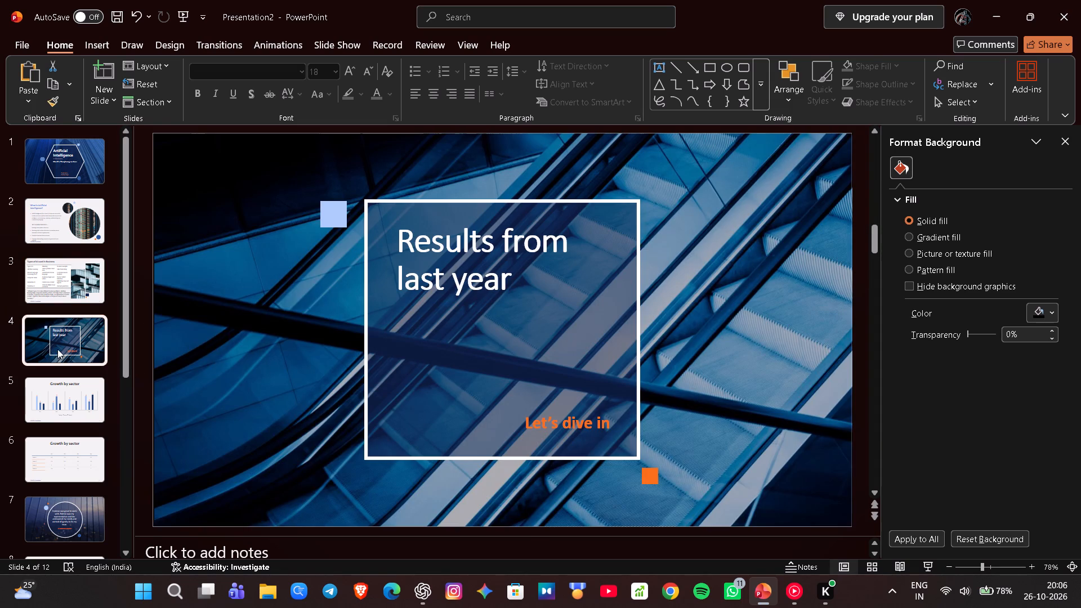
{"action": "right_click", "coordinate": [53, 345]}
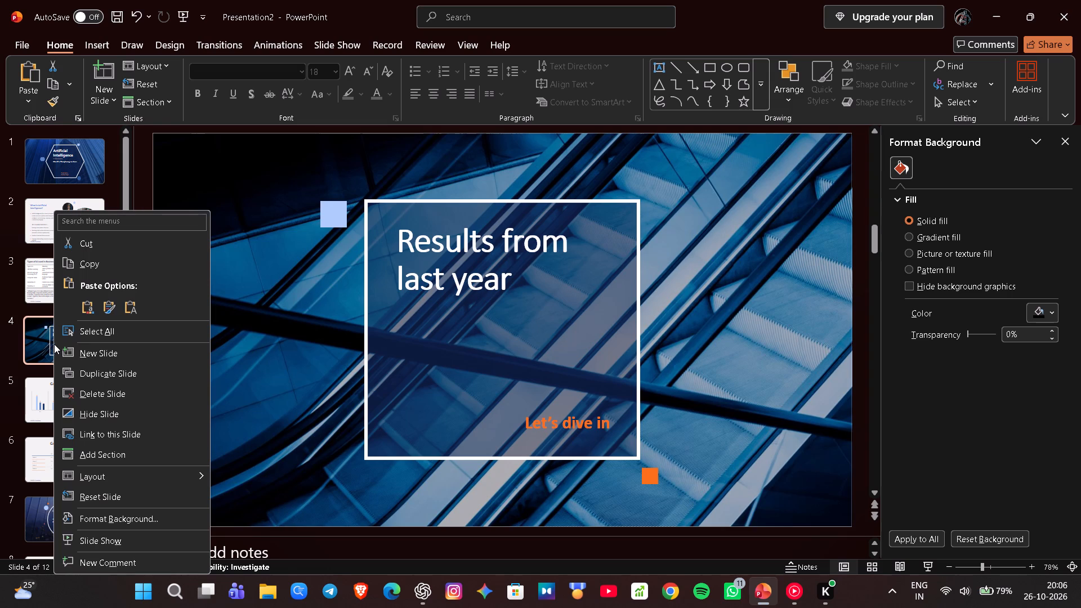
{"action": "left_click", "coordinate": [97, 394]}
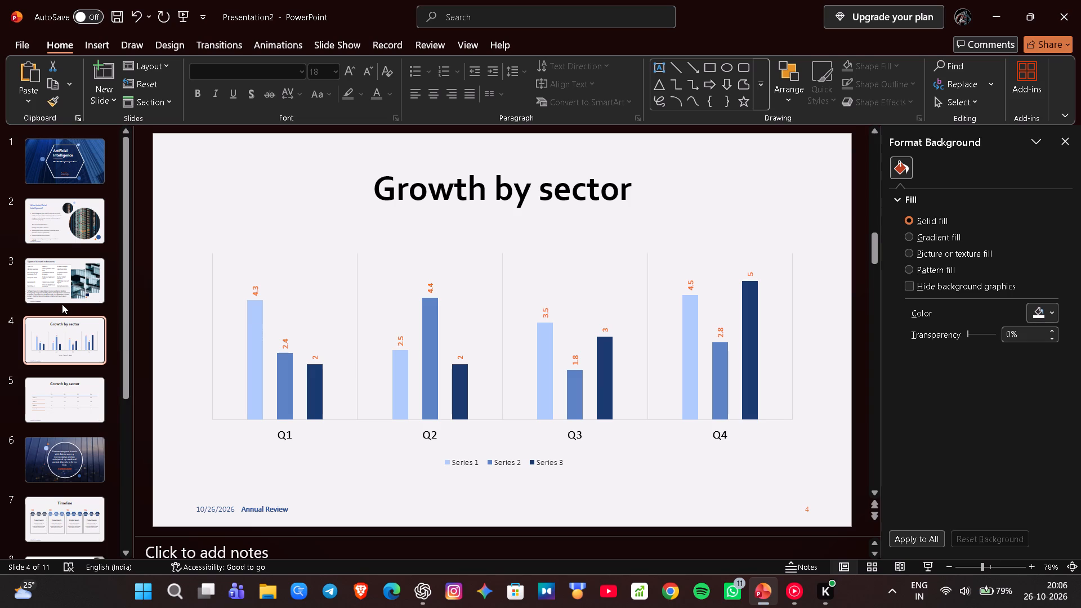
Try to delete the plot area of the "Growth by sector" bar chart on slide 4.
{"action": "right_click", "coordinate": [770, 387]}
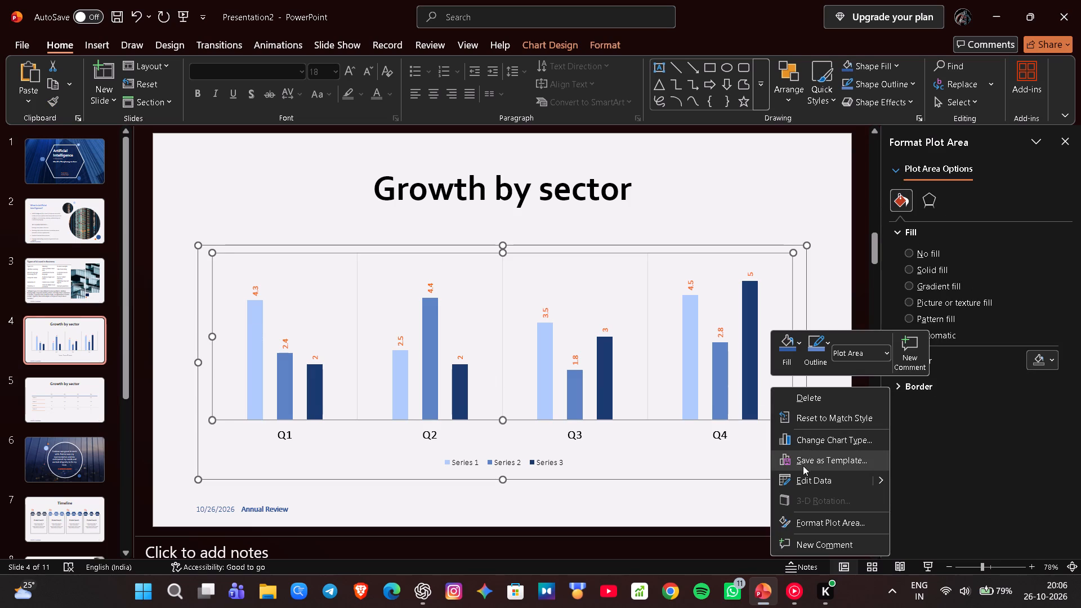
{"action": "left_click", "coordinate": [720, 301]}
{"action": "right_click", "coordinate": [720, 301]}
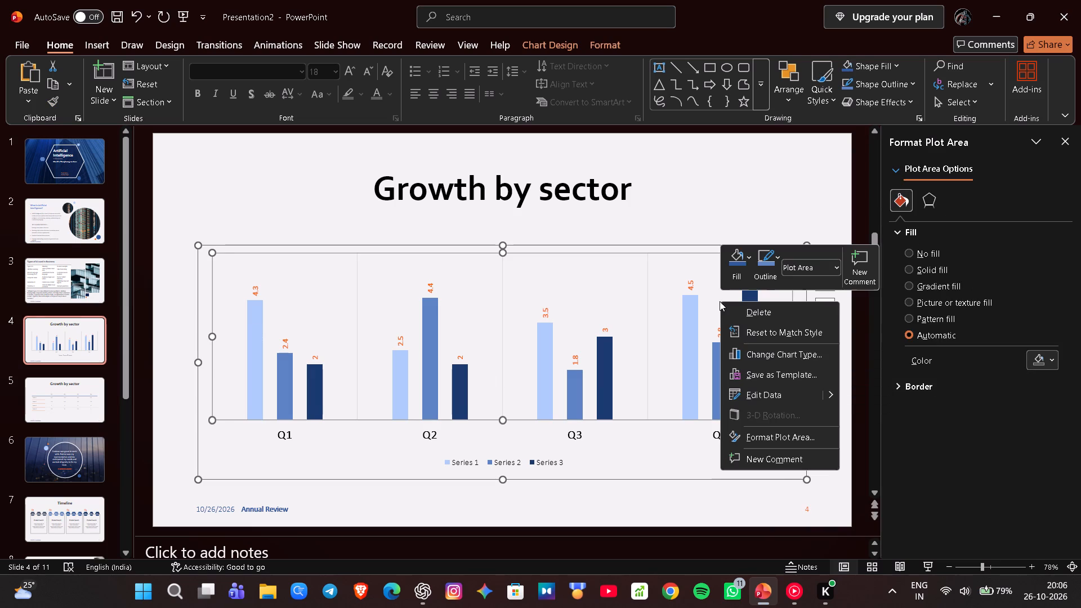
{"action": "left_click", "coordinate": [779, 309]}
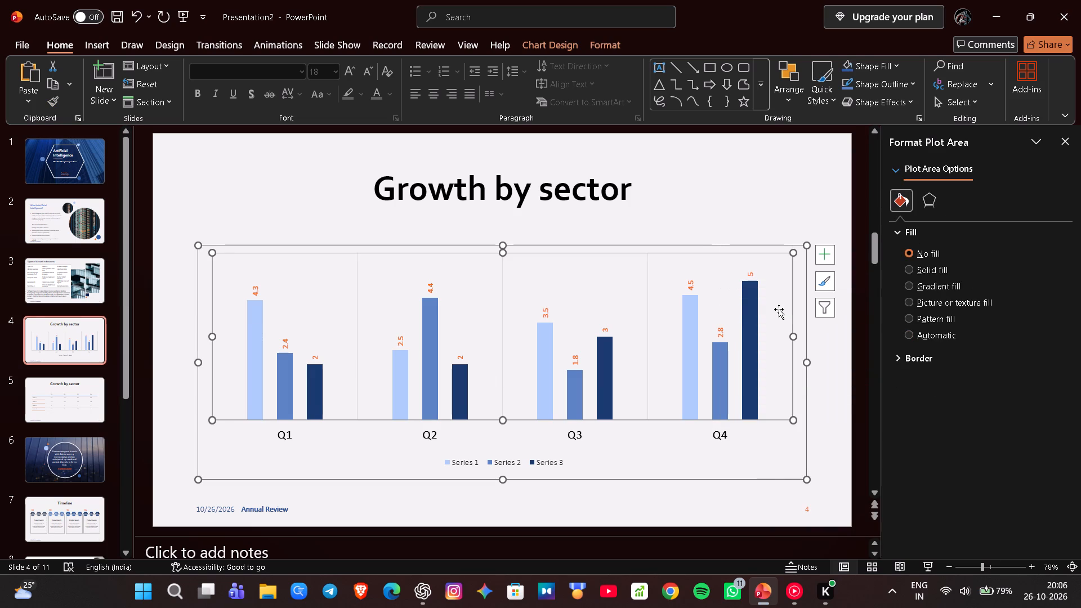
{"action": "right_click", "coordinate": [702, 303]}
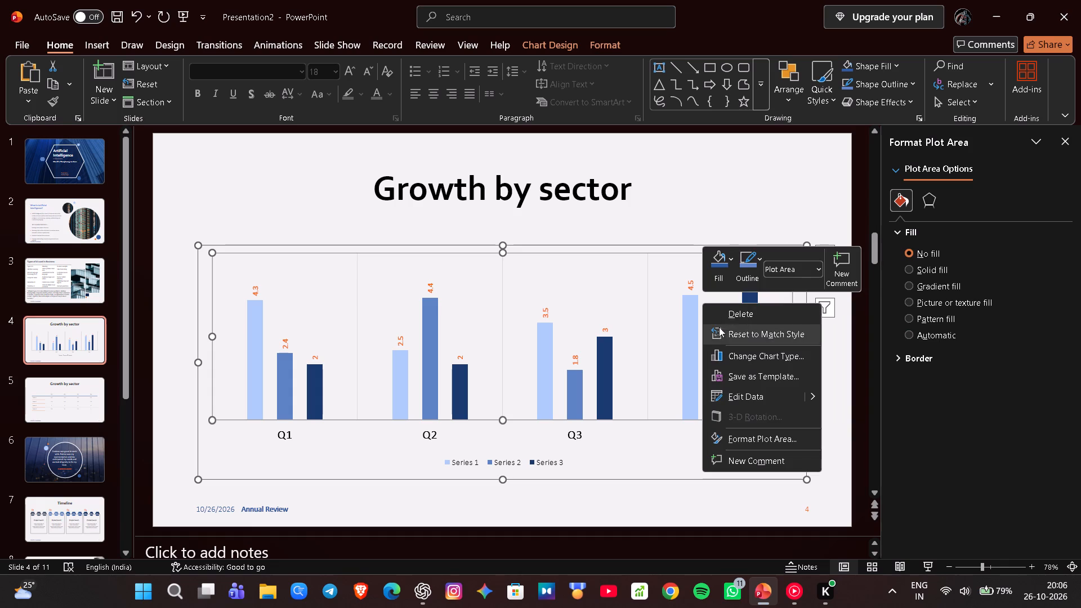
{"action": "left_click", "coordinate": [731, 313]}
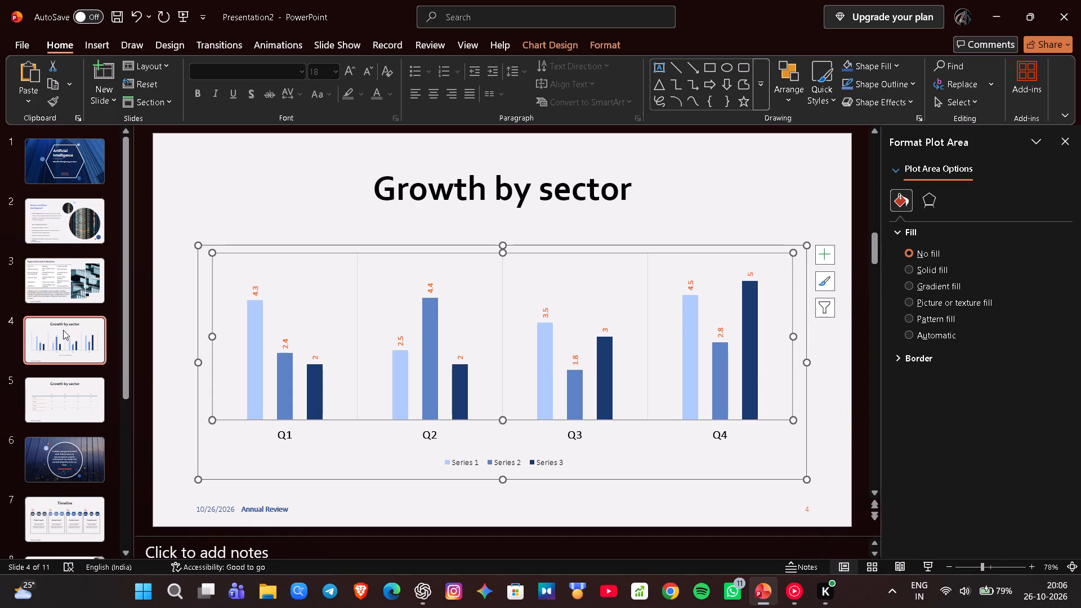
Delete the "Growth by sector" slide that contains the bar chart.
{"action": "right_click", "coordinate": [63, 330]}
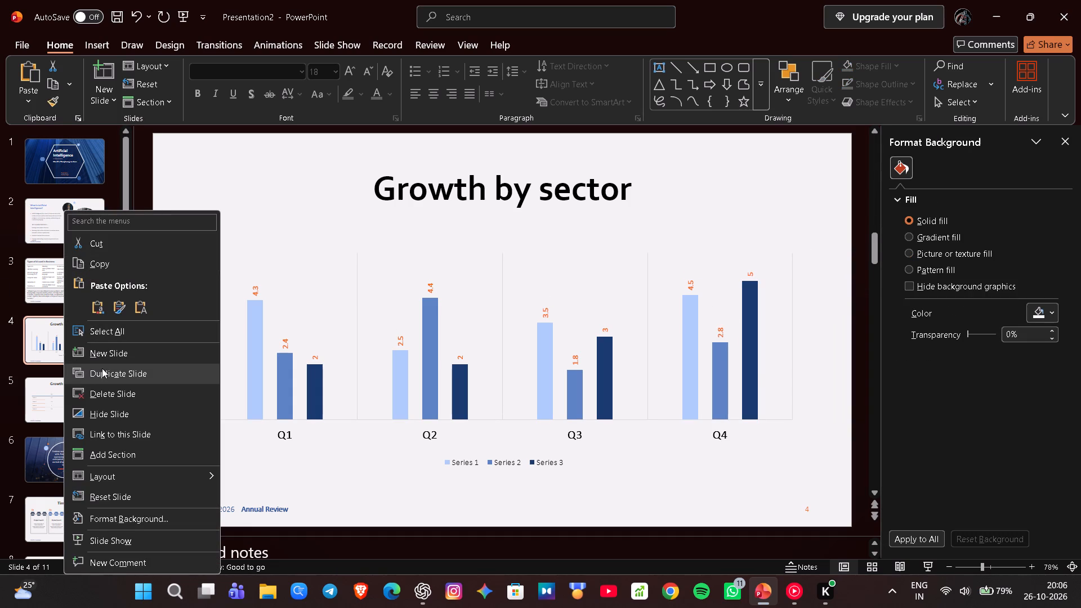
{"action": "left_click", "coordinate": [107, 399]}
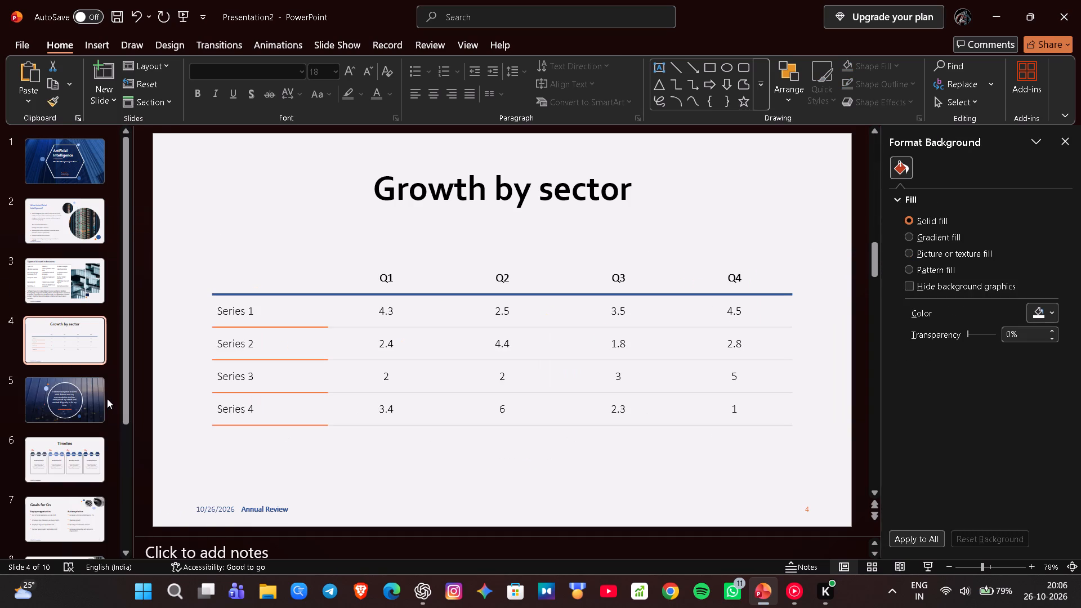
Delete the "Growth by sector" slide that contains the quarterly series table.
{"action": "left_click", "coordinate": [787, 396]}
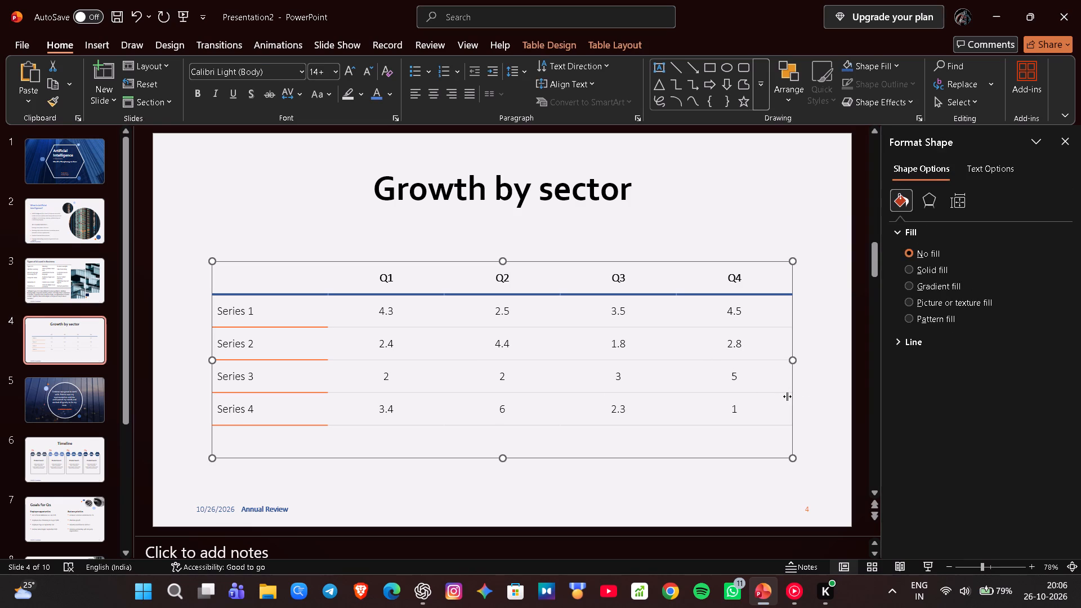
{"action": "right_click", "coordinate": [699, 341]}
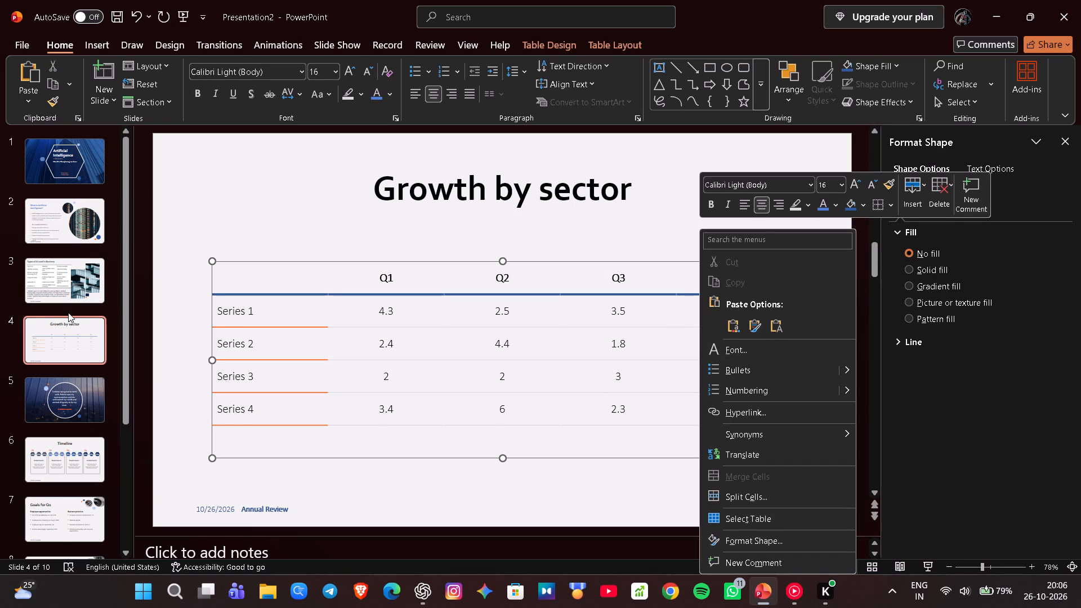
{"action": "right_click", "coordinate": [57, 332]}
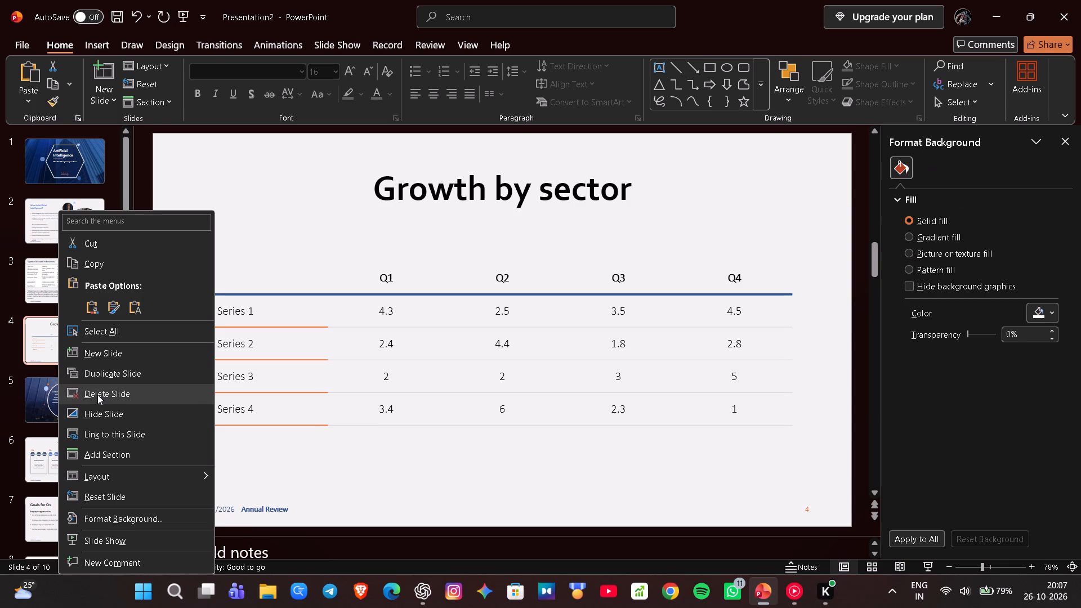
{"action": "left_click", "coordinate": [97, 395]}
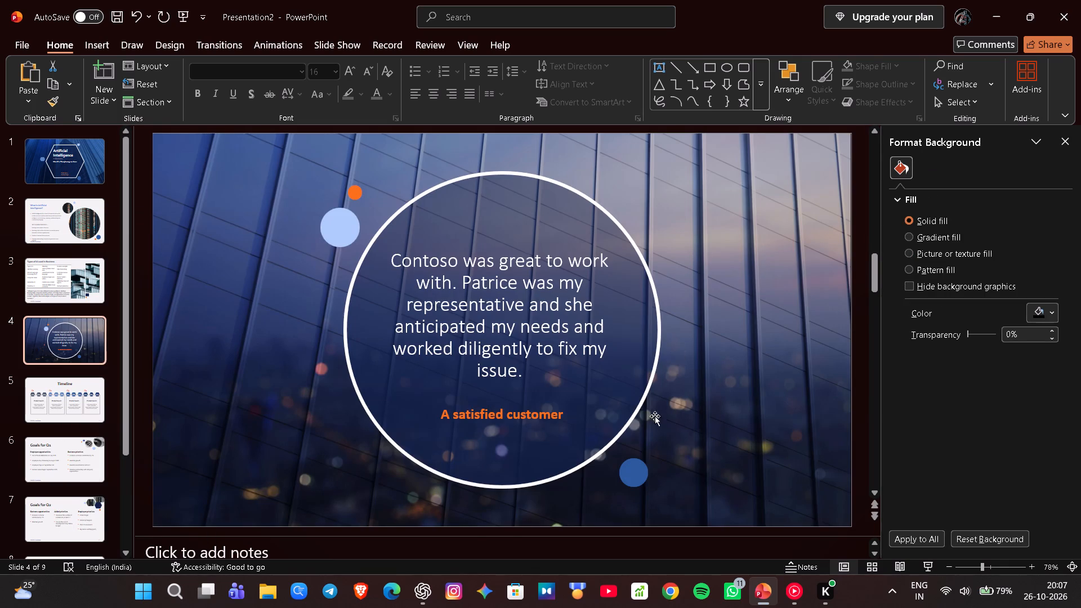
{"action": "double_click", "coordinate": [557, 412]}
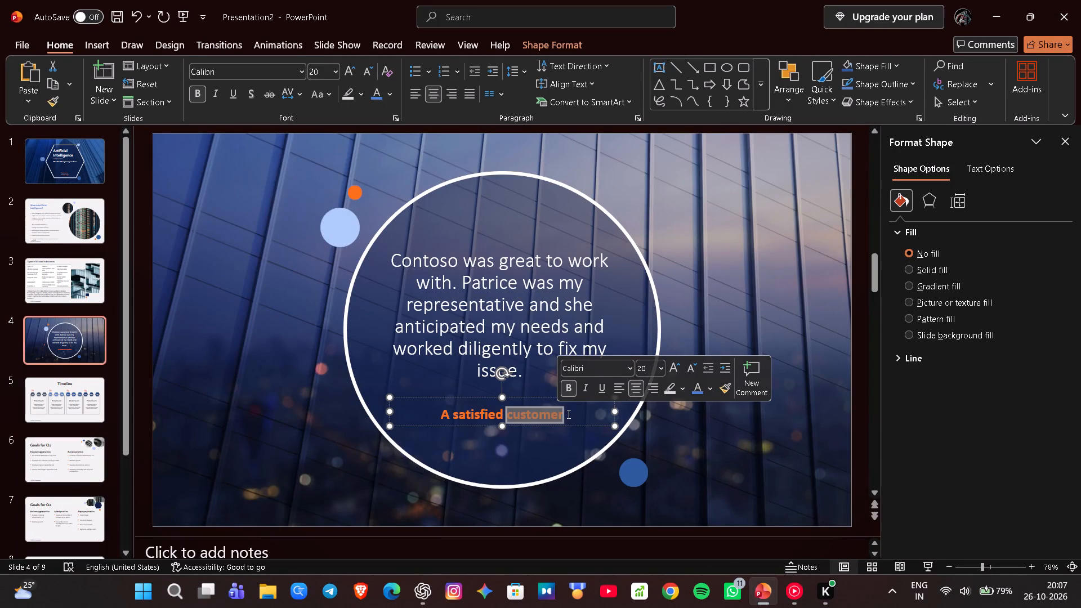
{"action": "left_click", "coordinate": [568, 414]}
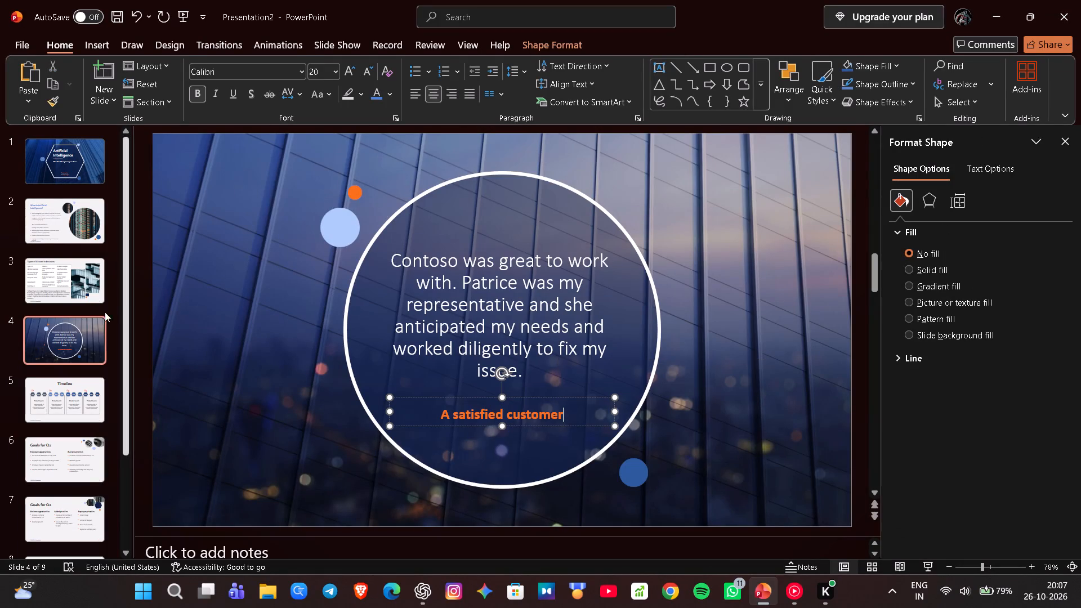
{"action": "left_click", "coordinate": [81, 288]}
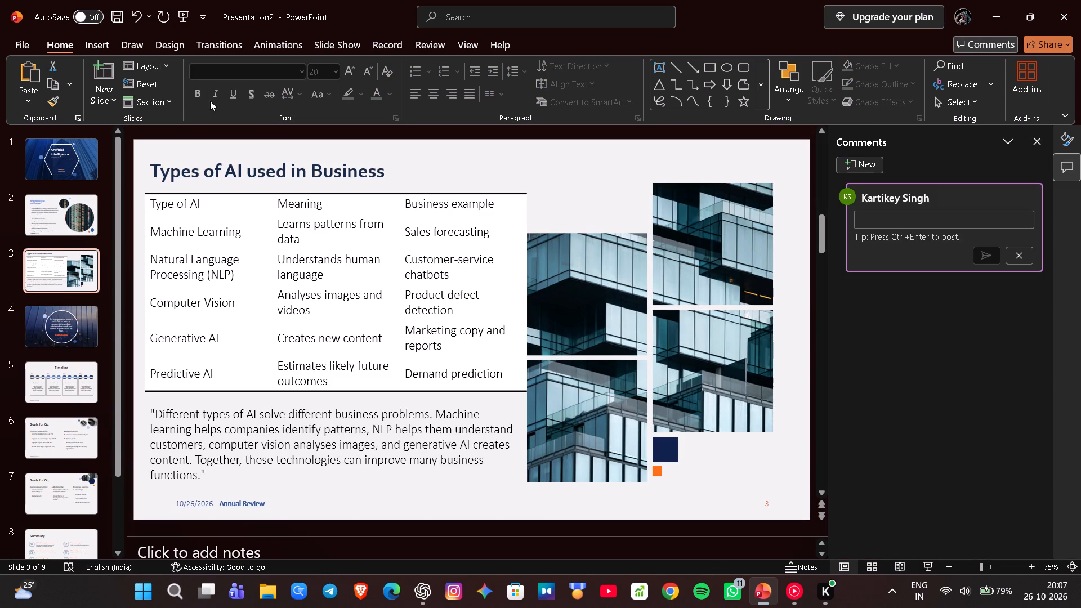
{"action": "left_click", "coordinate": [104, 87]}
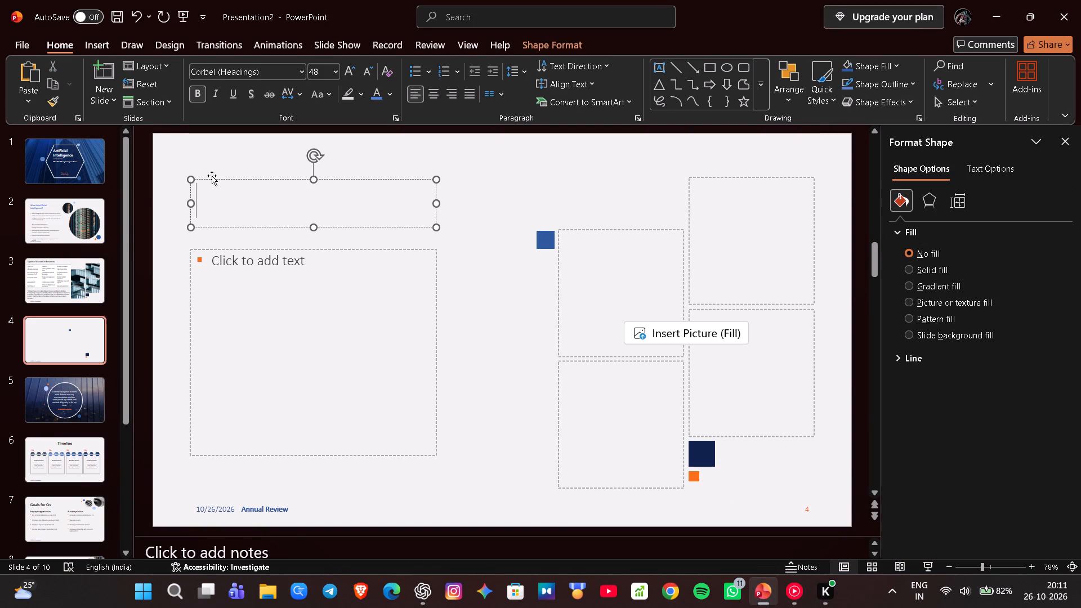
{"action": "left_click", "coordinate": [330, 68]}
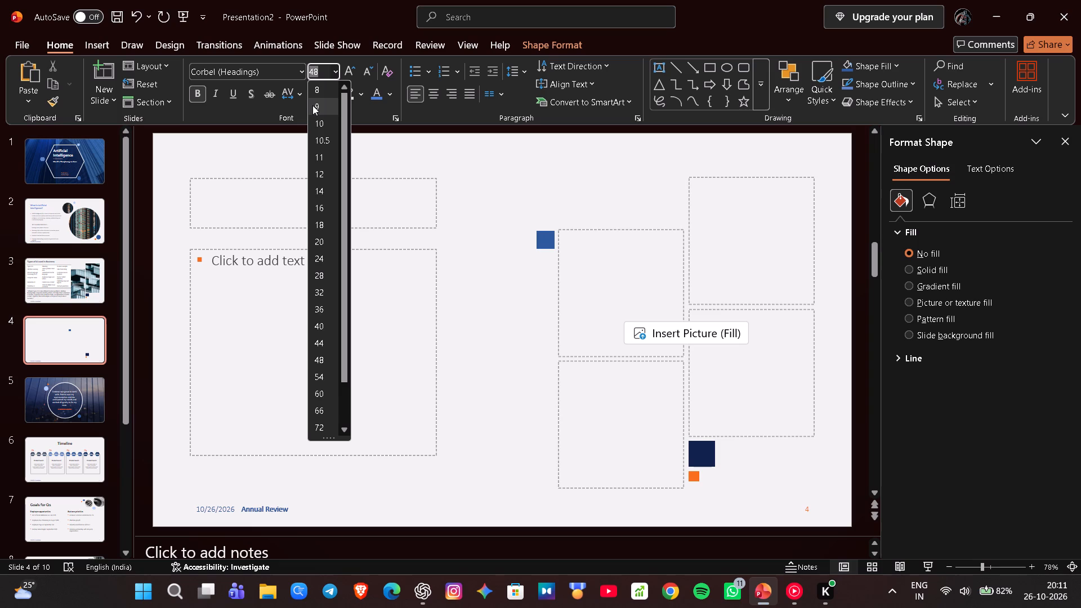
{"action": "left_click", "coordinate": [346, 159]}
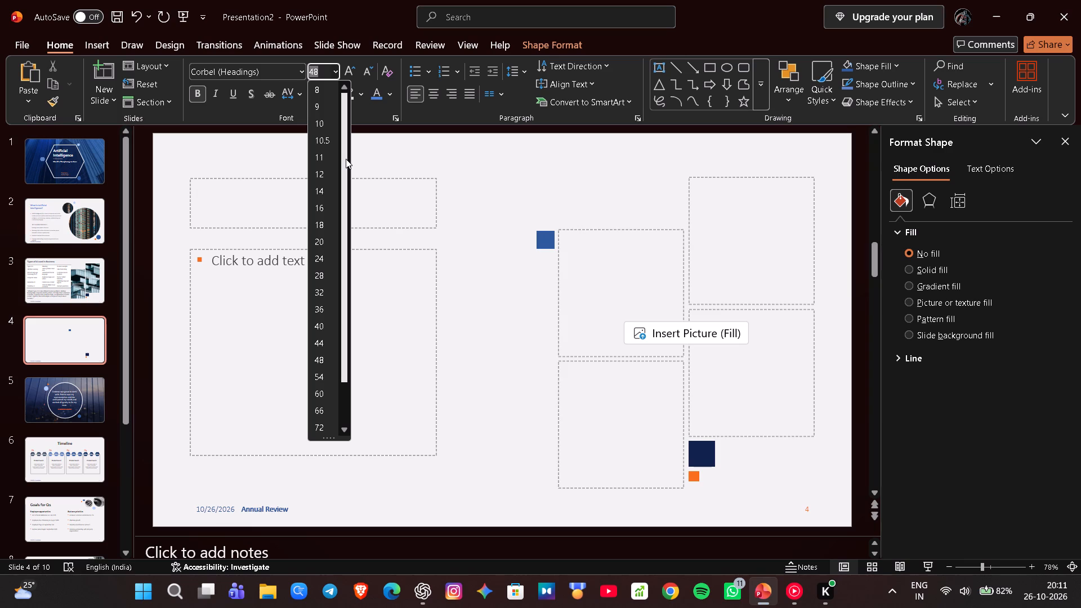
{"action": "left_click_drag", "start_coordinate": [345, 157], "coordinate": [352, 182]}
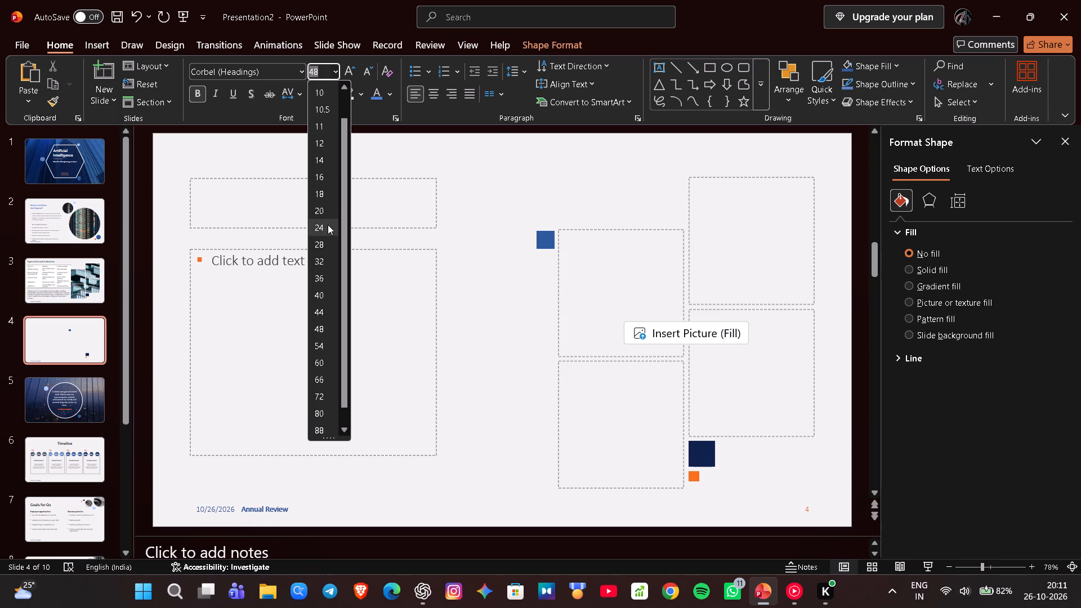
{"action": "left_click", "coordinate": [328, 225]}
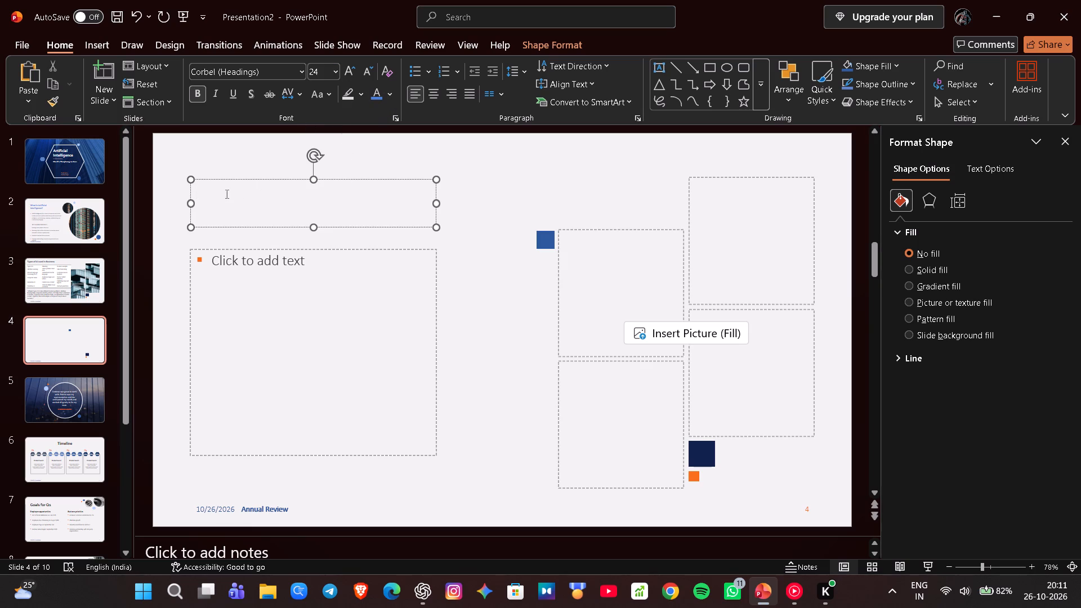
{"action": "left_click", "coordinate": [202, 190]}
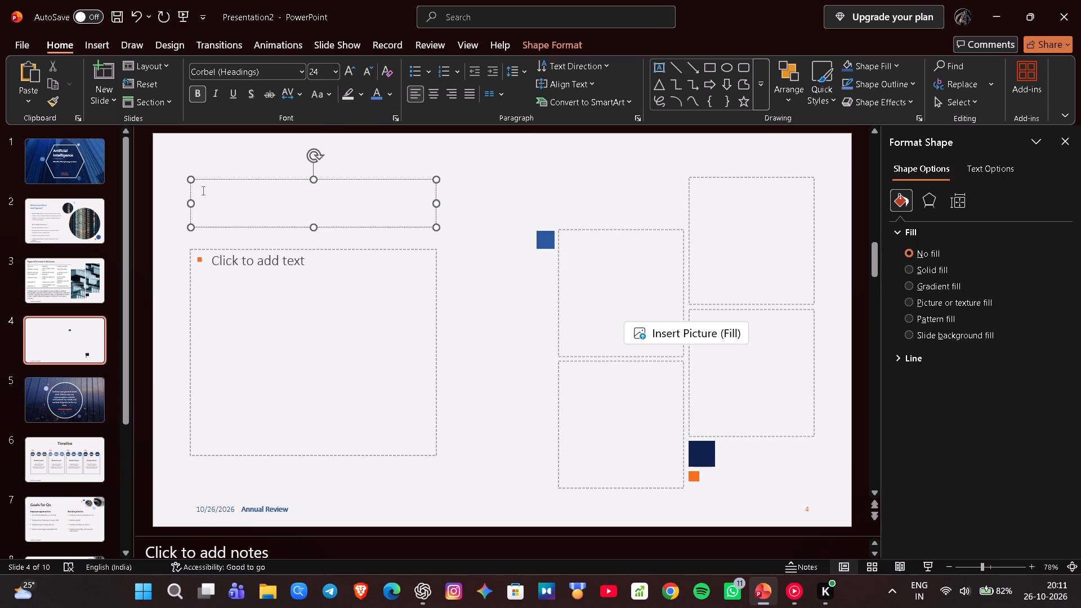
{"action": "left_click", "coordinate": [202, 190]}
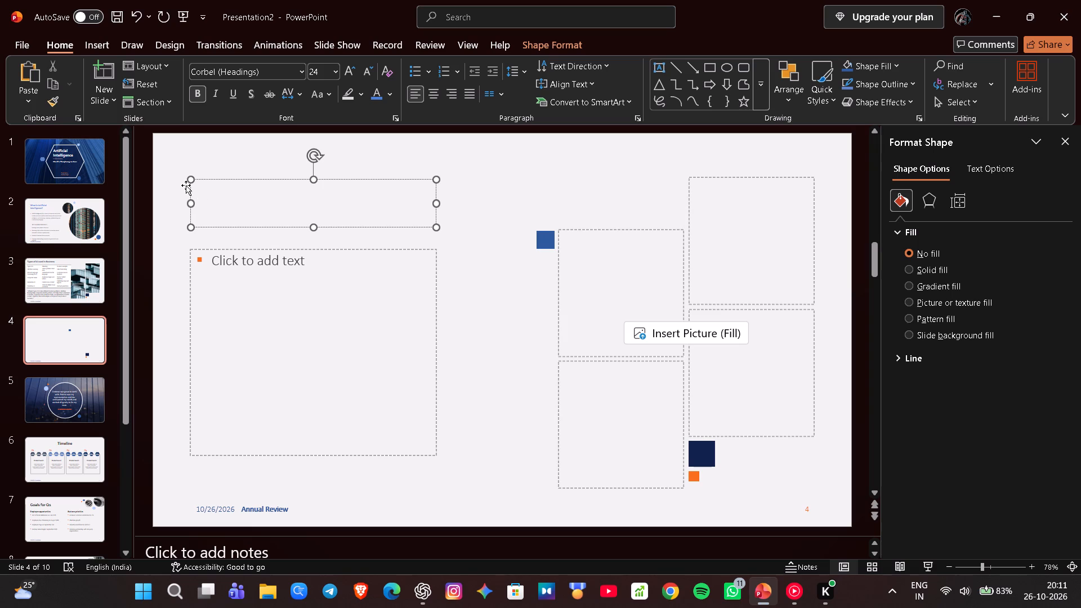
{"action": "right_click", "coordinate": [199, 189]}
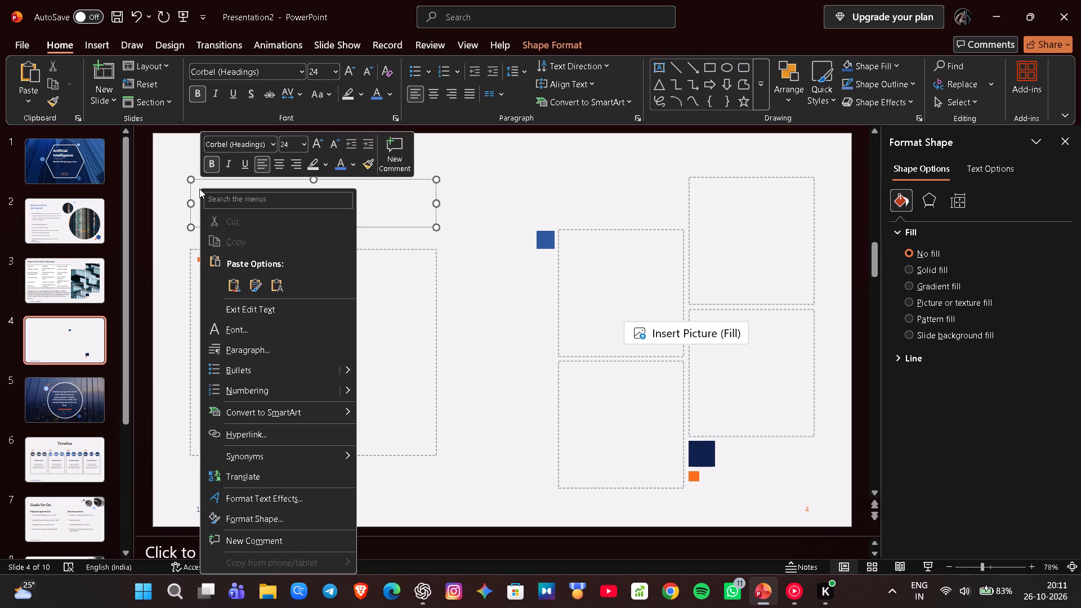
{"action": "left_click", "coordinate": [237, 281]}
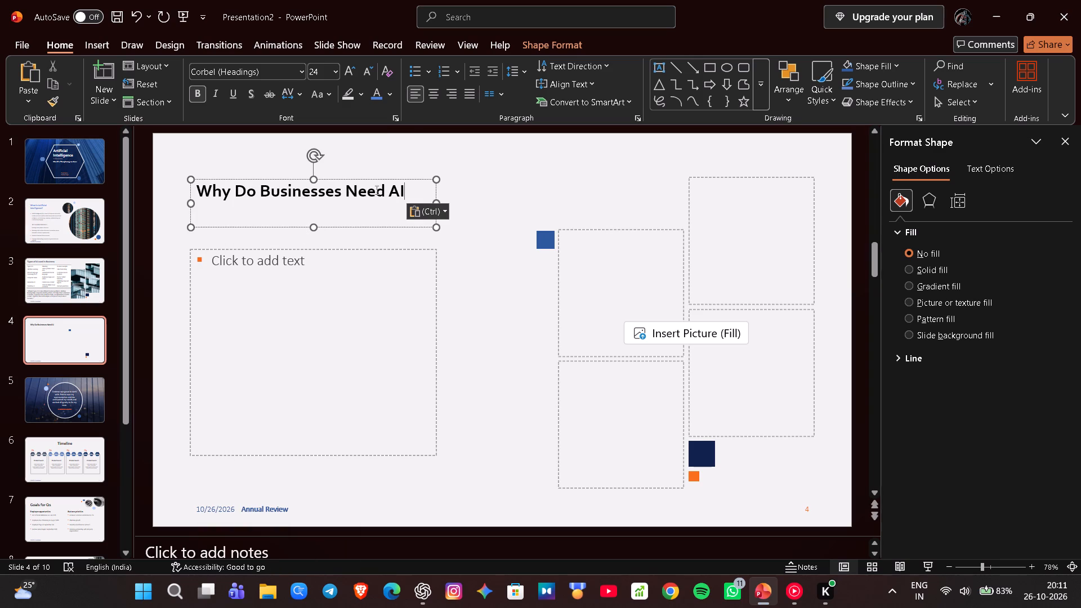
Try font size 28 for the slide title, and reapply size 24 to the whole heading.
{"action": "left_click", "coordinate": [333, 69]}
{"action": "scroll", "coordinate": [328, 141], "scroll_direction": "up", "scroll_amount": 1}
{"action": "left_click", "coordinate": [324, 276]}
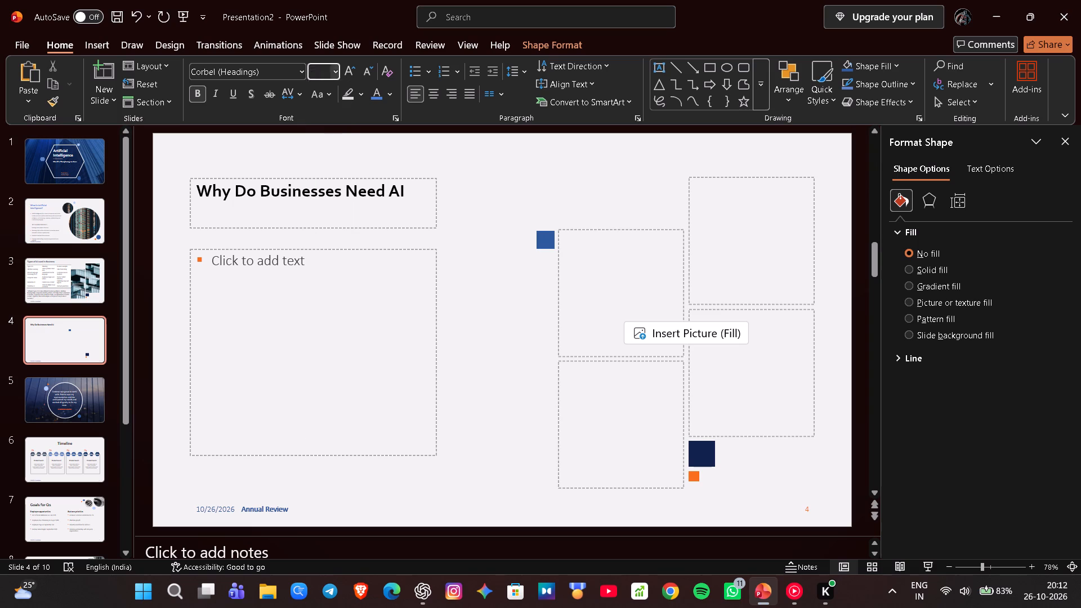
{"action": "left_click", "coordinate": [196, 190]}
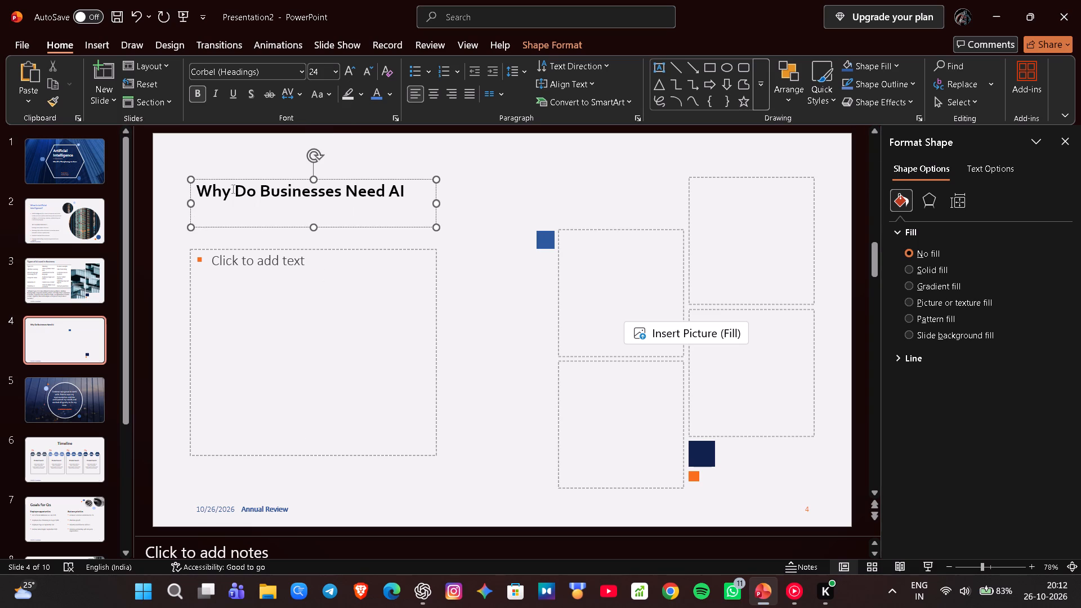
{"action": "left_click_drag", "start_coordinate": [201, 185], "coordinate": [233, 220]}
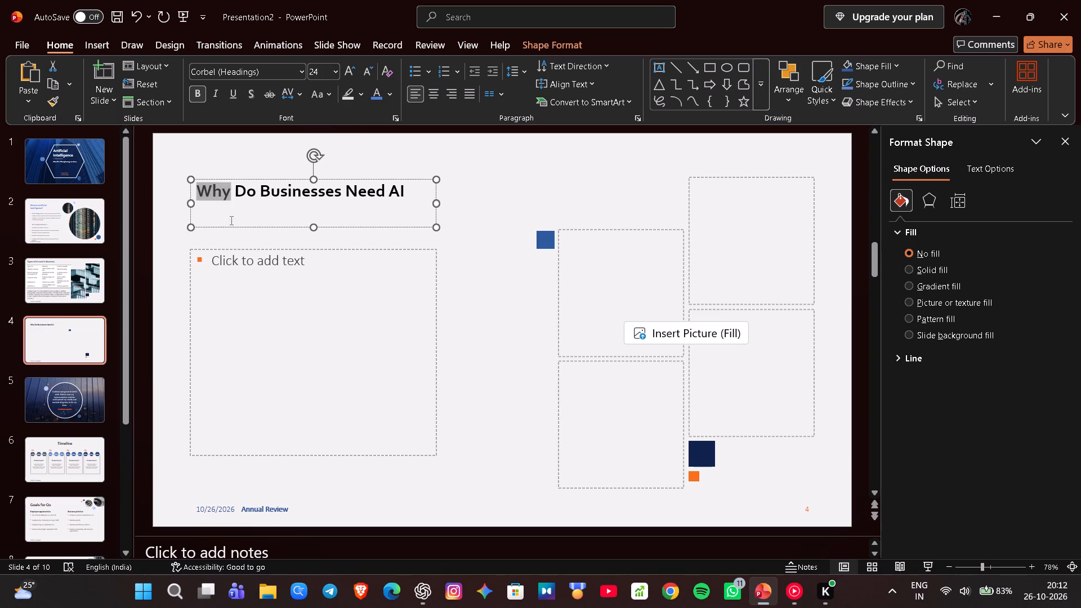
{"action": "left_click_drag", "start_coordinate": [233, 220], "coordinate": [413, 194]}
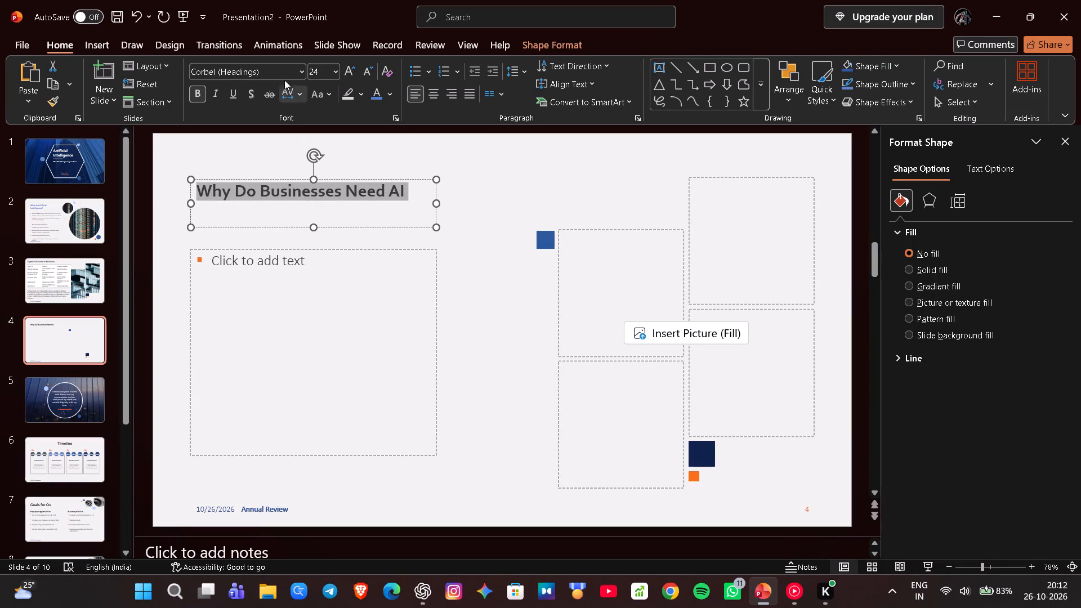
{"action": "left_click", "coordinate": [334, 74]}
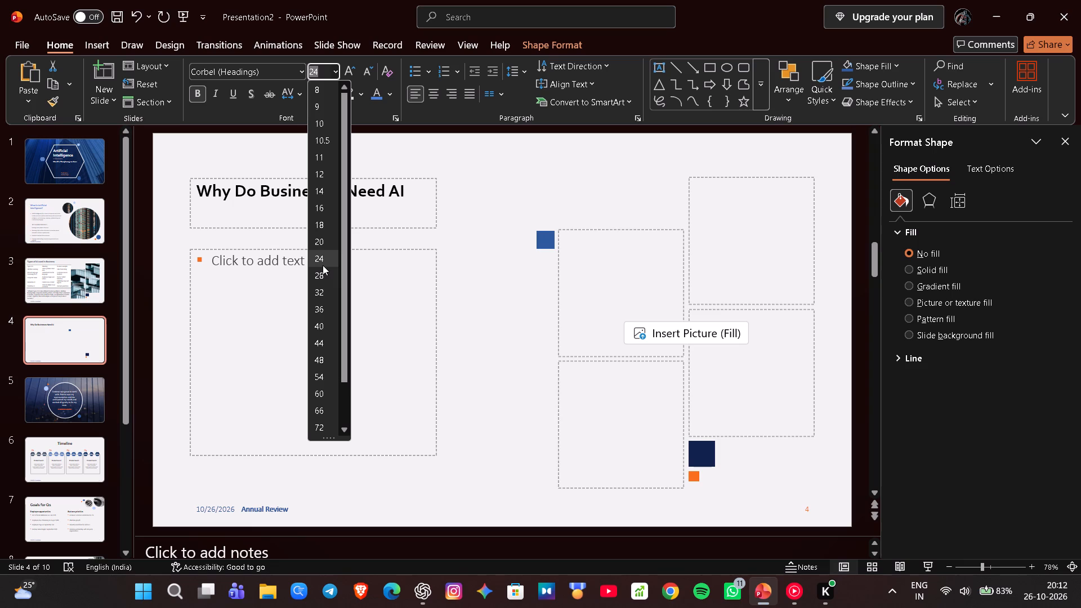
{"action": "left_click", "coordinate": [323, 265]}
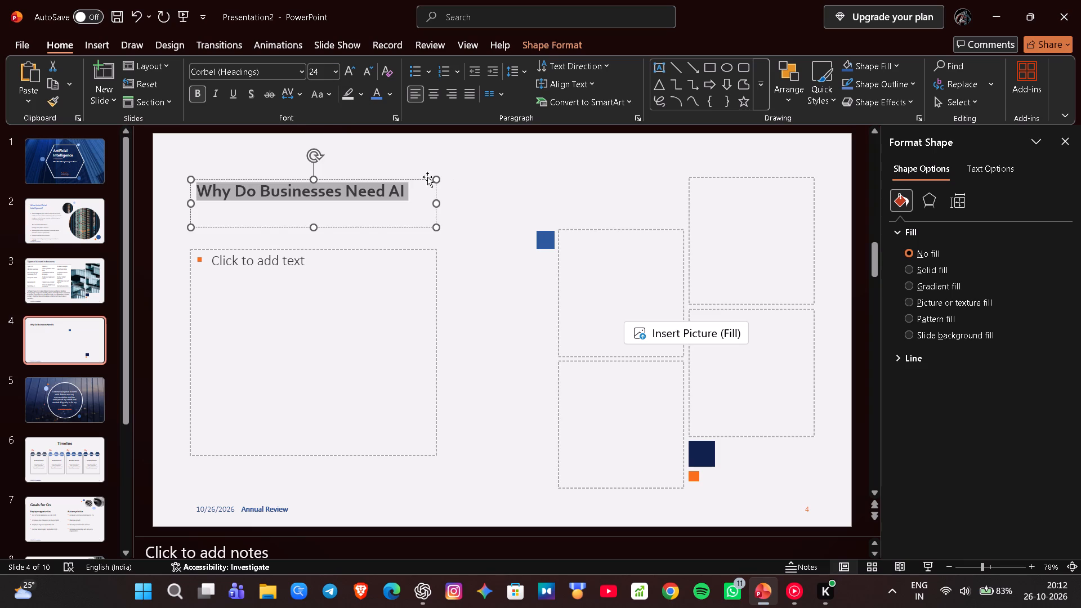
Add a space and a question mark to the end of the title so it reads "Why Do Businesses Need AI ?".
{"action": "left_click", "coordinate": [408, 187]}
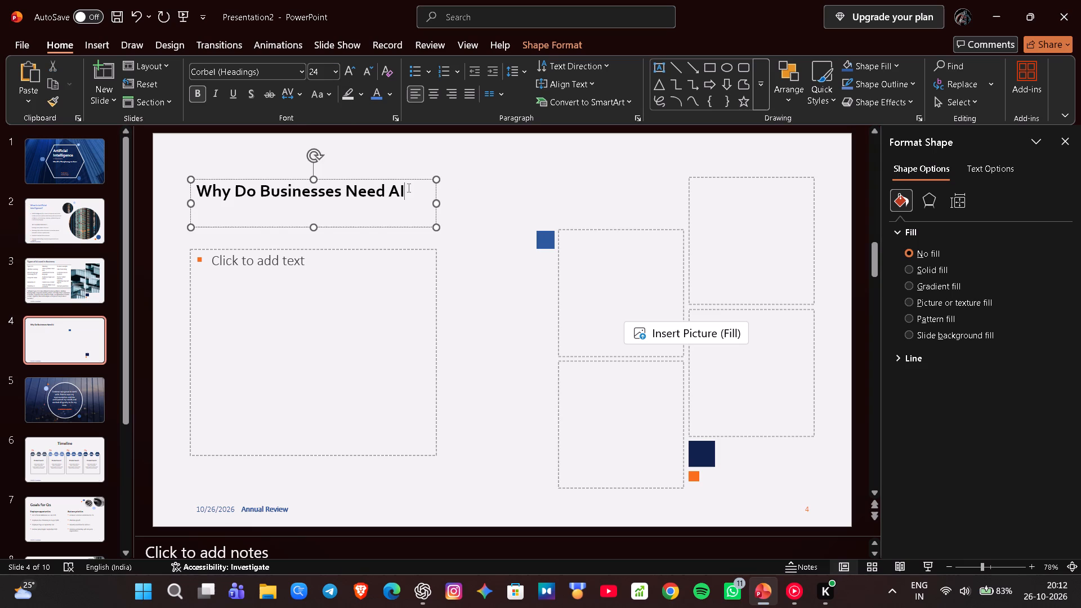
{"action": "key", "text": "space"}
{"action": "key", "text": "shift+question"}
Shrink the title box to the height of one text line and move it to the slide's top-left corner.
{"action": "left_click_drag", "start_coordinate": [312, 224], "coordinate": [314, 207]}
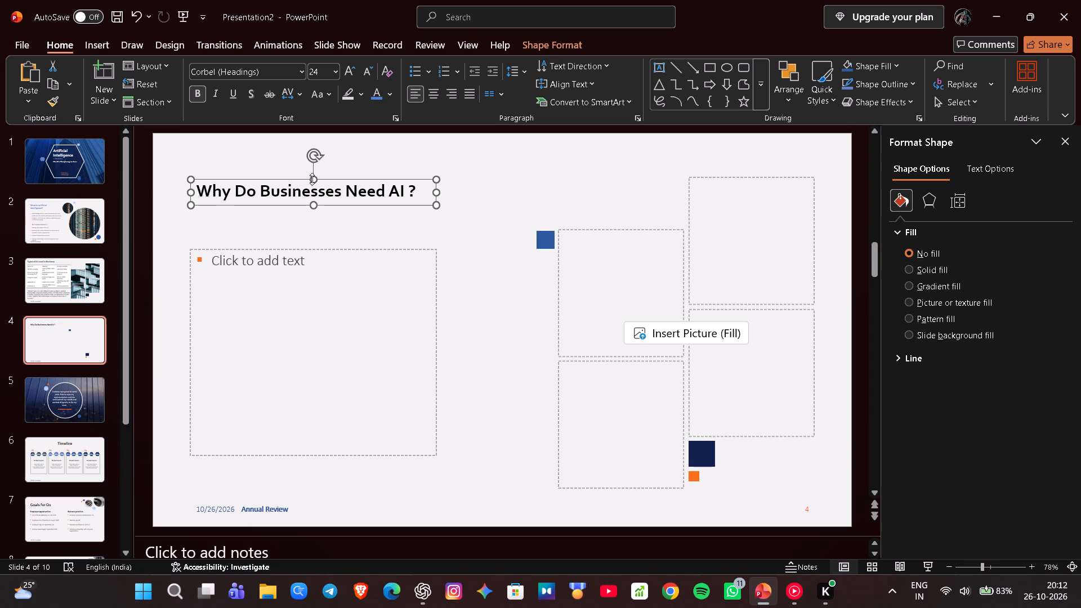
{"action": "left_click_drag", "start_coordinate": [306, 180], "coordinate": [277, 144]}
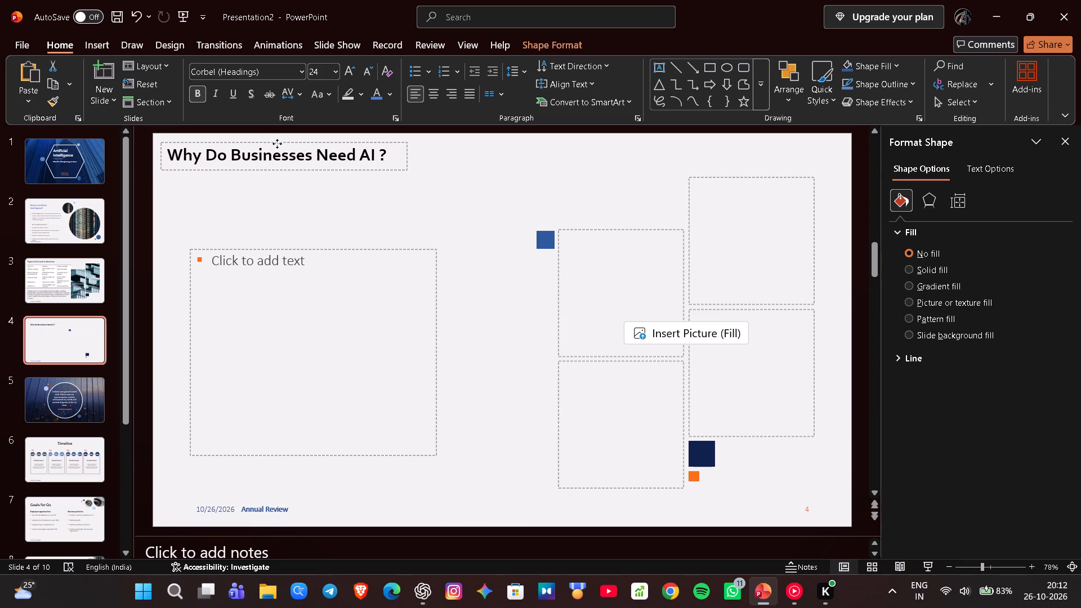
{"action": "left_click_drag", "start_coordinate": [277, 144], "coordinate": [277, 137]}
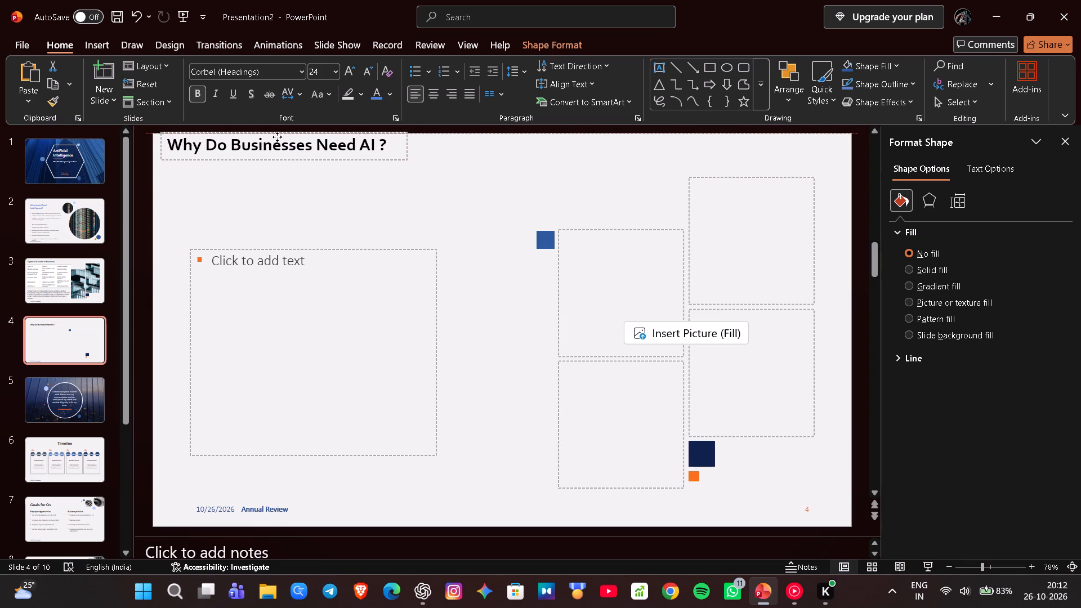
{"action": "left_click_drag", "start_coordinate": [277, 137], "coordinate": [276, 140]}
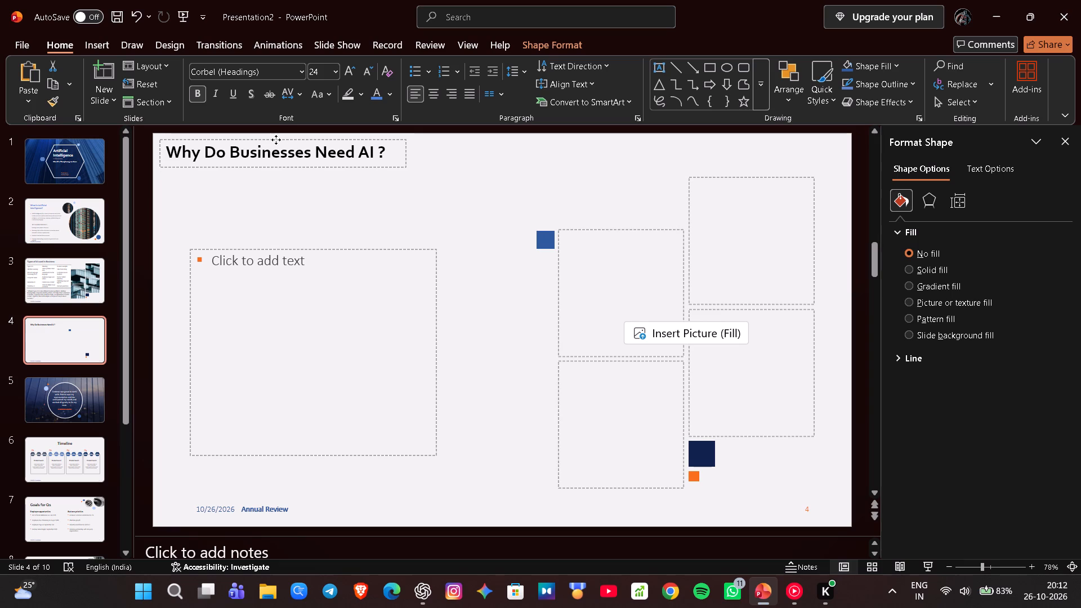
{"action": "left_click_drag", "start_coordinate": [276, 140], "coordinate": [275, 141]}
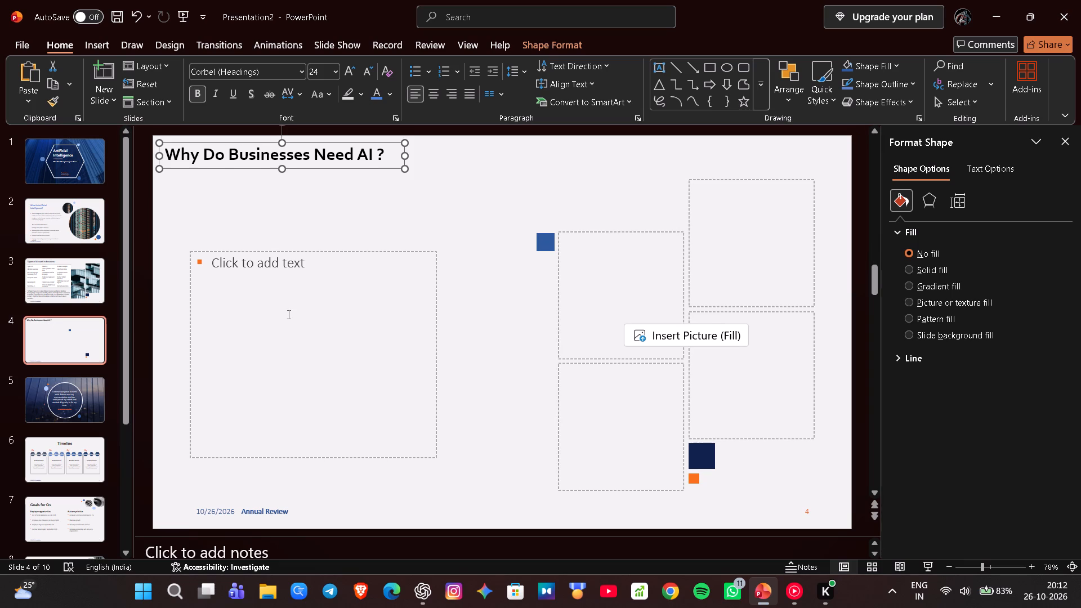
{"action": "left_click", "coordinate": [288, 313]}
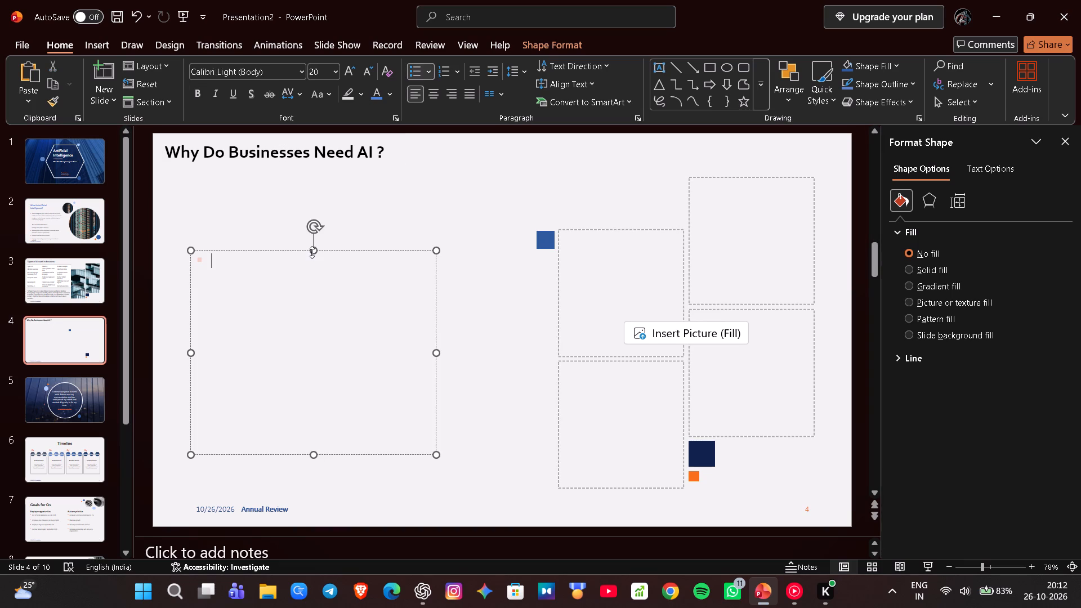
{"action": "left_click_drag", "start_coordinate": [312, 252], "coordinate": [295, 178]}
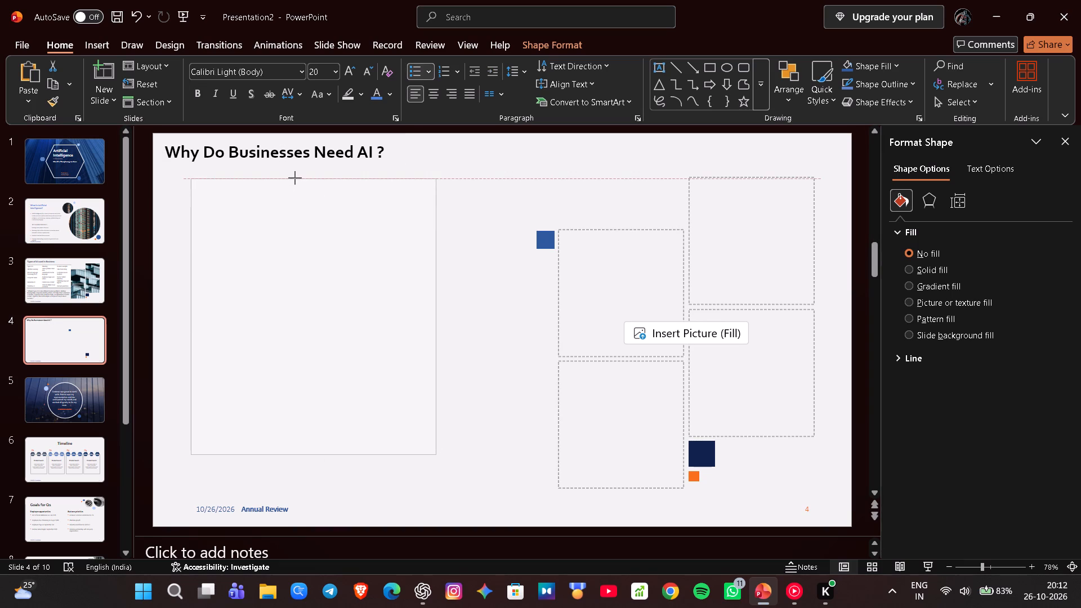
{"action": "left_click_drag", "start_coordinate": [295, 178], "coordinate": [294, 166]}
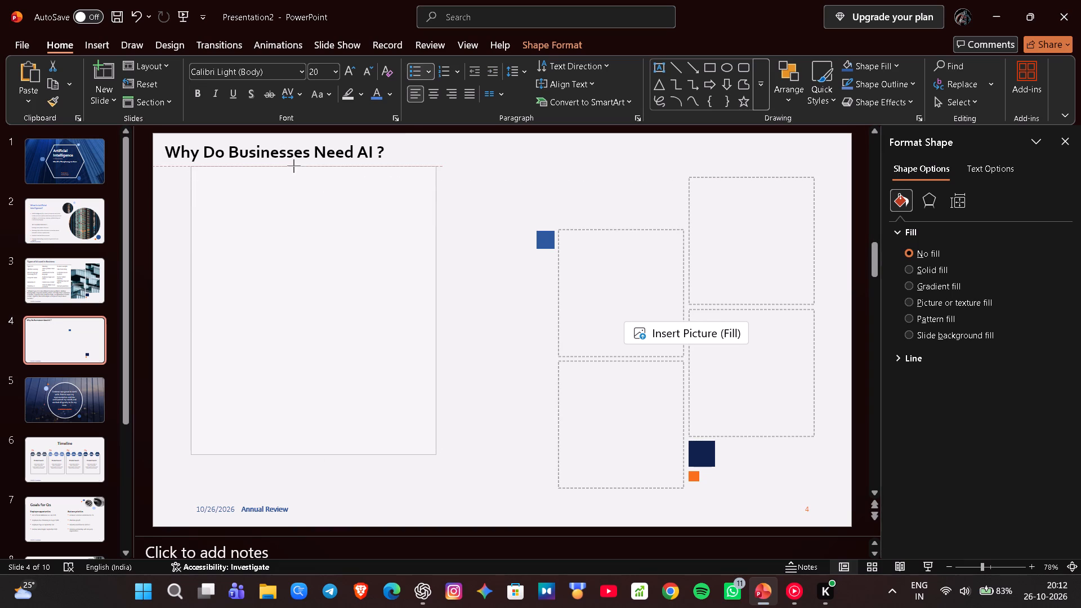
{"action": "left_click_drag", "start_coordinate": [294, 166], "coordinate": [294, 173]}
{"action": "left_click_drag", "start_coordinate": [294, 173], "coordinate": [293, 175]}
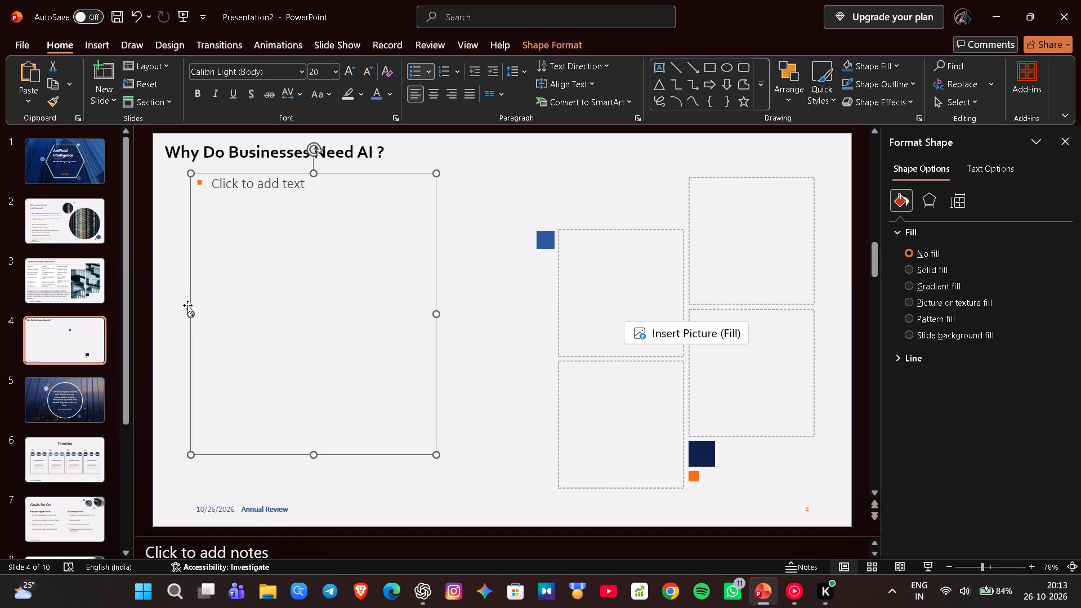
{"action": "left_click_drag", "start_coordinate": [187, 314], "coordinate": [169, 318]}
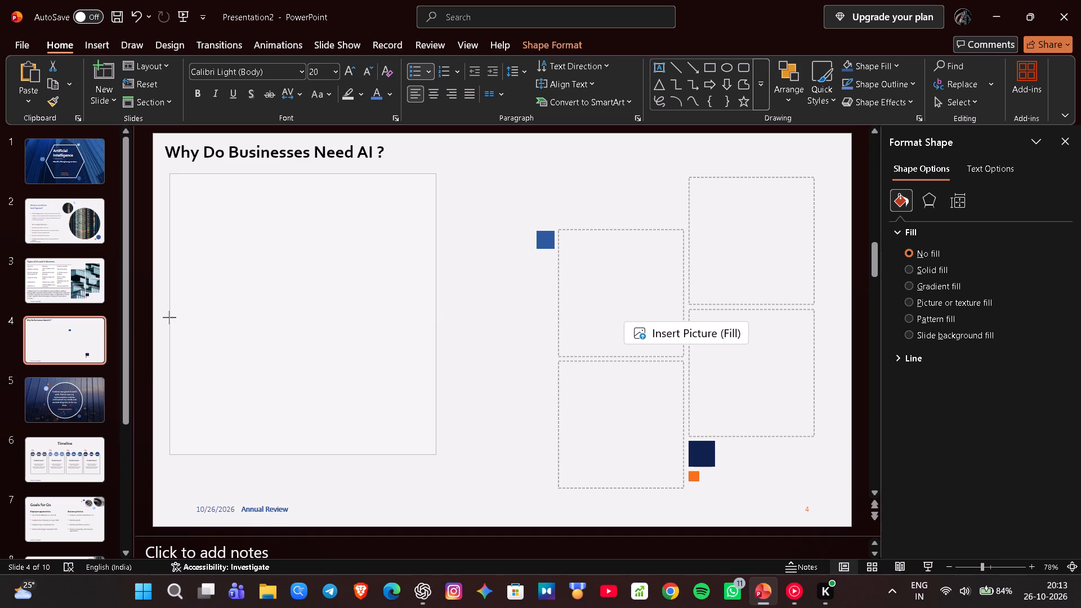
{"action": "left_click_drag", "start_coordinate": [169, 318], "coordinate": [154, 318]}
{"action": "left_click_drag", "start_coordinate": [437, 316], "coordinate": [551, 323]}
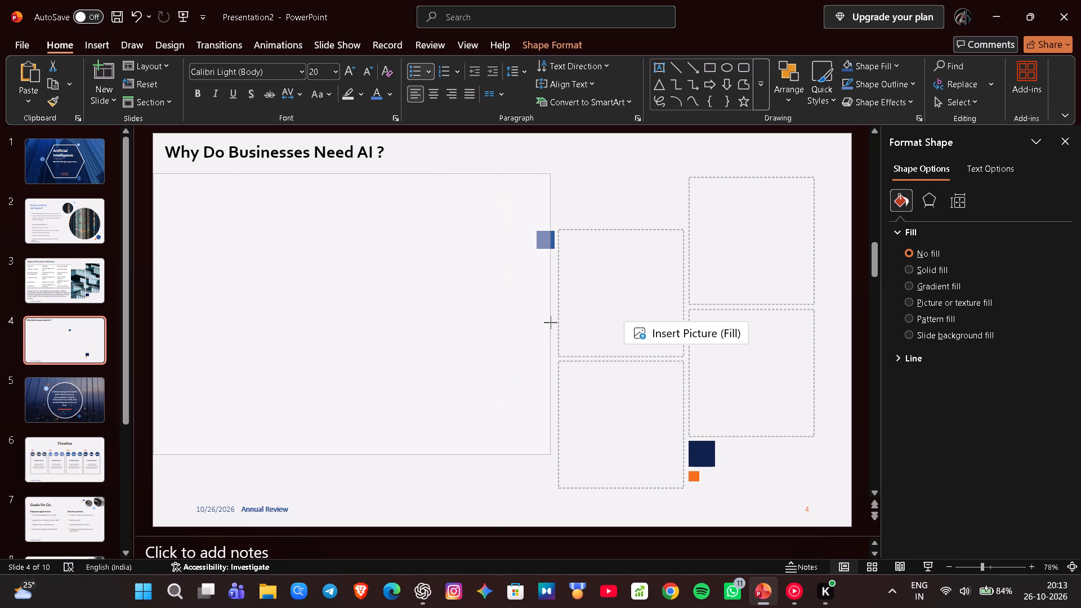
{"action": "left_click_drag", "start_coordinate": [551, 323], "coordinate": [533, 315]}
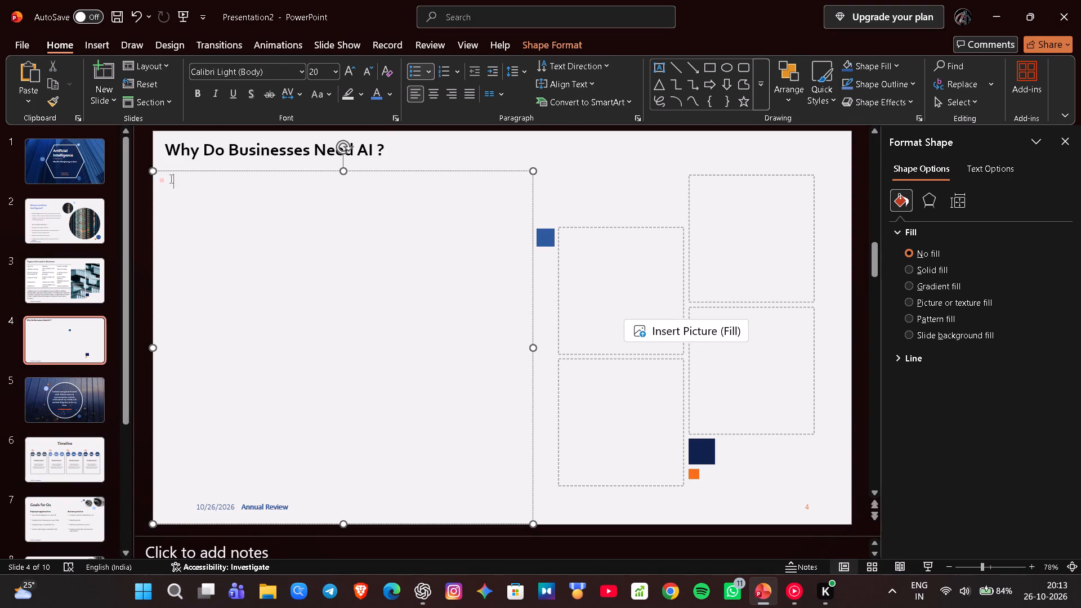
{"action": "right_click", "coordinate": [170, 178]}
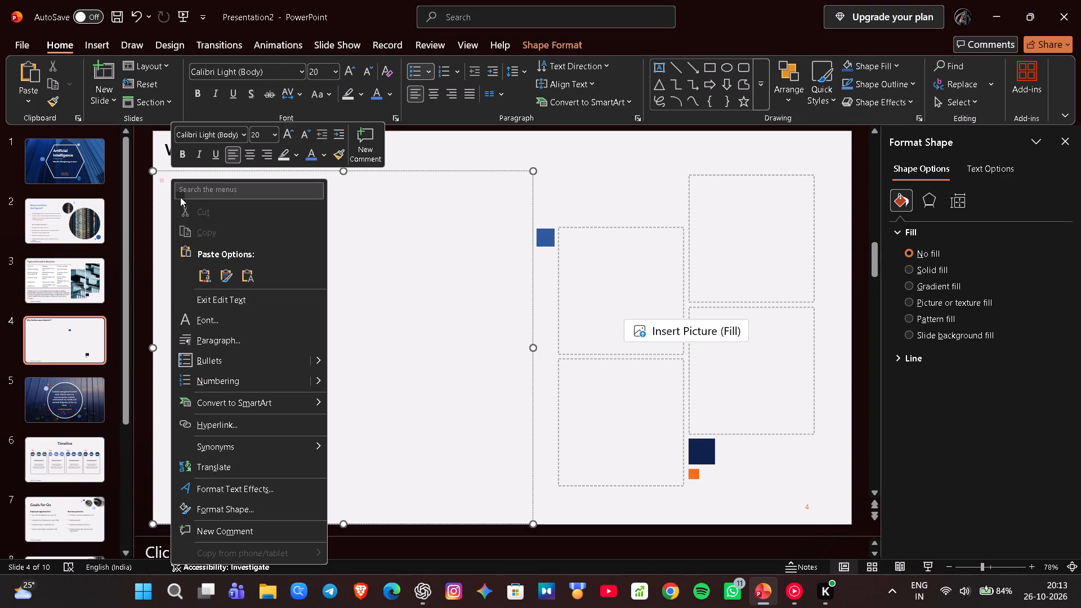
{"action": "left_click", "coordinate": [336, 71]}
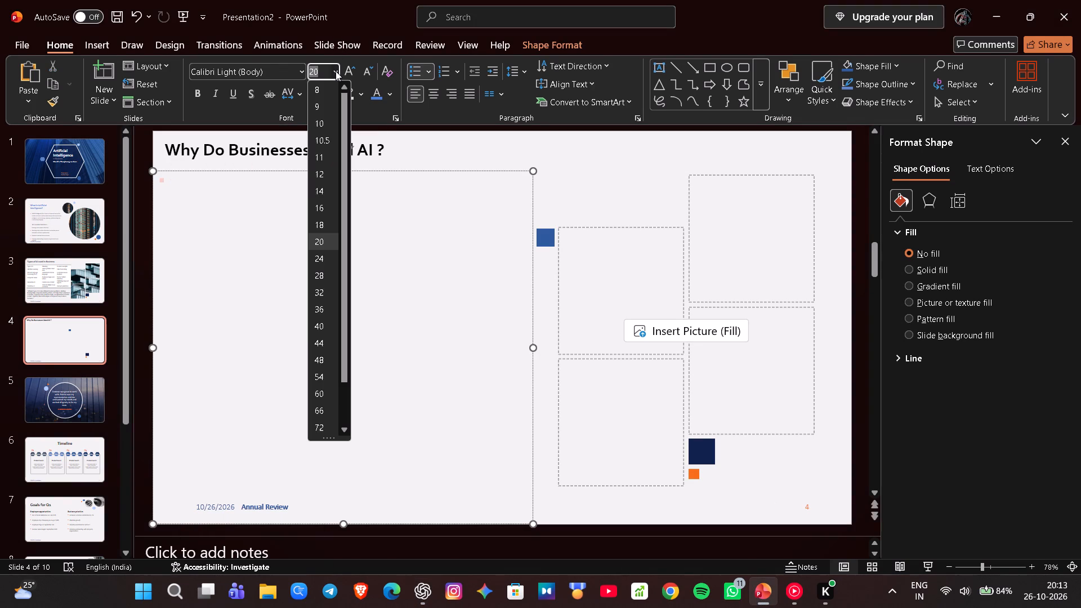
{"action": "left_click", "coordinate": [320, 222]}
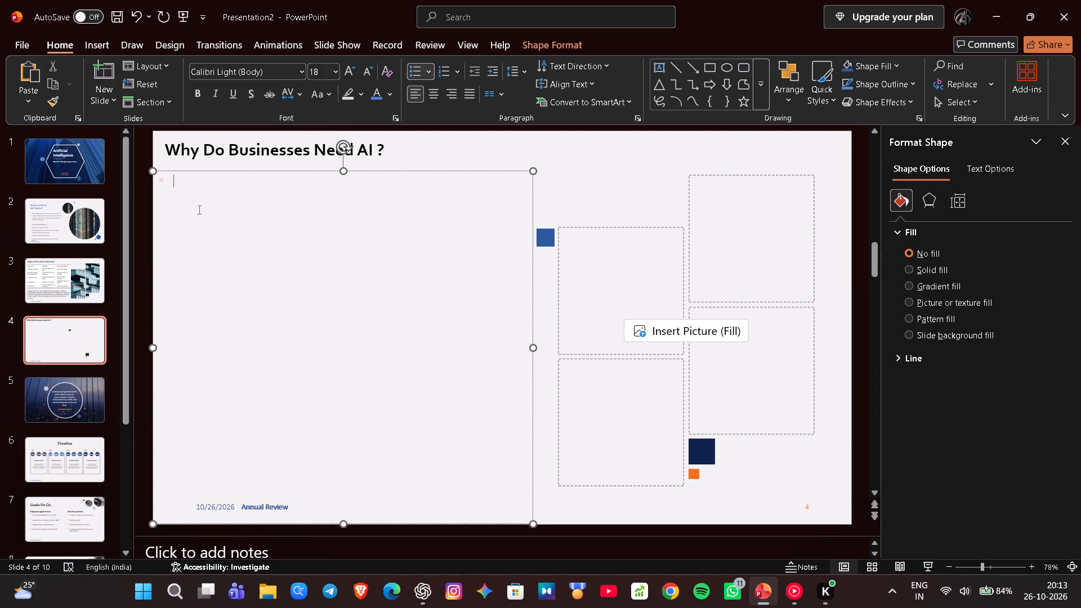
{"action": "right_click", "coordinate": [176, 180]}
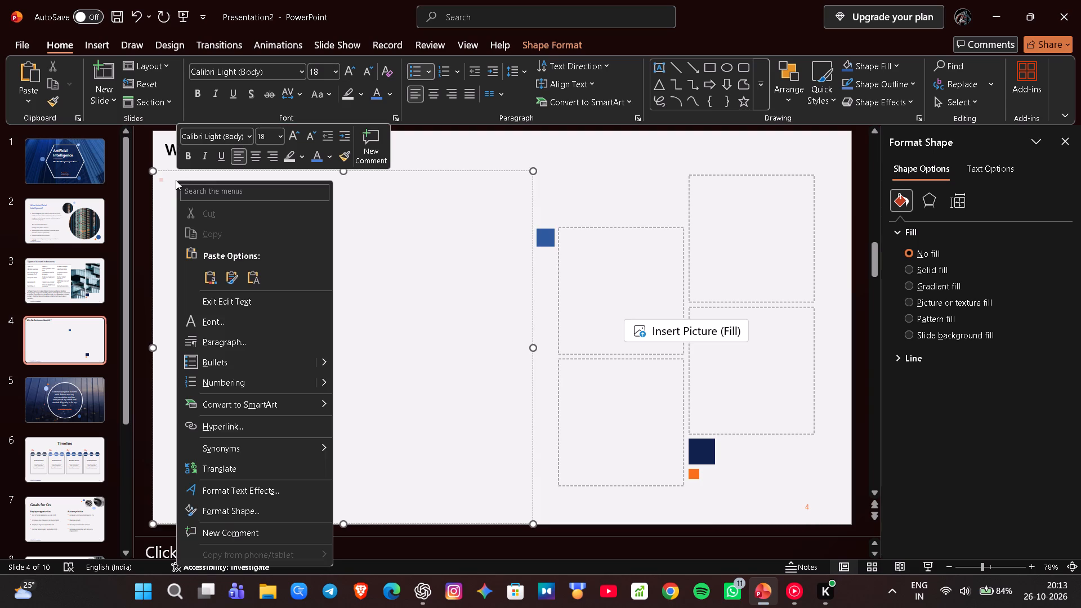
{"action": "left_click", "coordinate": [211, 272]}
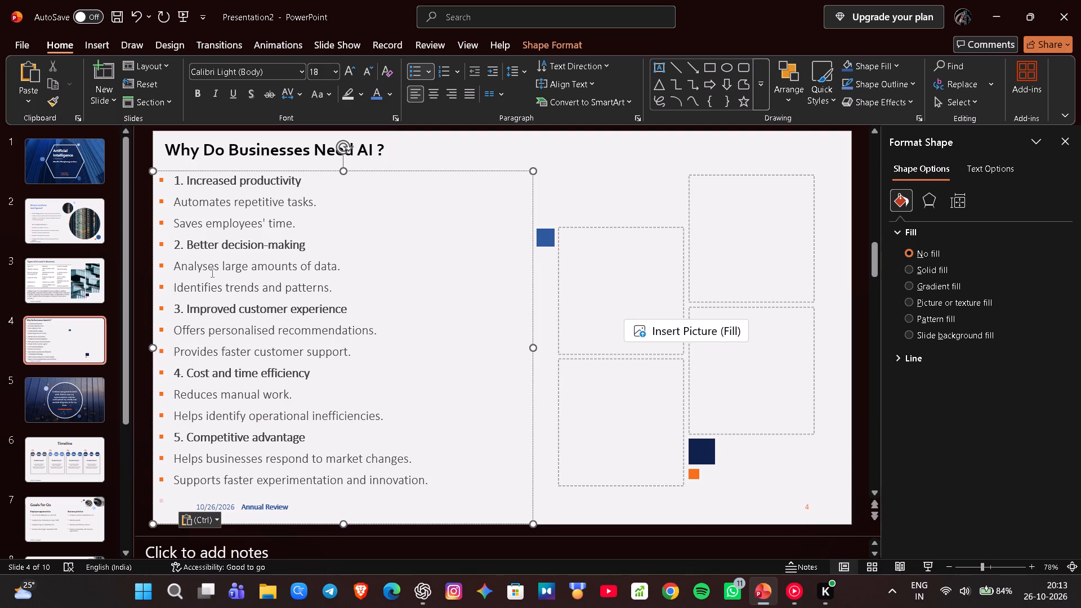
{"action": "left_click_drag", "start_coordinate": [211, 272], "coordinate": [343, 286]}
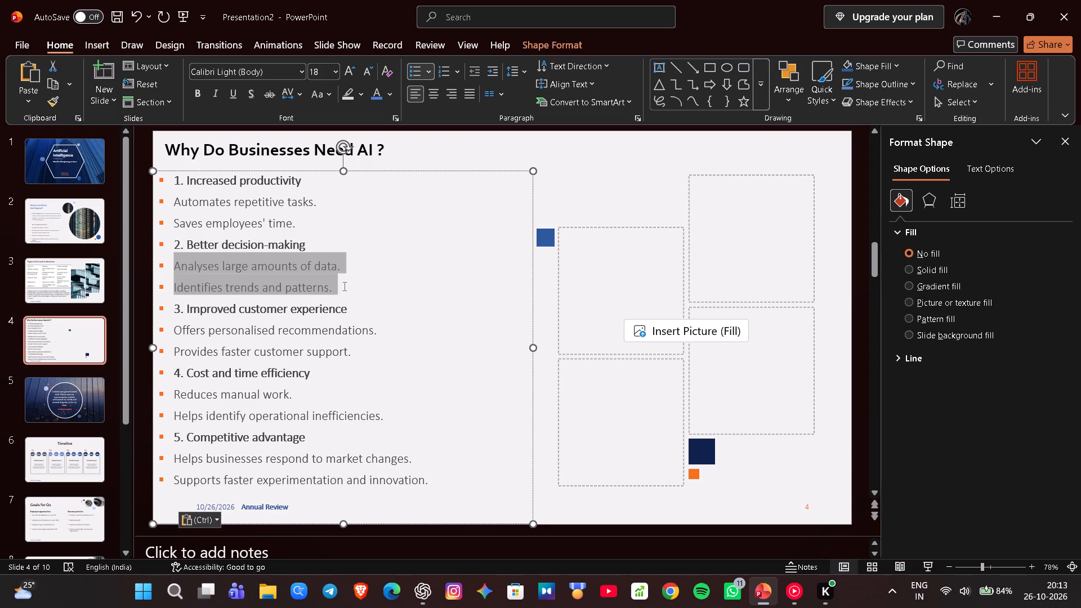
{"action": "left_click_drag", "start_coordinate": [343, 286], "coordinate": [325, 276]}
{"action": "left_click", "coordinate": [380, 196]}
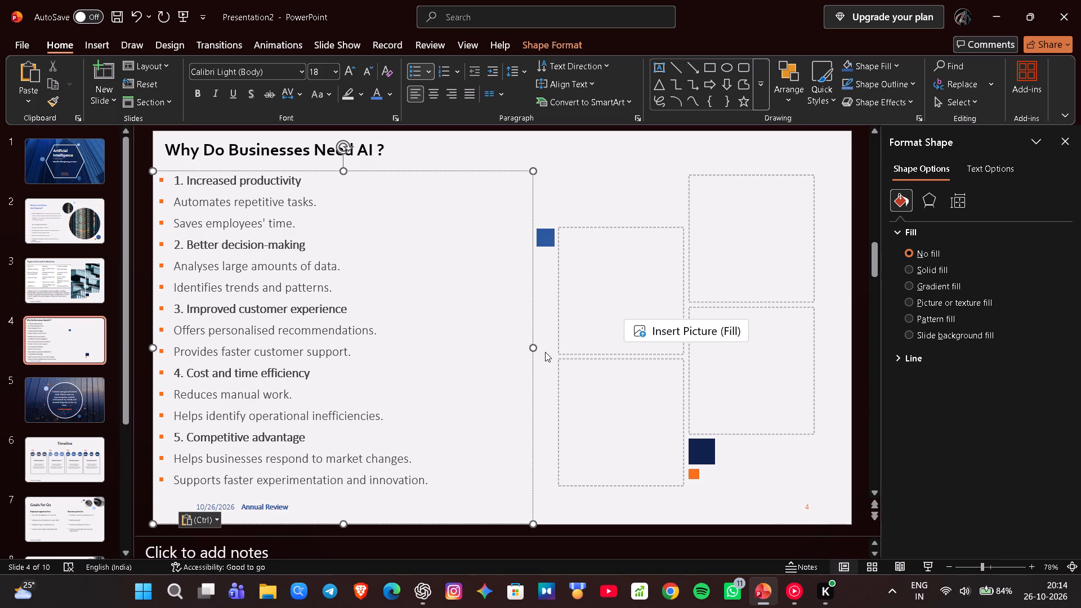
Narrow the body text box from its outer edge to just beyond its longest line, keeping every bullet on one line.
{"action": "left_click_drag", "start_coordinate": [534, 349], "coordinate": [431, 352]}
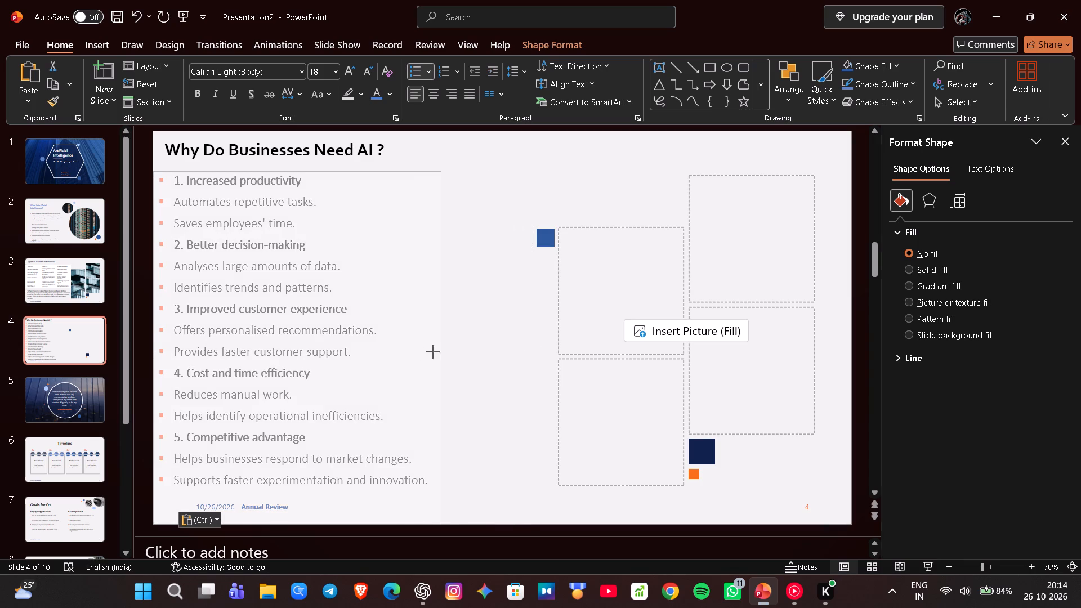
{"action": "left_click_drag", "start_coordinate": [431, 352], "coordinate": [432, 368]}
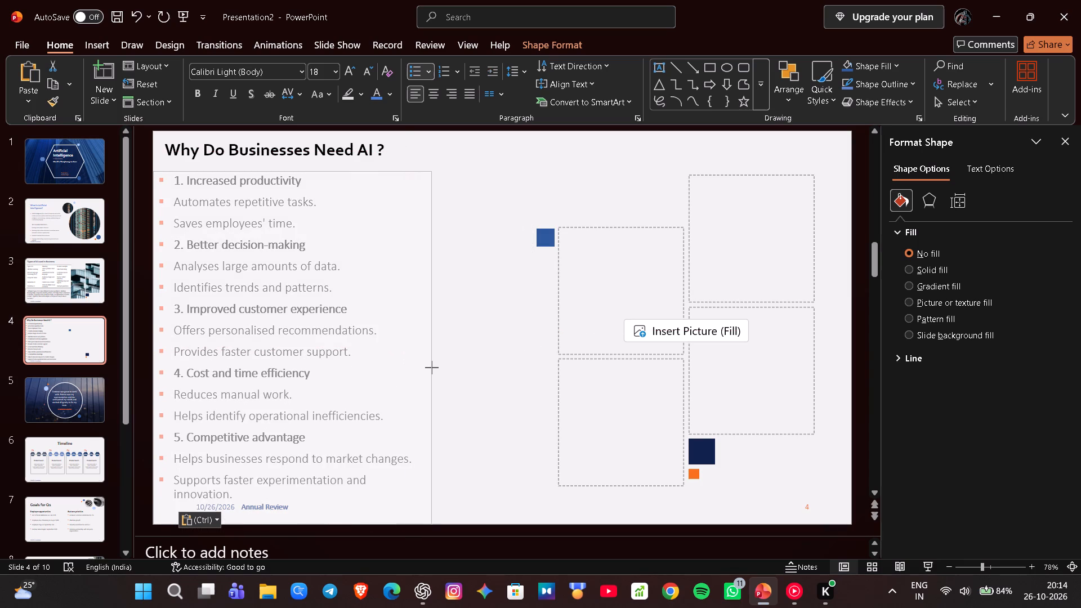
{"action": "left_click_drag", "start_coordinate": [432, 368], "coordinate": [461, 371]}
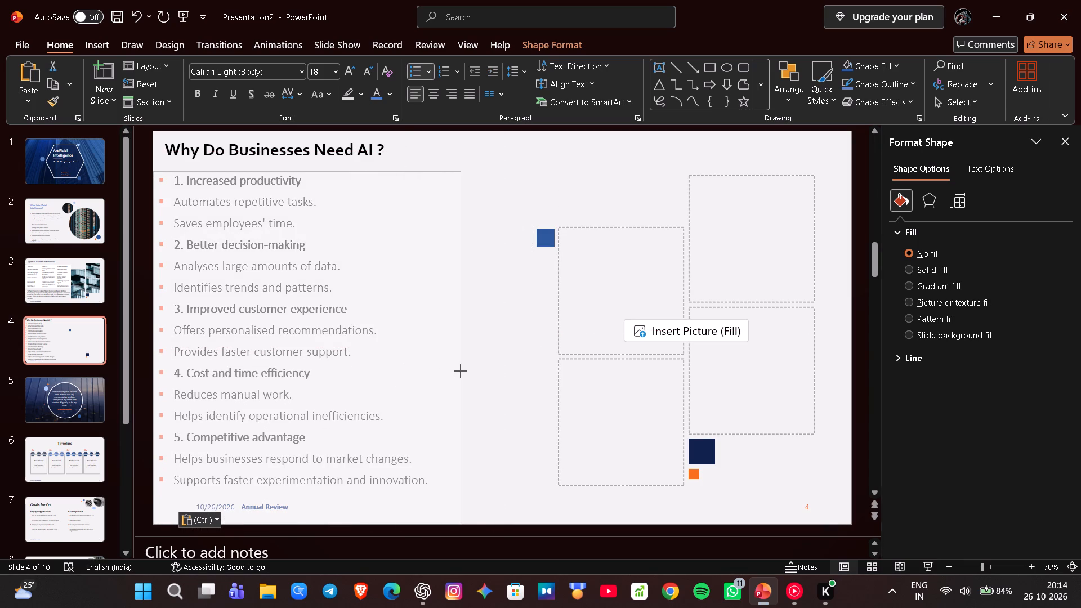
{"action": "left_click_drag", "start_coordinate": [461, 371], "coordinate": [465, 366]}
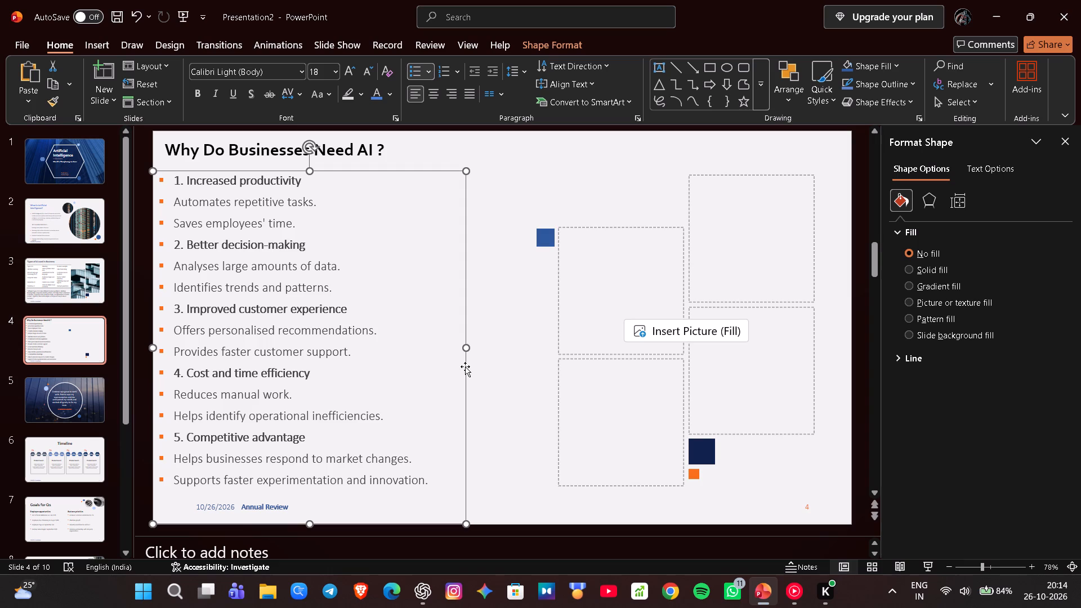
Show the picture source options for slide 4's picture placeholder.
{"action": "left_click", "coordinate": [669, 329]}
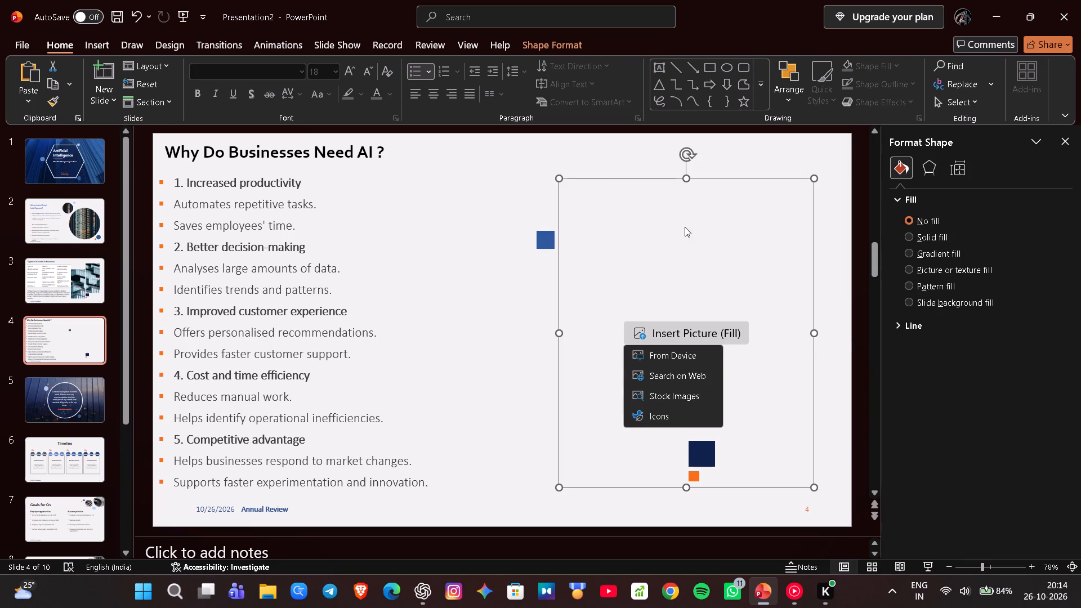
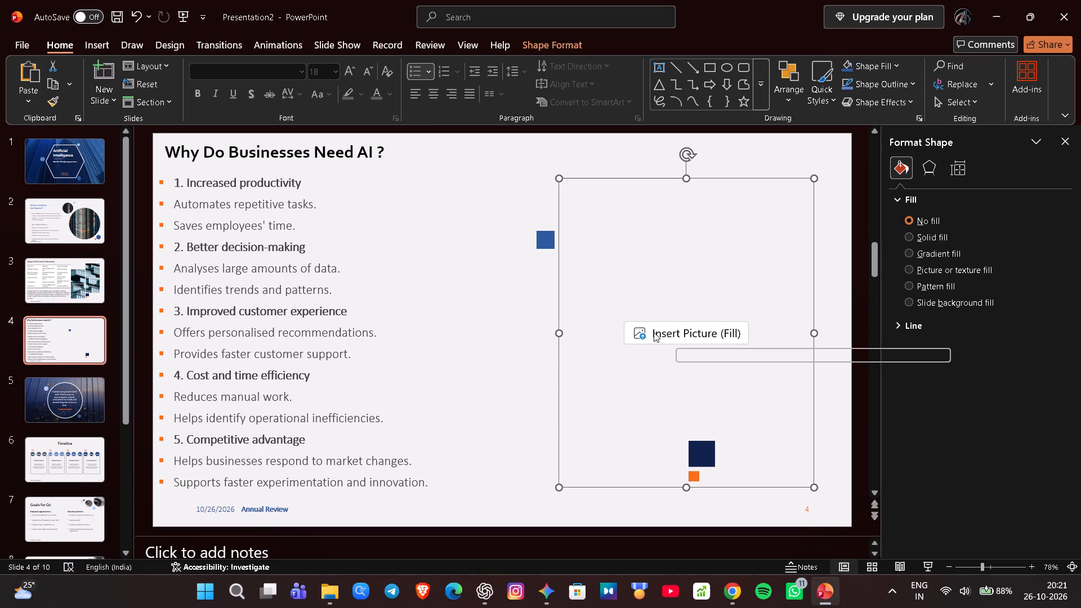
{"action": "left_click", "coordinate": [651, 332]}
{"action": "left_click", "coordinate": [655, 354]}
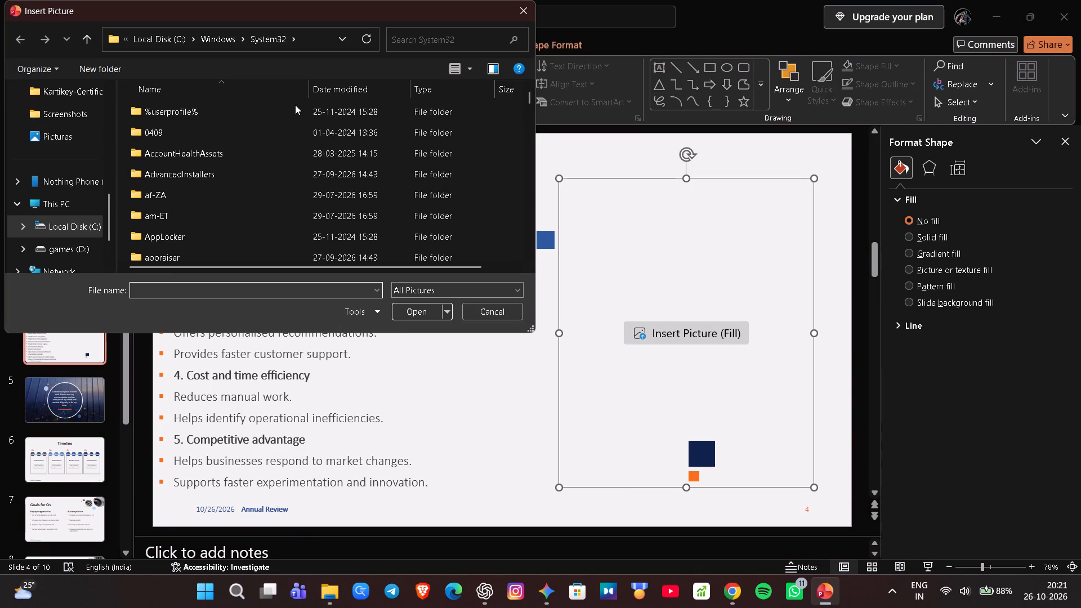
{"action": "left_click", "coordinate": [106, 192]}
{"action": "left_click", "coordinate": [106, 192]}
{"action": "left_click_drag", "start_coordinate": [106, 192], "coordinate": [109, 230]}
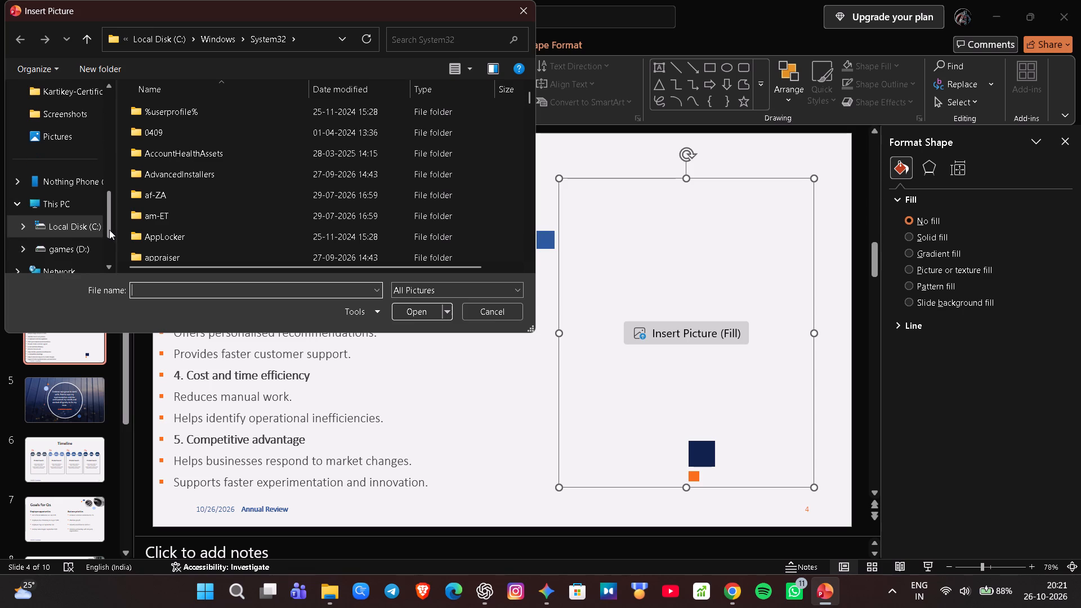
{"action": "left_click_drag", "start_coordinate": [109, 230], "coordinate": [109, 224]}
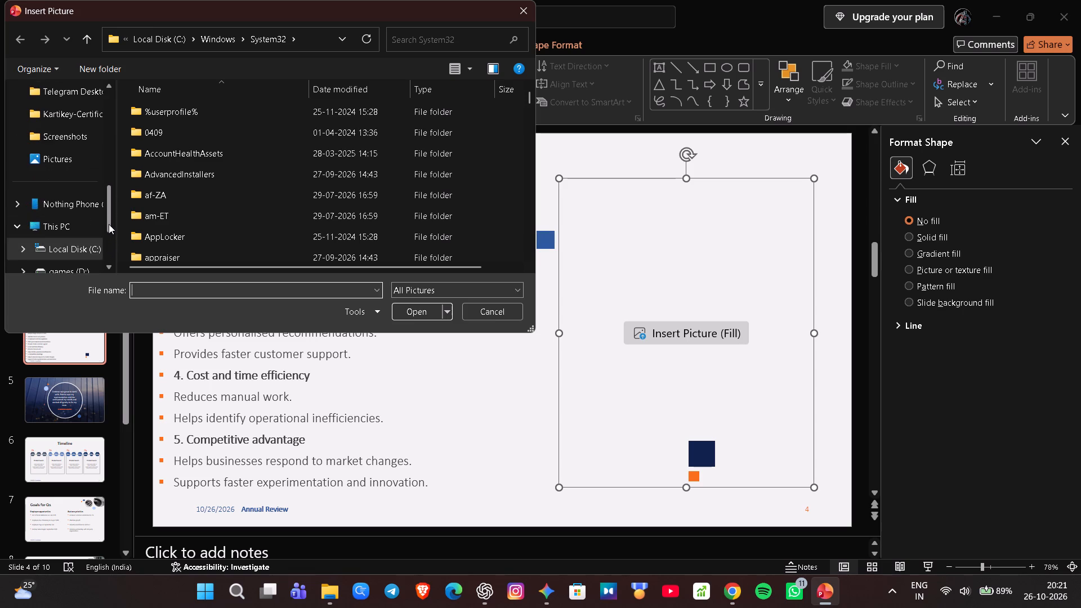
{"action": "left_click_drag", "start_coordinate": [109, 224], "coordinate": [97, 173]}
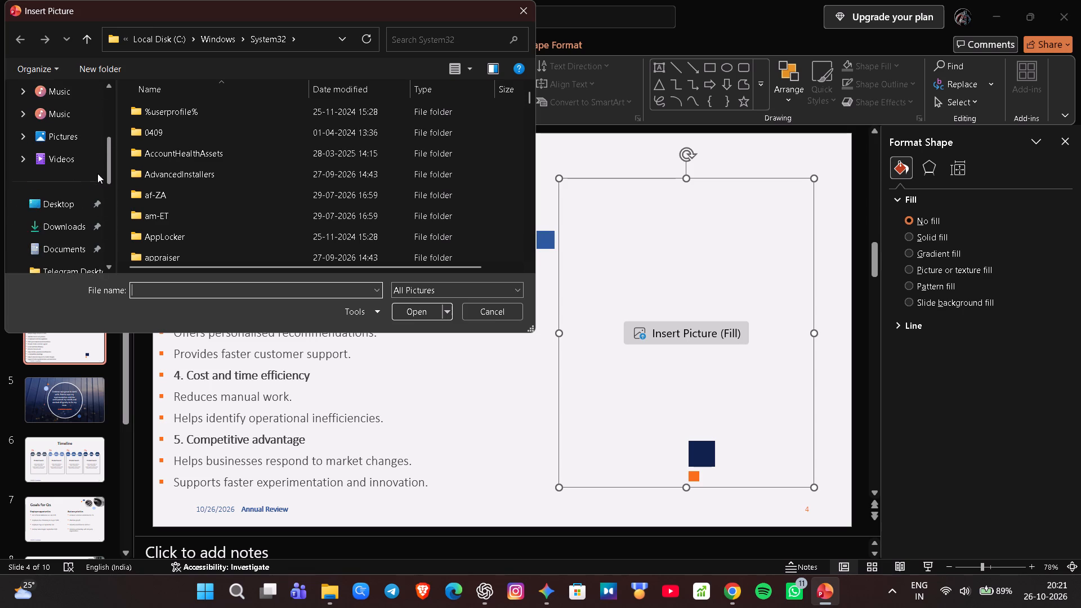
{"action": "left_click_drag", "start_coordinate": [97, 173], "coordinate": [97, 154]}
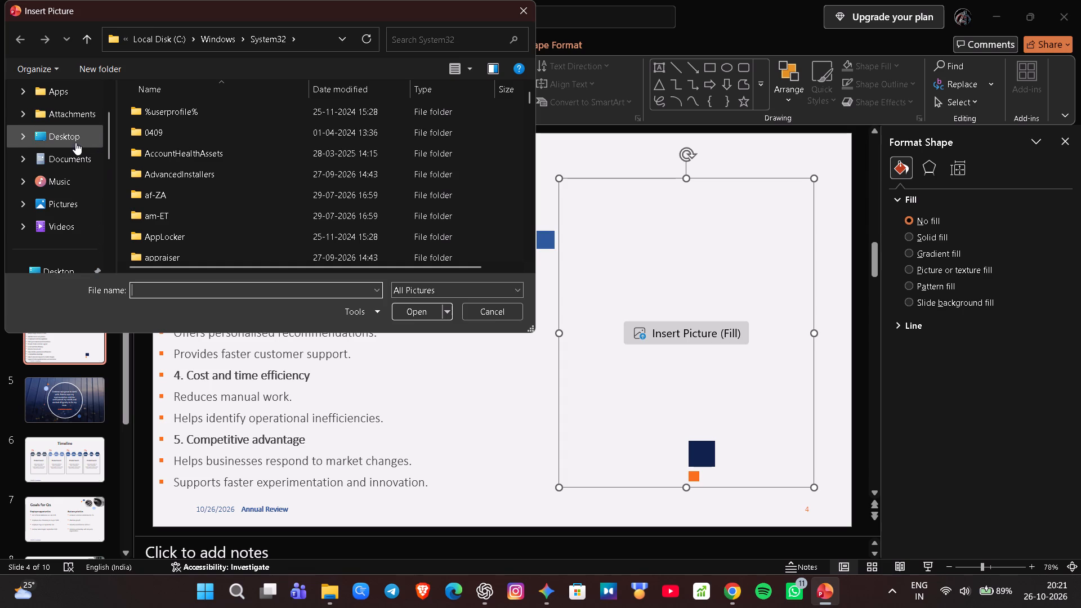
{"action": "left_click_drag", "start_coordinate": [106, 131], "coordinate": [106, 119]}
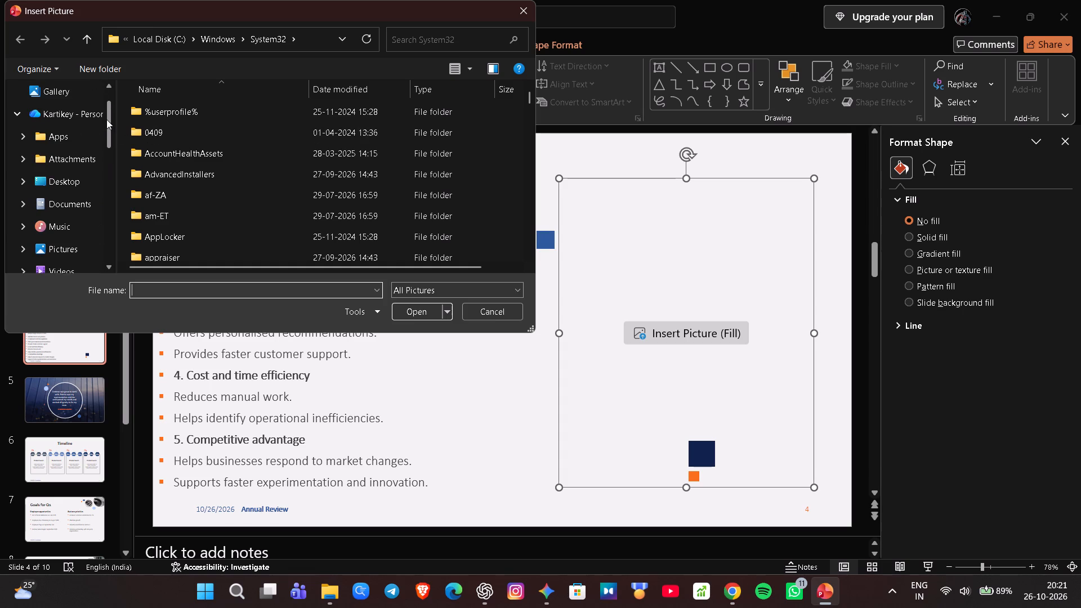
{"action": "left_click_drag", "start_coordinate": [106, 119], "coordinate": [119, 156]}
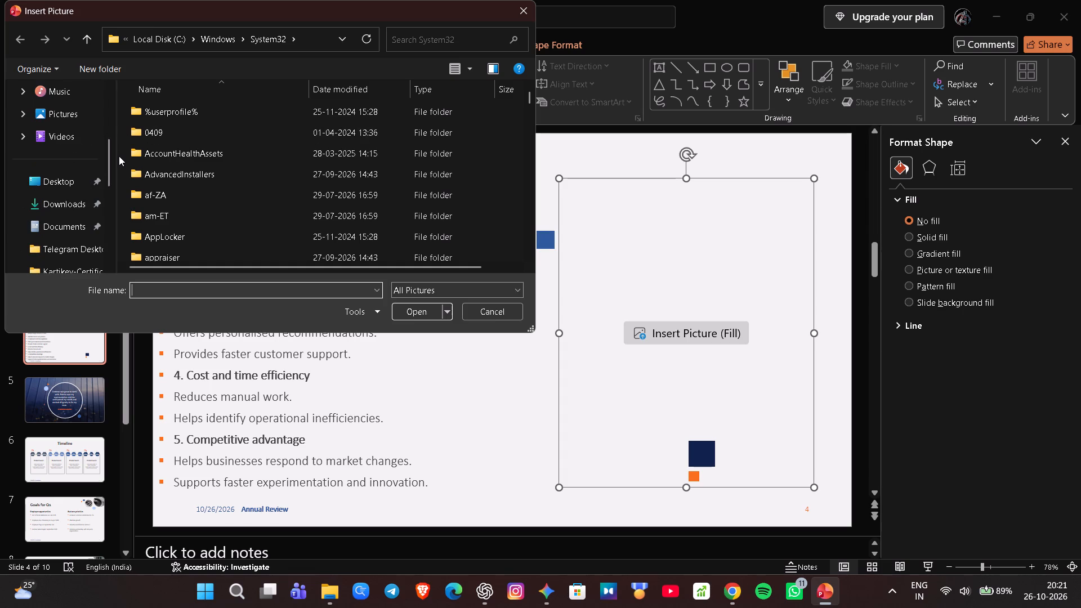
{"action": "left_click", "coordinate": [90, 200]}
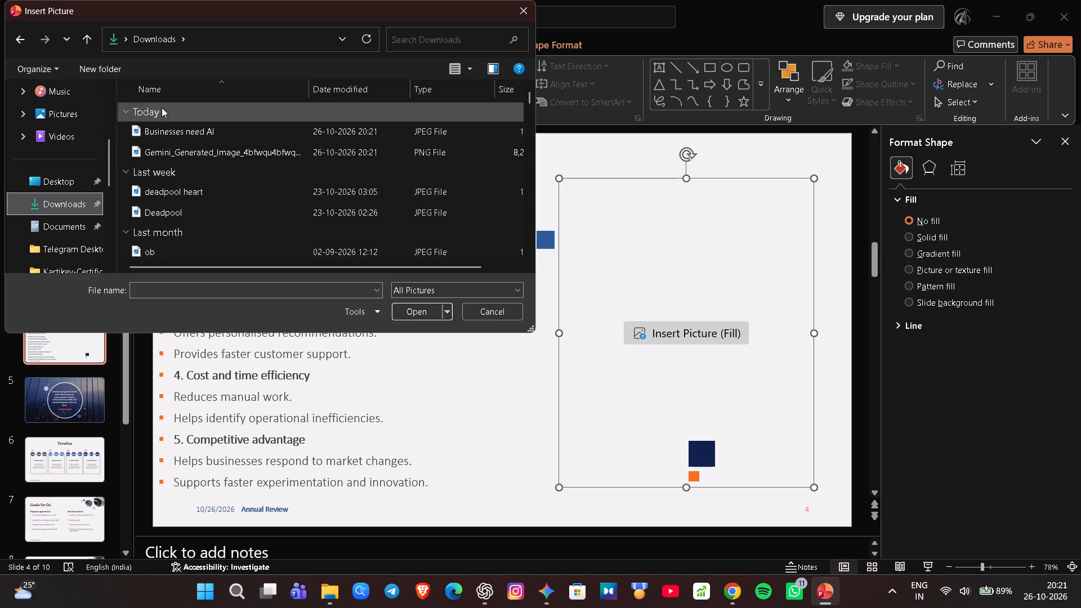
{"action": "double_click", "coordinate": [170, 127]}
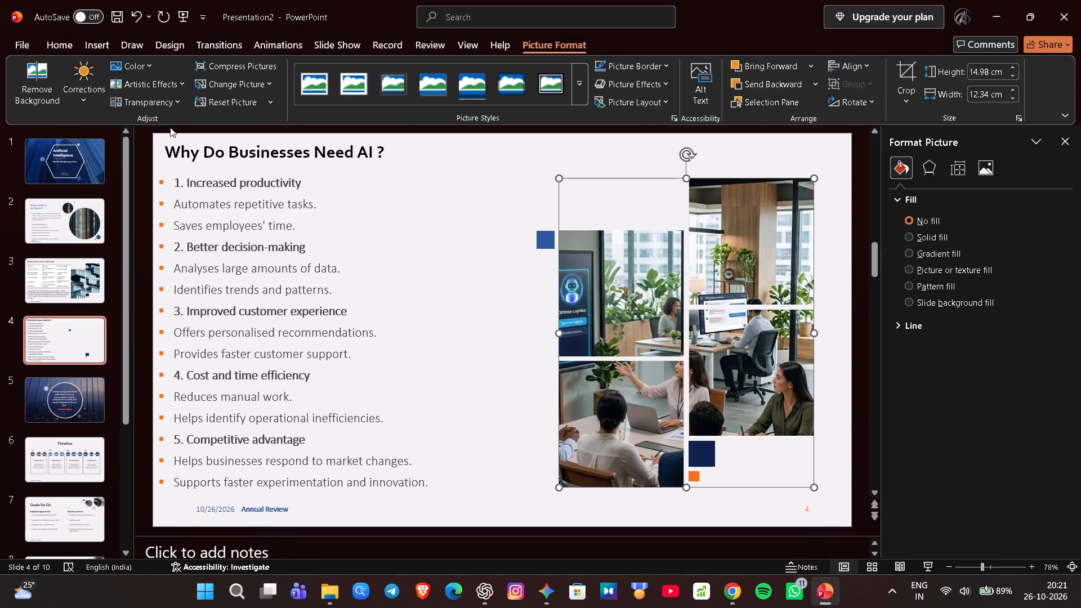
Try gradient, texture and pattern fills for slide 4's background, settle on the gradient fill, and close the background formatting.
{"action": "left_click", "coordinate": [170, 127]}
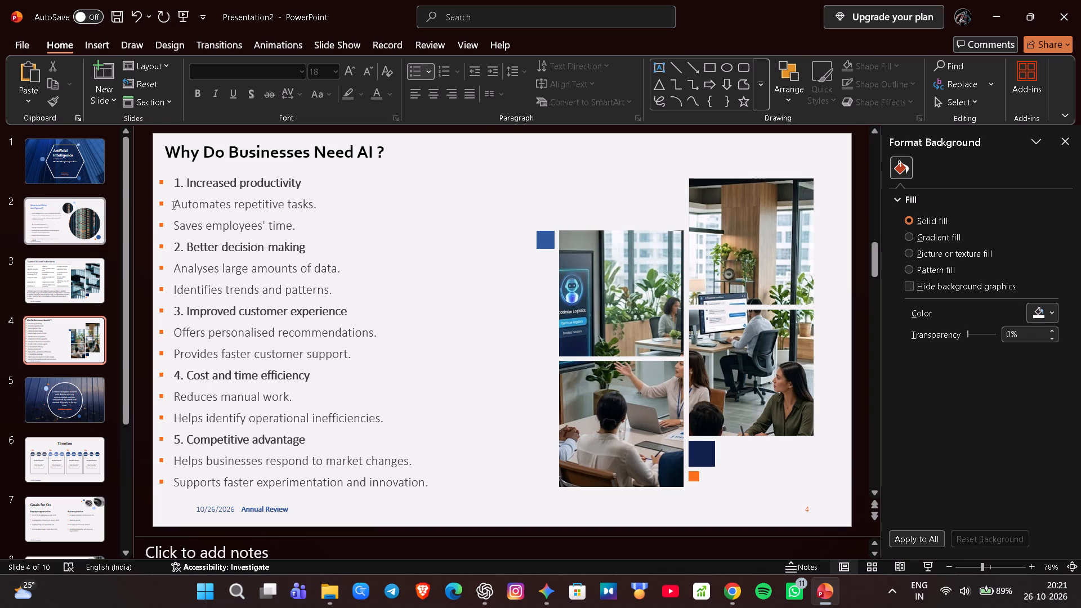
{"action": "left_click", "coordinate": [923, 240]}
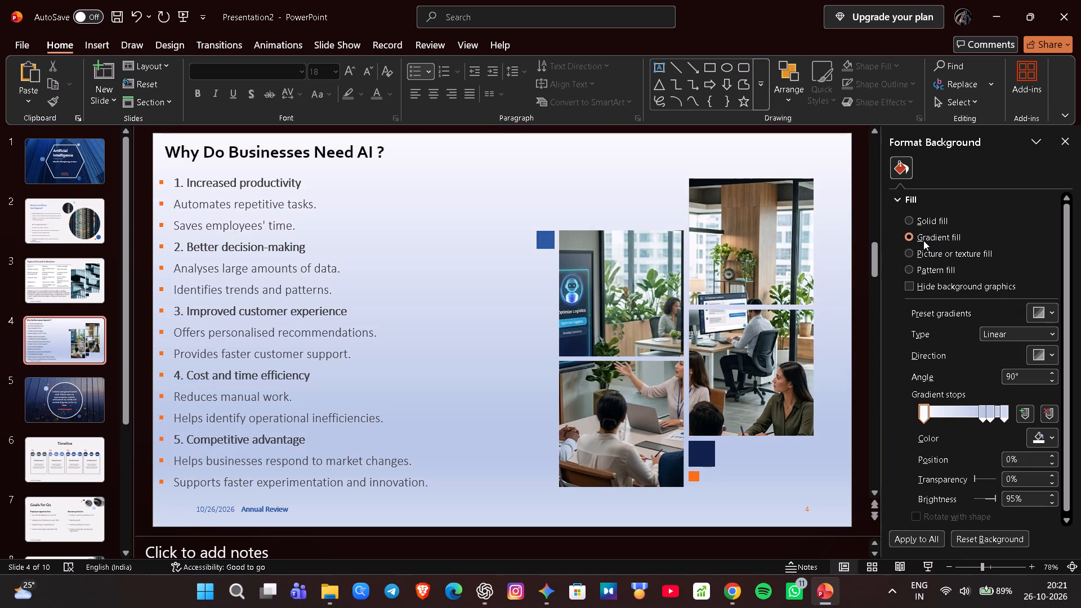
{"action": "left_click", "coordinate": [919, 253]}
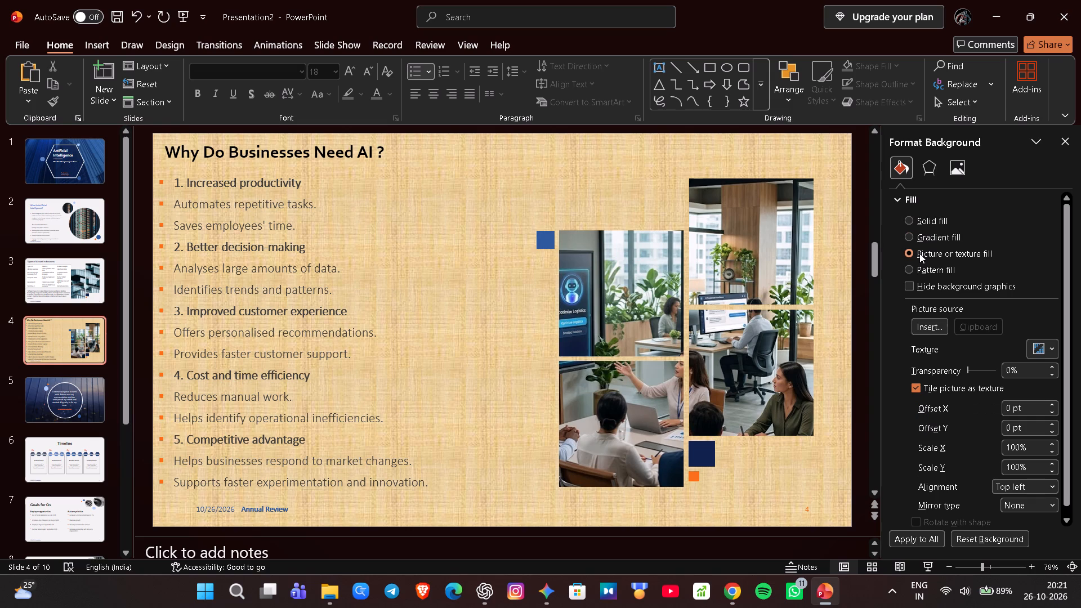
{"action": "left_click", "coordinate": [921, 240]}
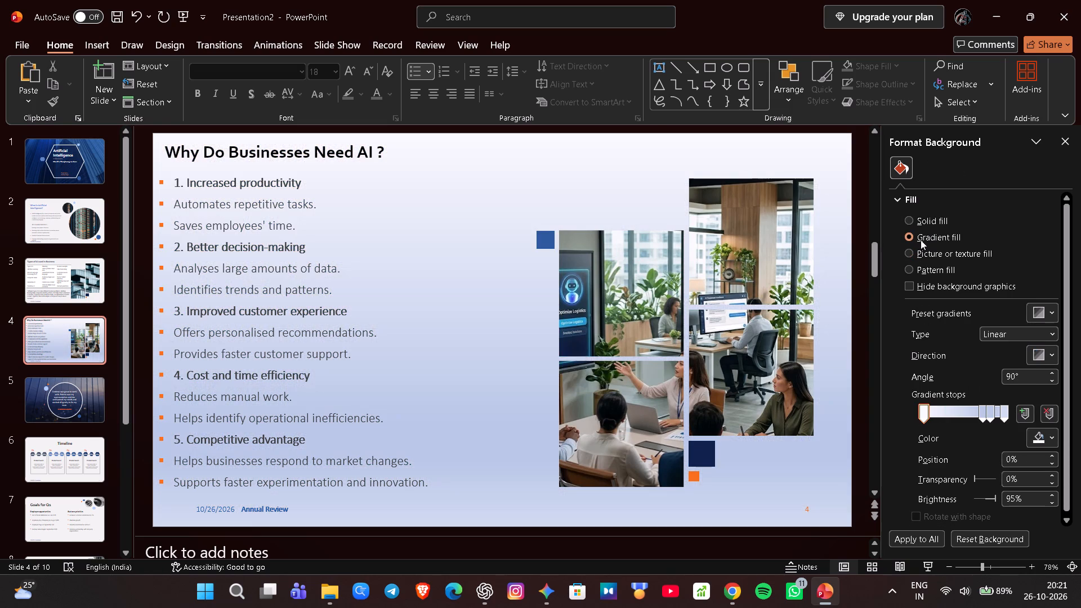
{"action": "left_click", "coordinate": [916, 272]}
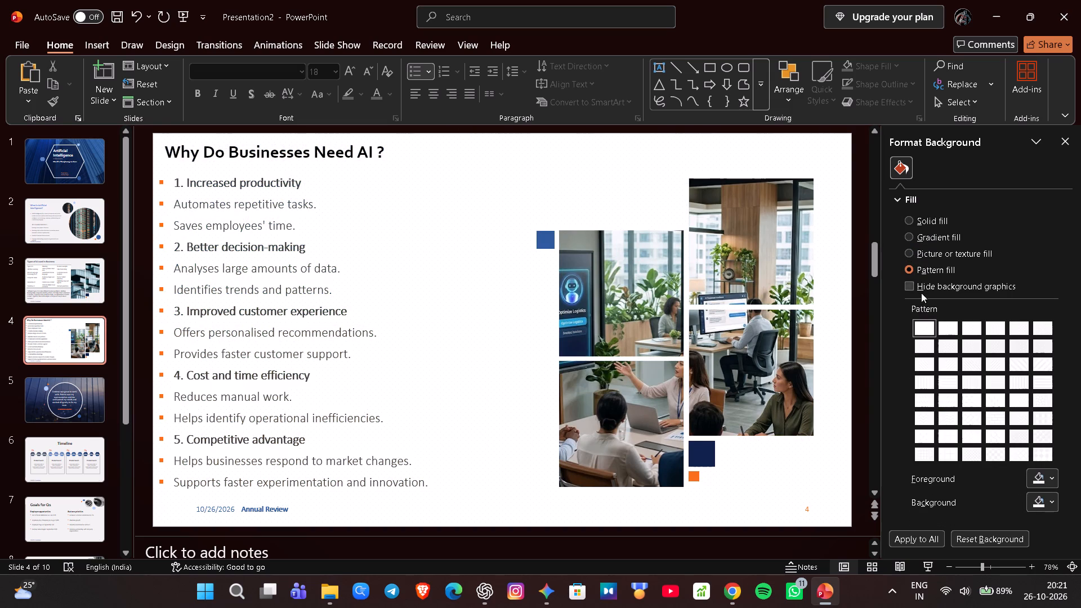
{"action": "left_click", "coordinate": [972, 322]}
{"action": "left_click", "coordinate": [919, 242]}
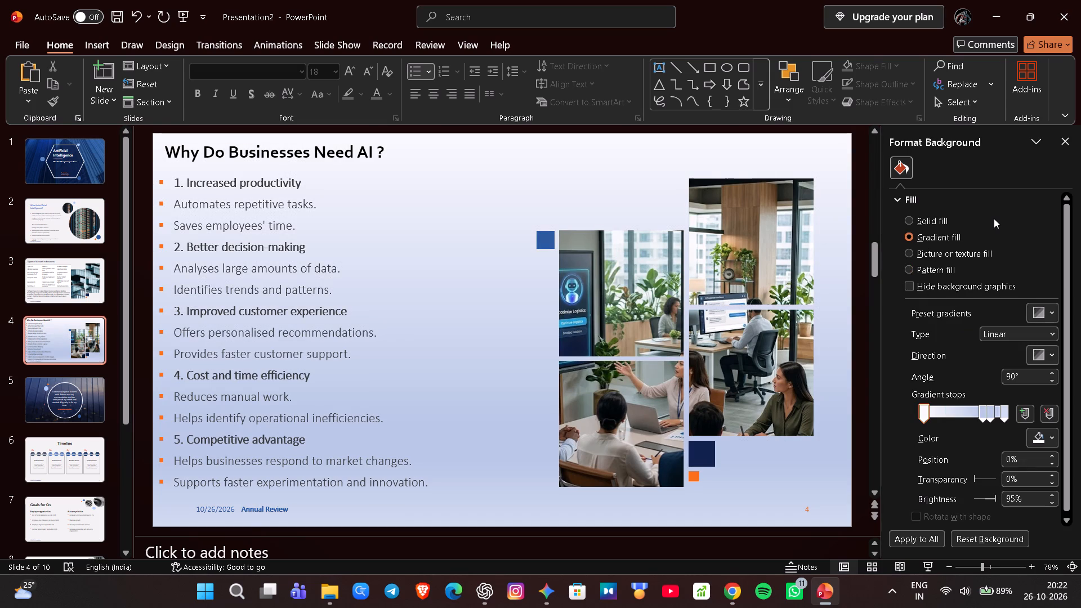
{"action": "left_click", "coordinate": [1065, 133]}
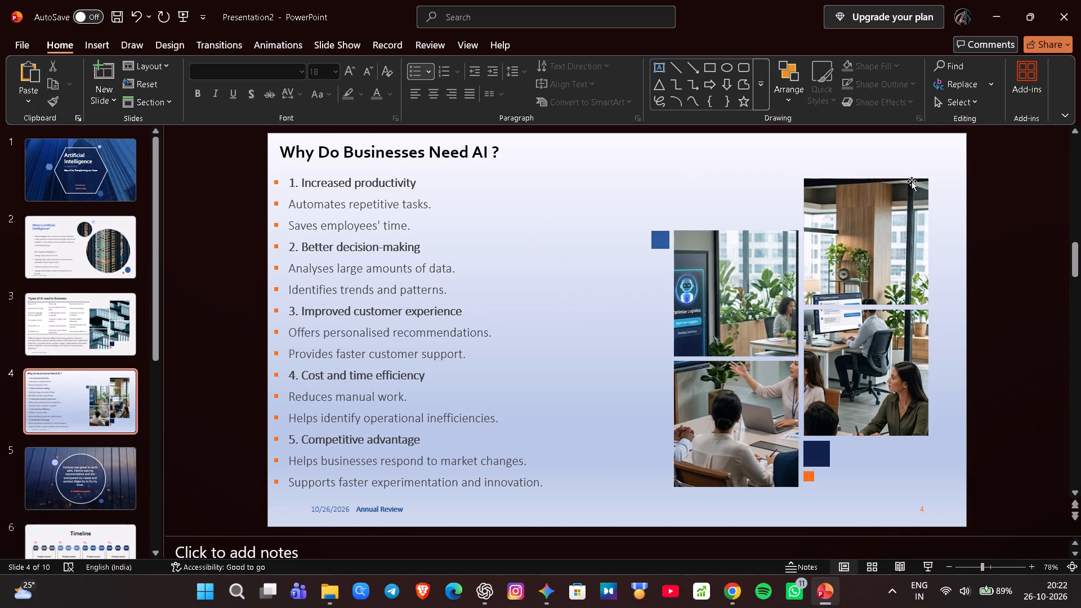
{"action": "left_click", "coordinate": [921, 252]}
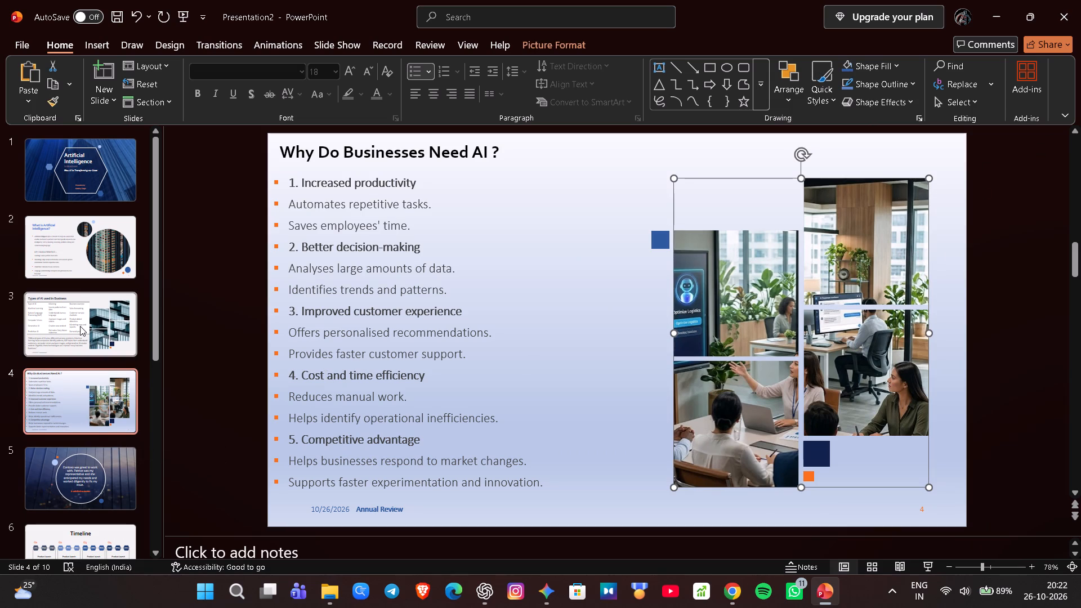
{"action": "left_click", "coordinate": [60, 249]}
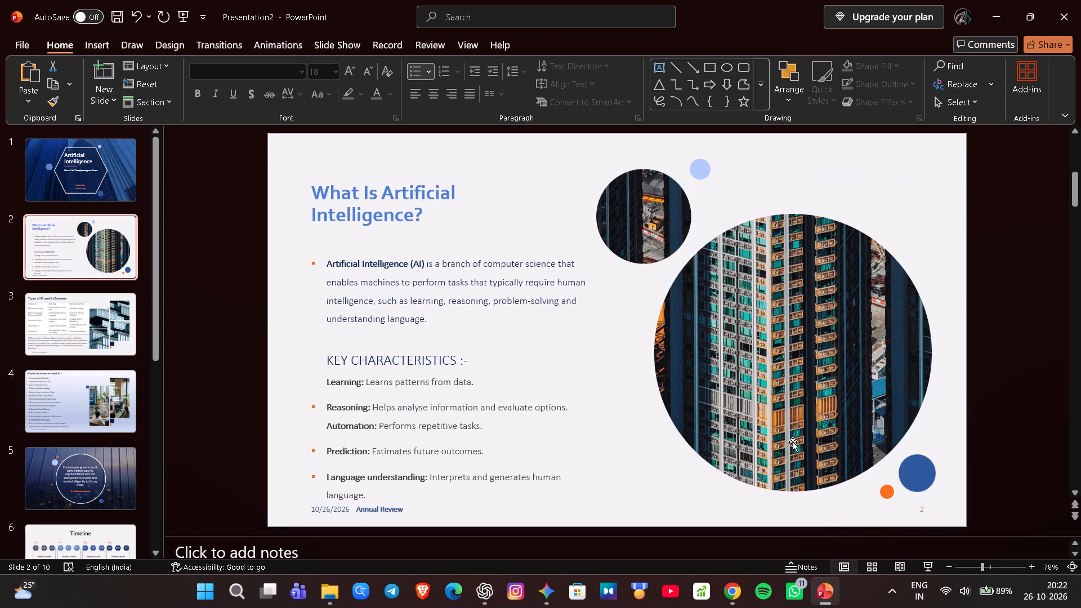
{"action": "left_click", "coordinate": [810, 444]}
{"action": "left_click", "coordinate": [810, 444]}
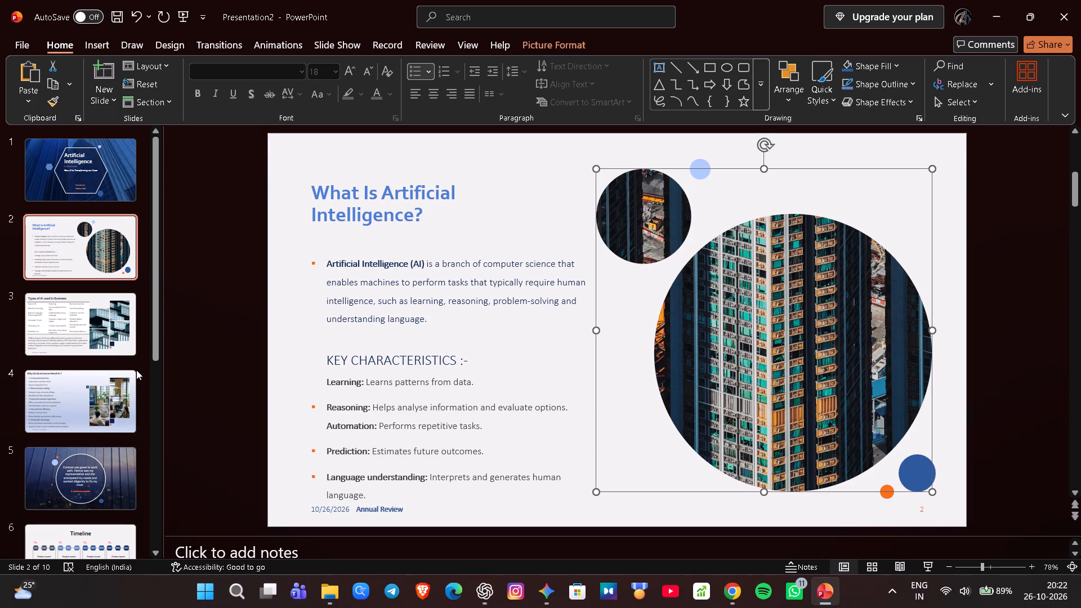
Add a new slide with the same picture layout directly after slide 4.
{"action": "left_click", "coordinate": [69, 405]}
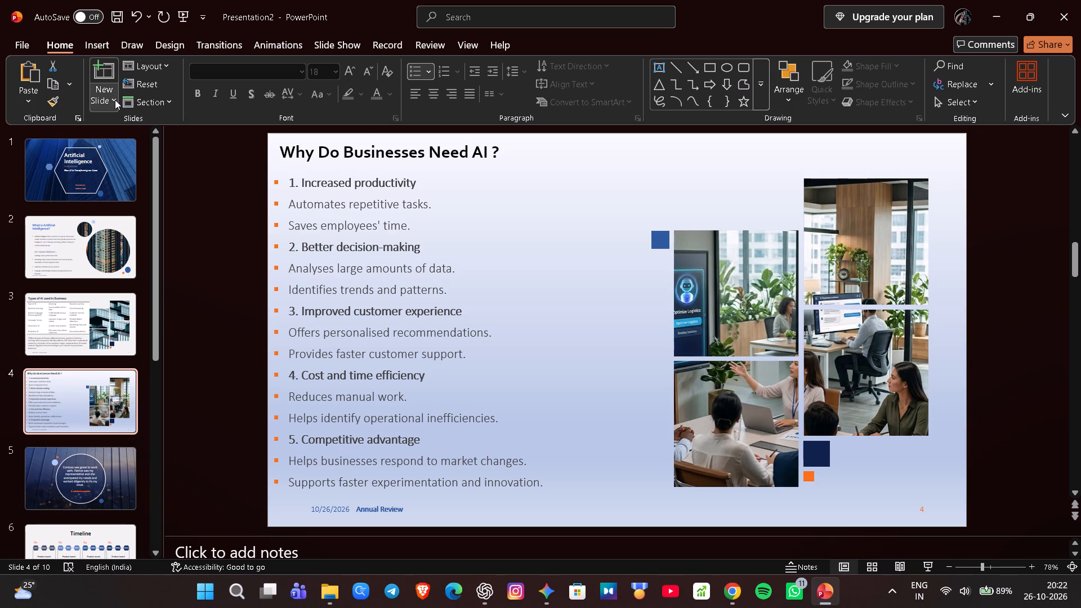
{"action": "left_click", "coordinate": [106, 81]}
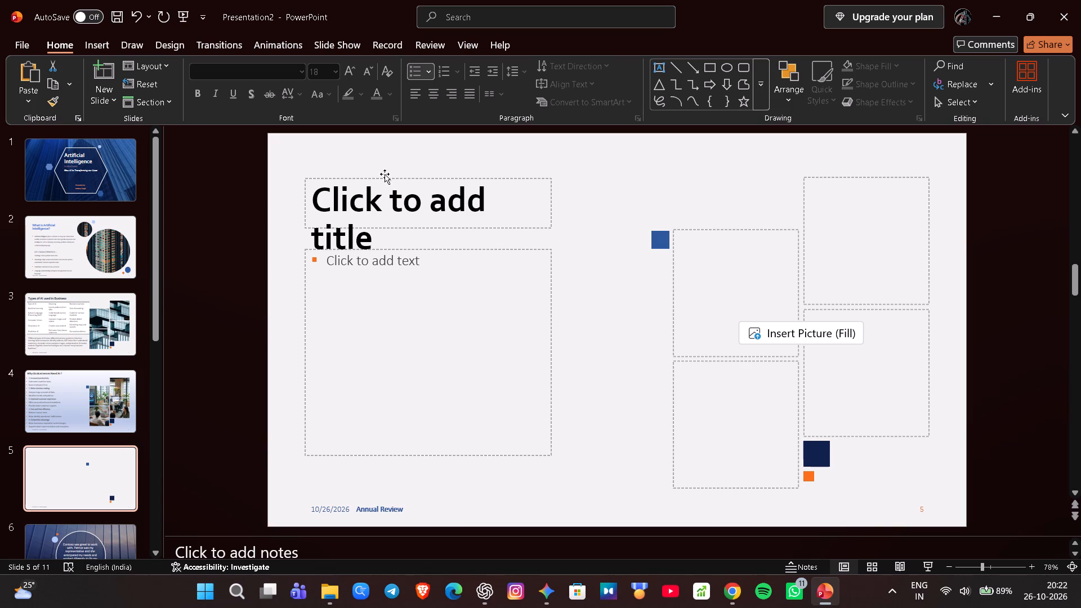
Open slide 3, "Types of AI used in Business", and select its building picture.
{"action": "left_click", "coordinate": [127, 339]}
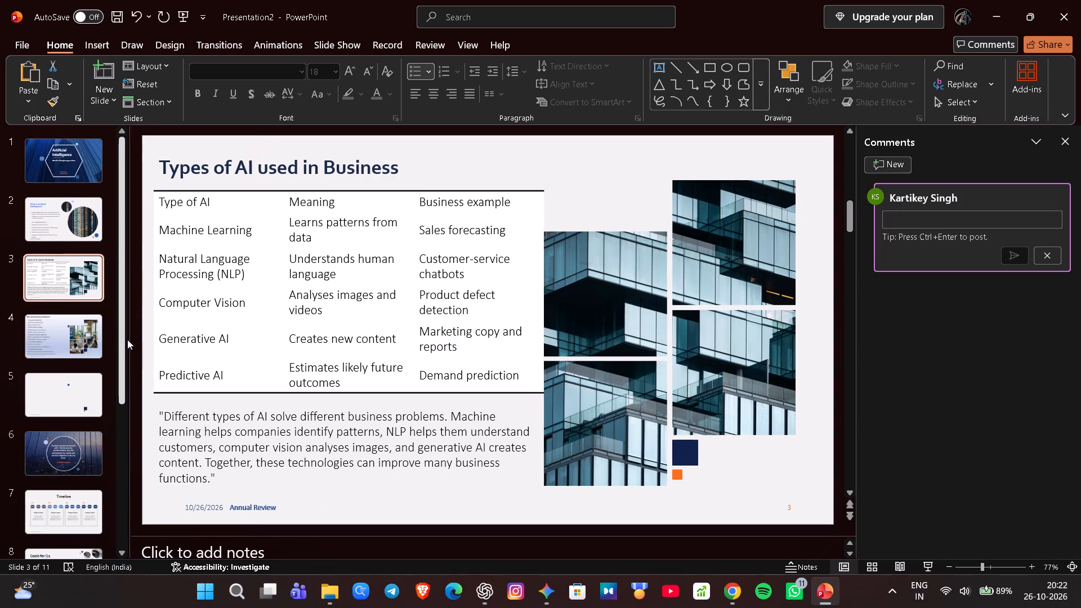
{"action": "left_click", "coordinate": [625, 328]}
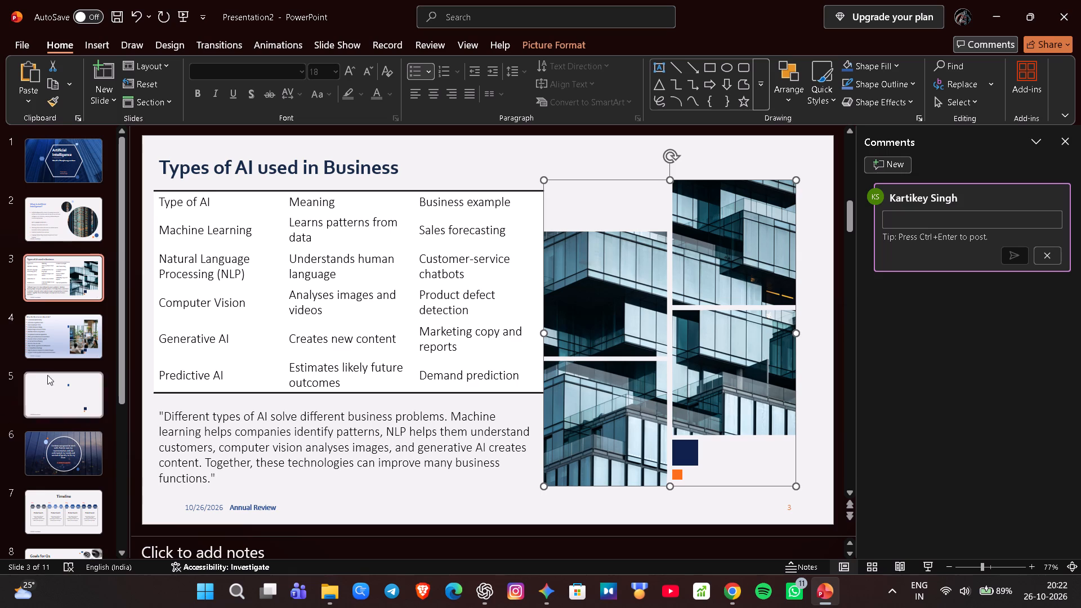
Open the empty slide 5 and look through the slide layouts available for it.
{"action": "left_click", "coordinate": [76, 335]}
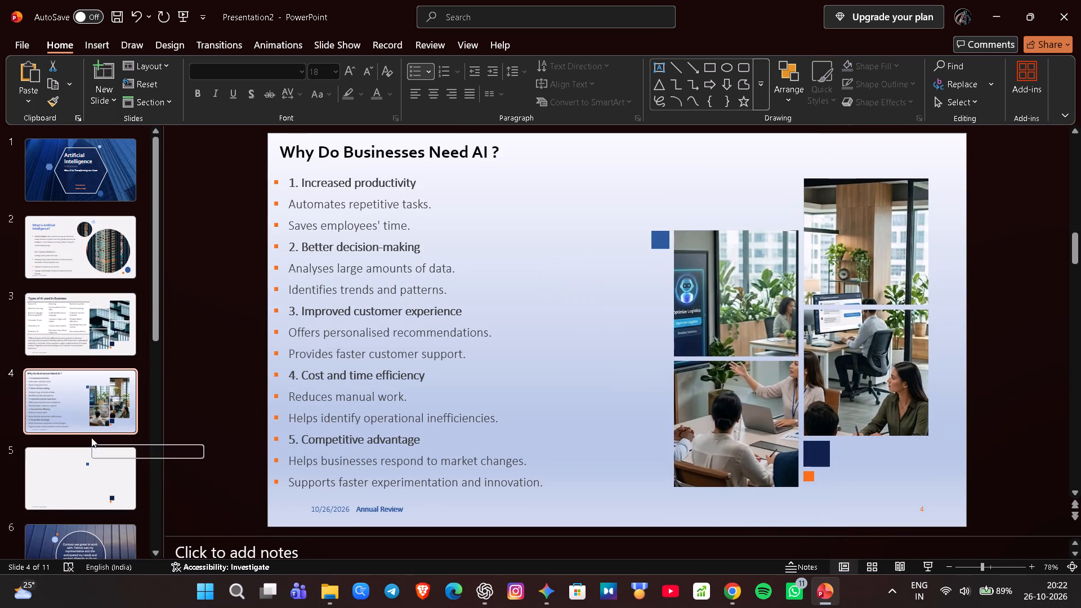
{"action": "left_click", "coordinate": [91, 463]}
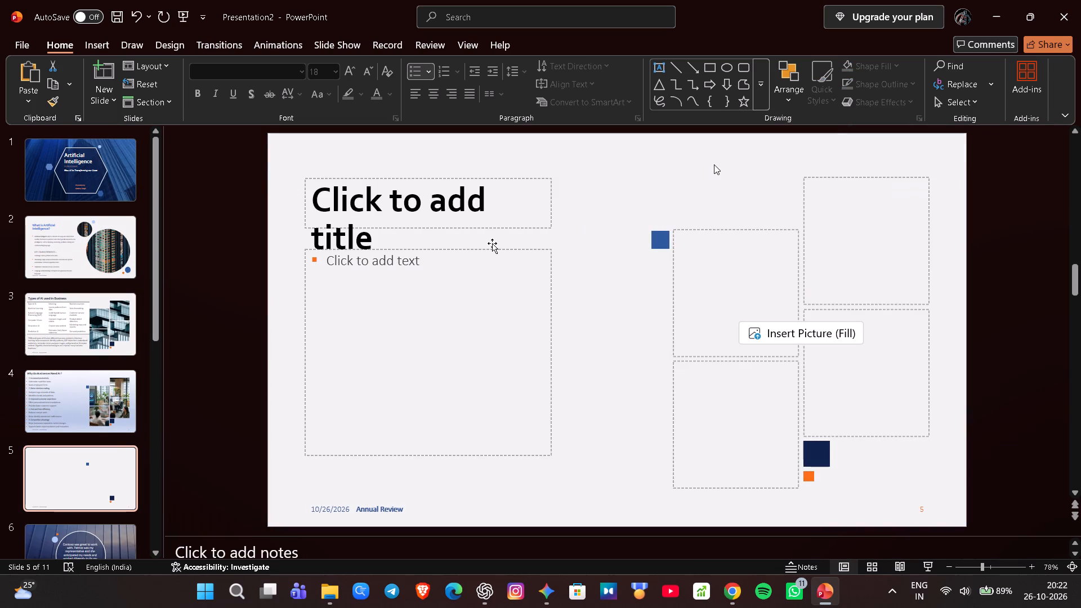
{"action": "right_click", "coordinate": [96, 474]}
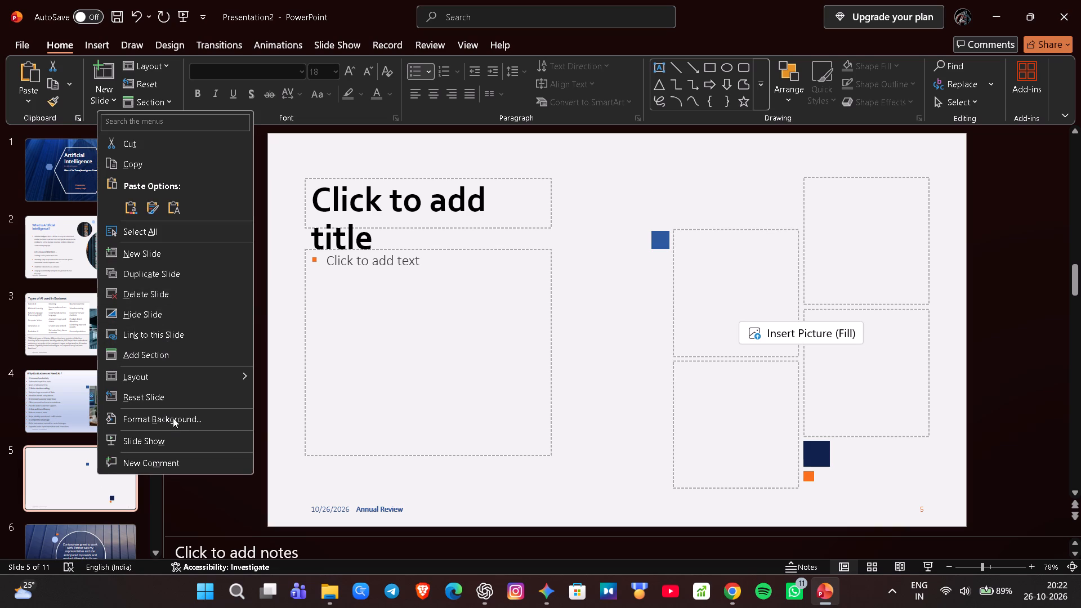
{"action": "left_click", "coordinate": [176, 380]}
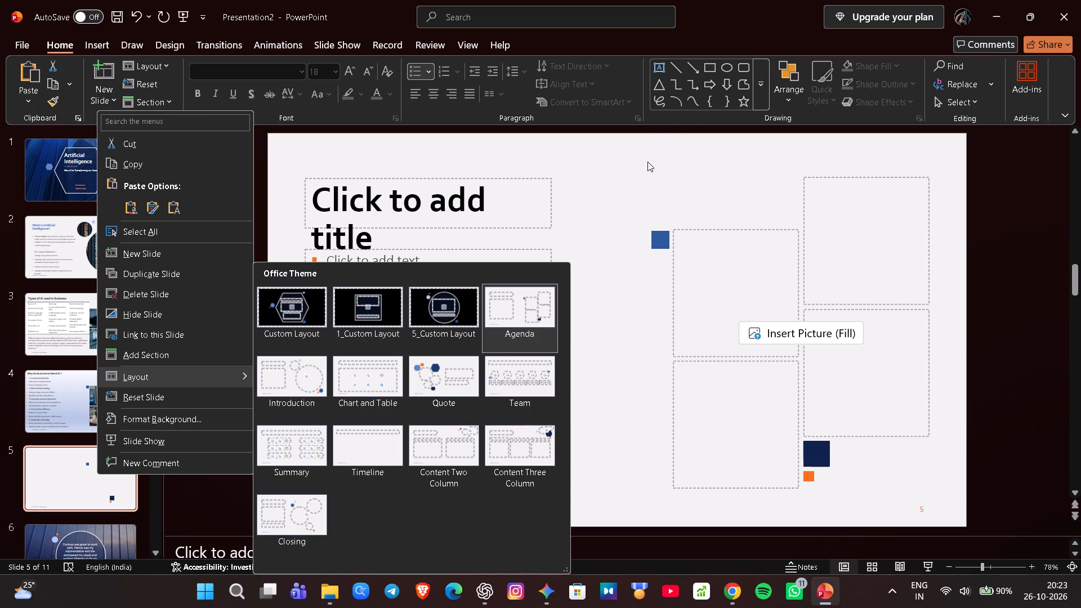